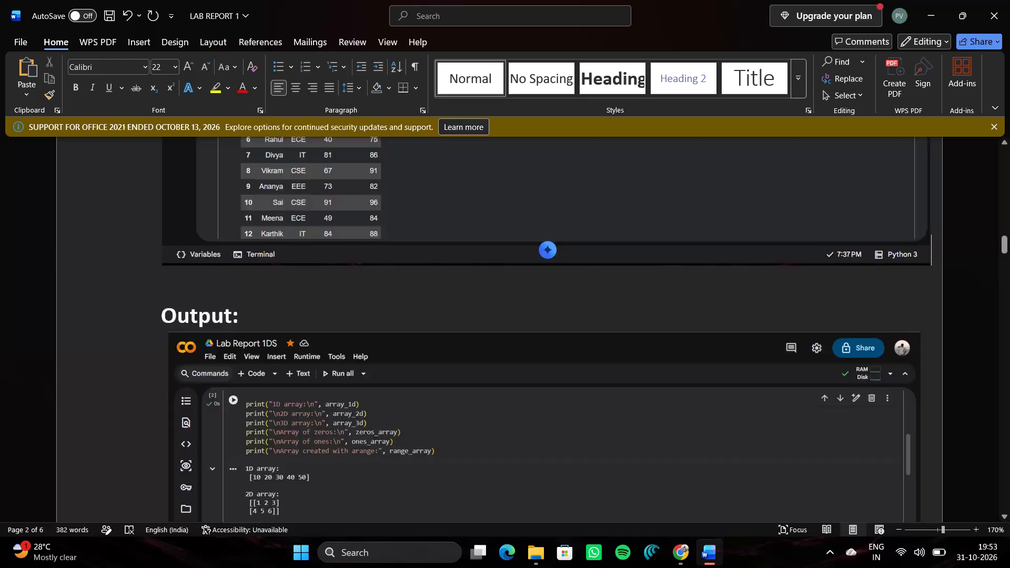
Delete the old NumPy array output screenshot beneath the "Output:" heading in the lab report.
scroll(481, 383, down, 7)
scroll(481, 383, up, 12)
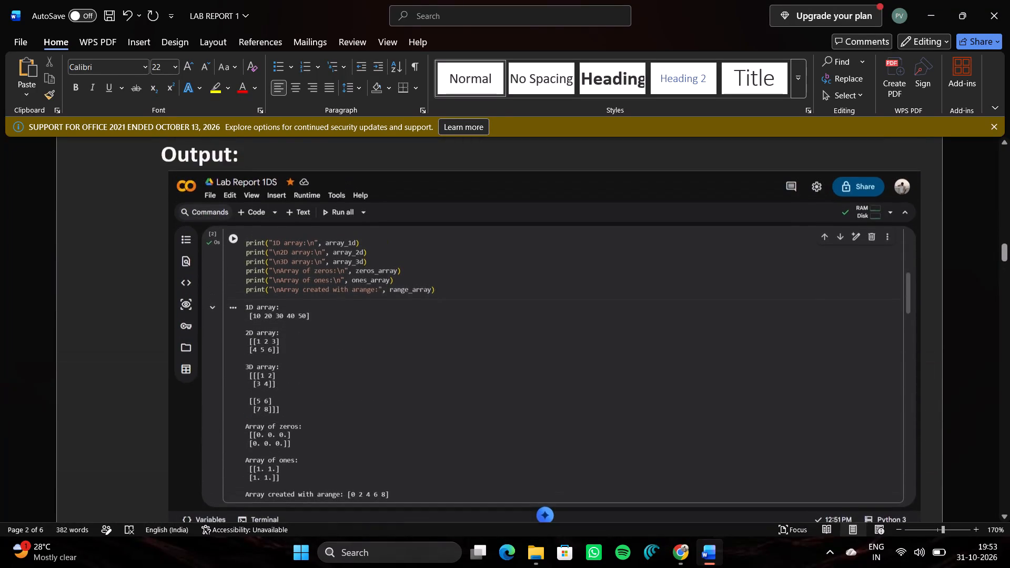
scroll(480, 383, up, 4)
click(460, 488)
key(BackSpace)
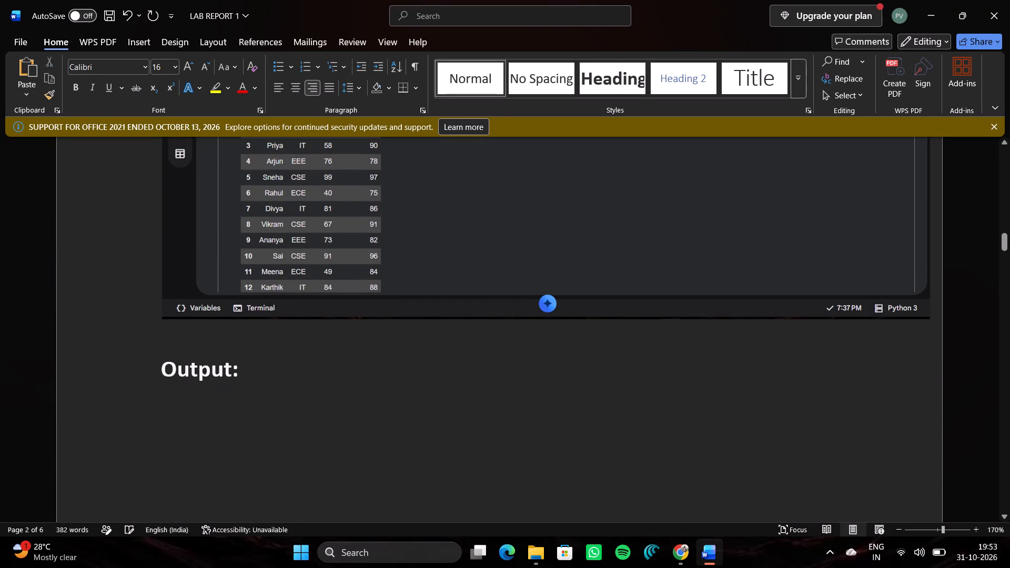
Delete the "Output:" heading and the empty line directly below the student data notebook screenshot.
click(249, 381)
key(BackSpace)
key(BackSpace)
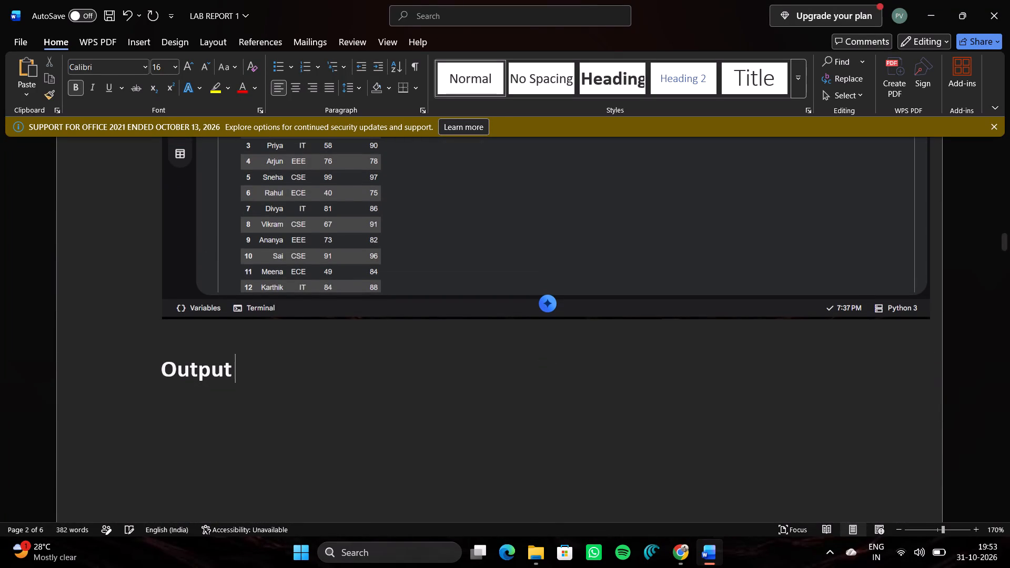
key(BackSpace)
key(BackSpace)
key(BackSpace)
key(BackSpace)
key(BackSpace)
key(BackSpace)
key(BackSpace)
key(BackSpace)
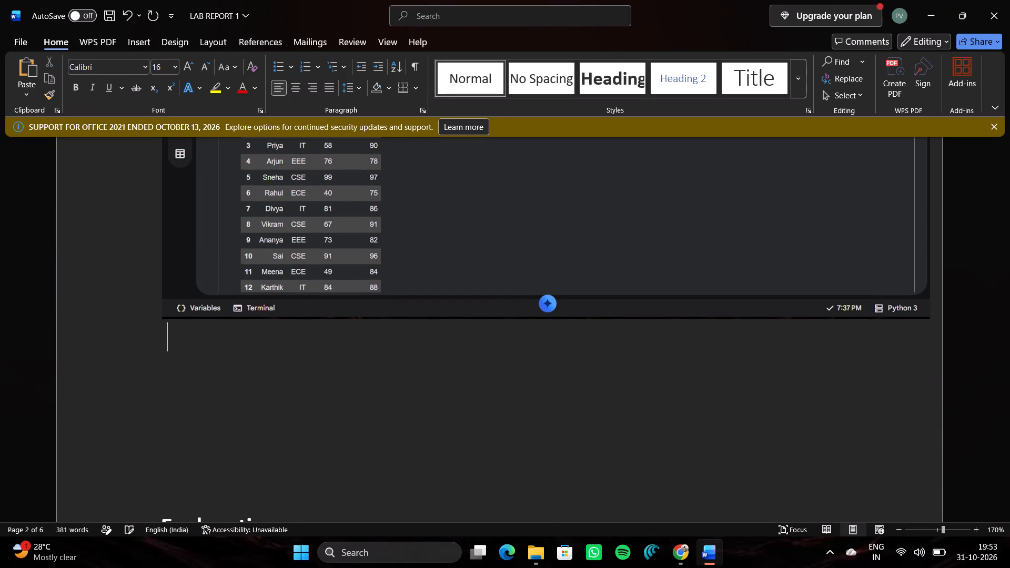
key(BackSpace)
key(BackSpace)
key(BackSpace)
key(BackSpace)
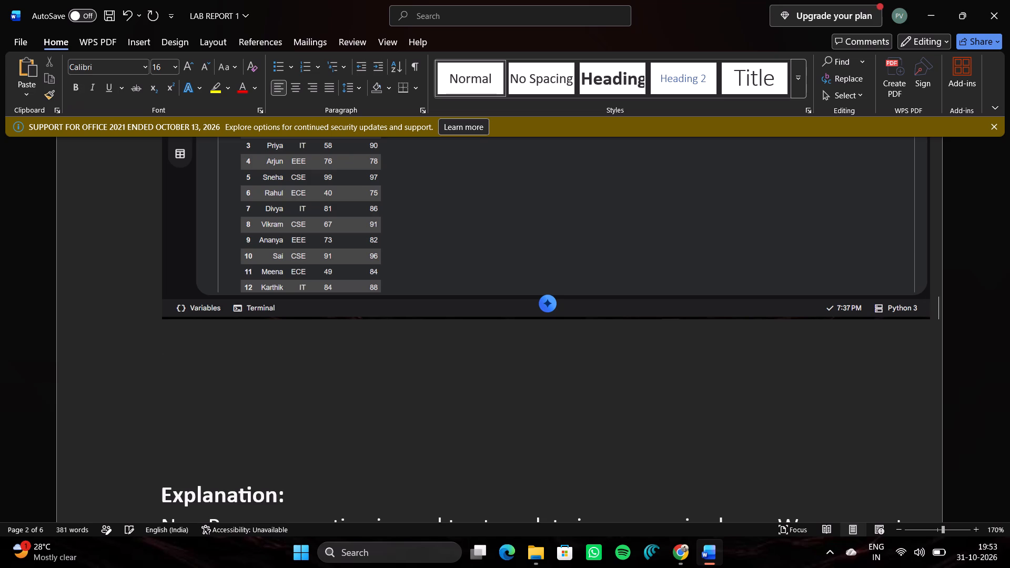
Remove the surplus blank lines between the notebook screenshot and the "Explanation:" heading.
scroll(73, 370, down, 4)
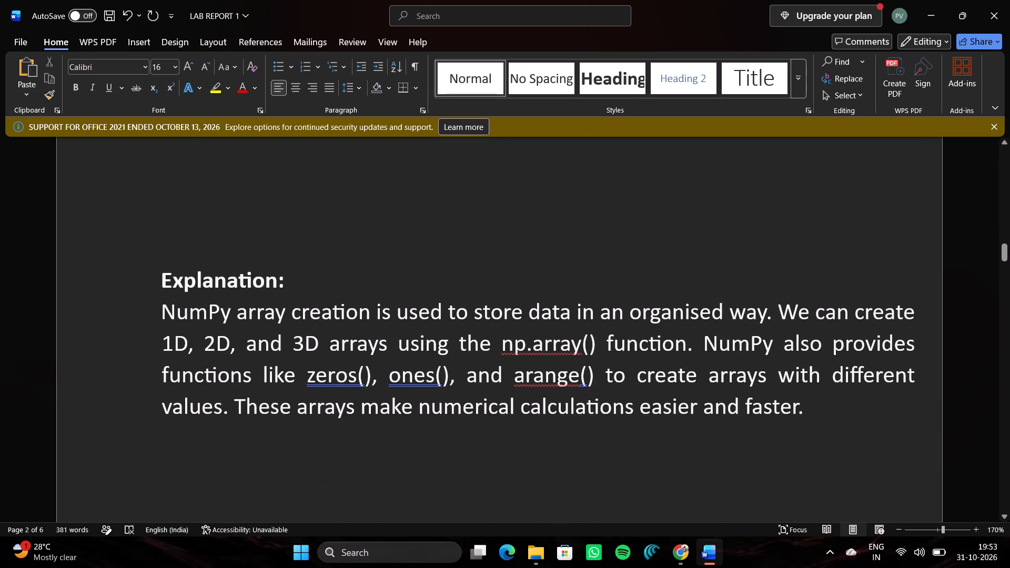
scroll(200, 237, up, 2)
click(207, 334)
key(BackSpace)
key(BackSpace)
key(BackSpace)
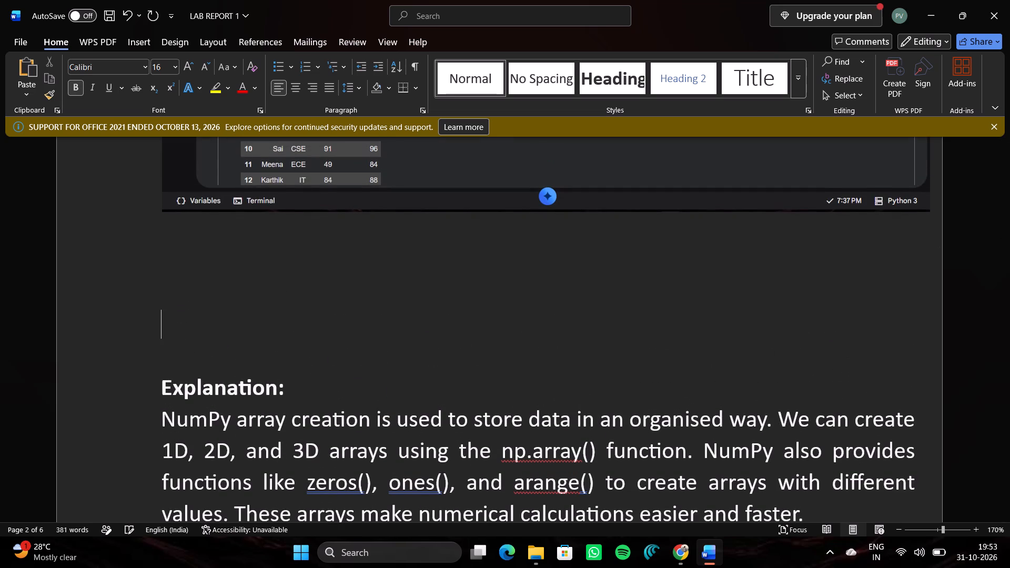
key(BackSpace)
key(BackSpace)
key(BackSpace)
key(BackSpace)
key(BackSpace)
key(BackSpace)
key(BackSpace)
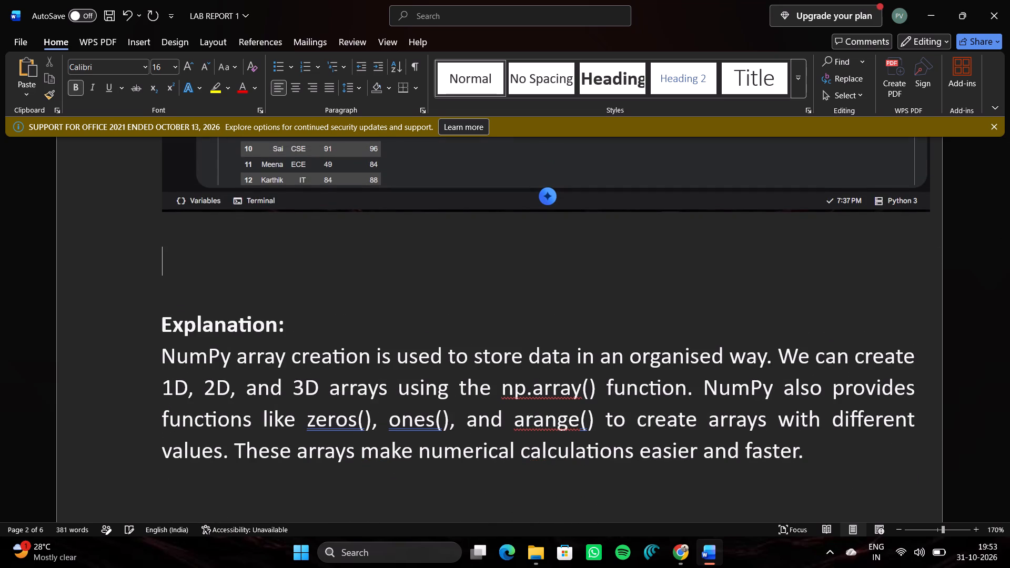
key(BackSpace)
key(BackSpace)
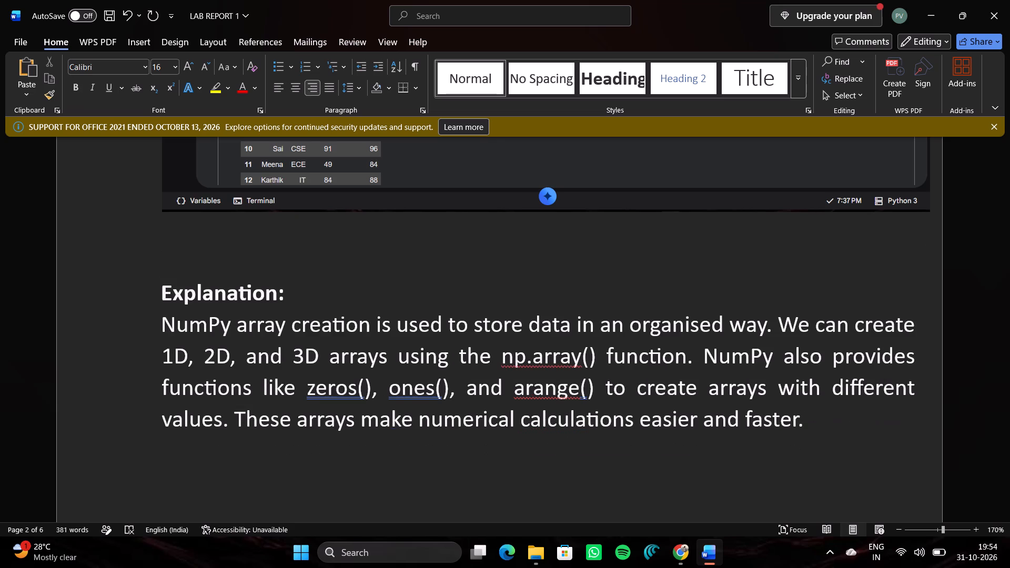
Narrow the notebook screenshot under "1 – Reading and Exploring Data" slightly by pulling in its right edge.
scroll(216, 383, up, 10)
scroll(324, 357, down, 3)
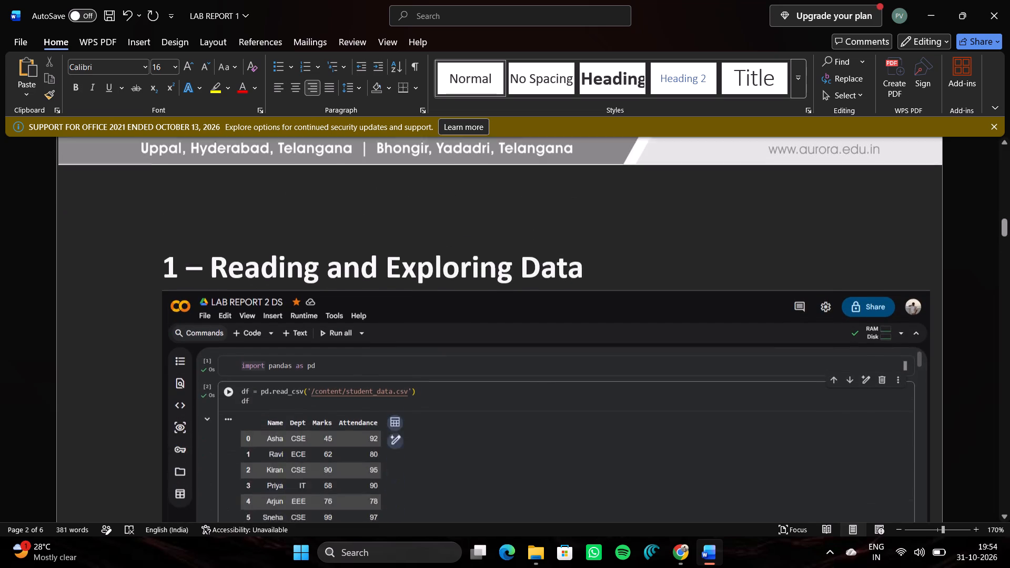
scroll(324, 357, down, 1)
click(611, 317)
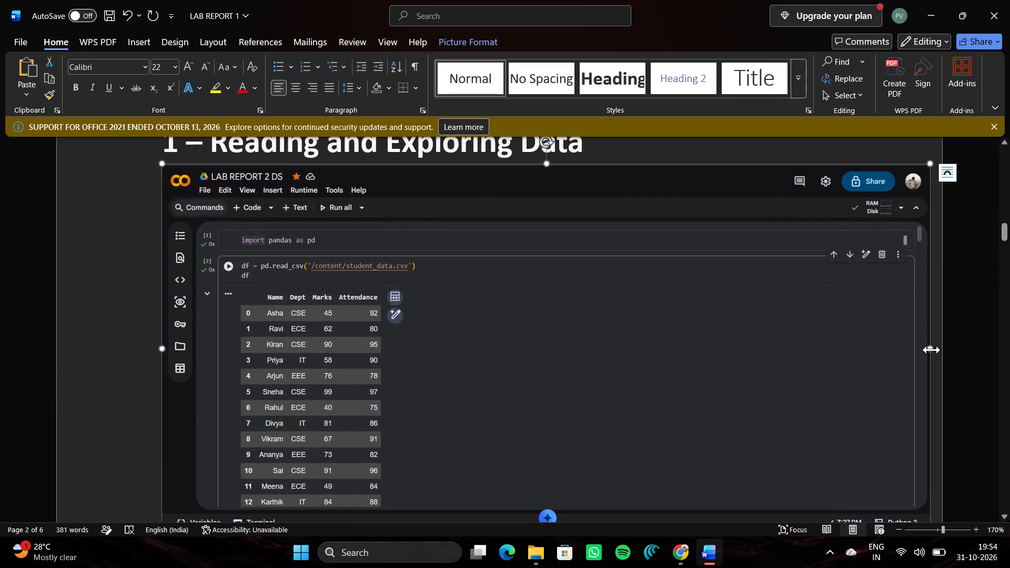
drag(929, 351, 907, 351)
Replace the NumPy explanation in the Word report with the ndim, shape, size and dtypes explanation from the ChatGPT report in Chrome.
scroll(806, 367, down, 4)
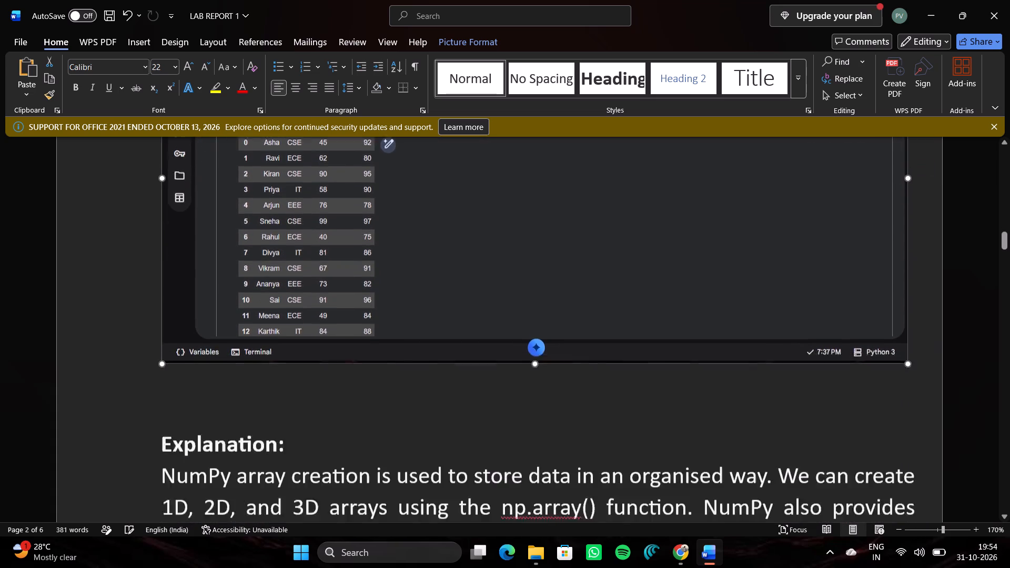
scroll(806, 367, down, 1)
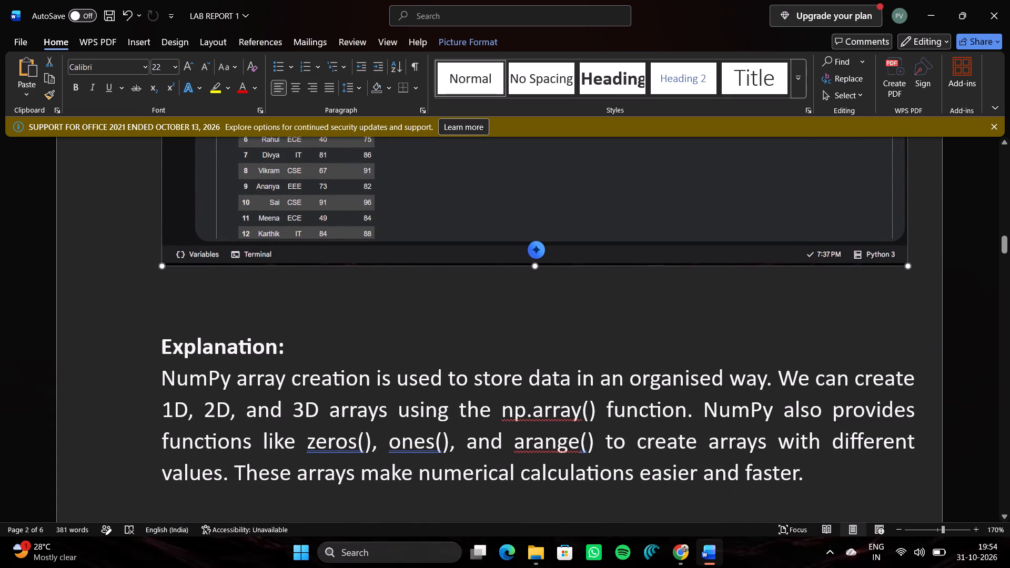
click(687, 562)
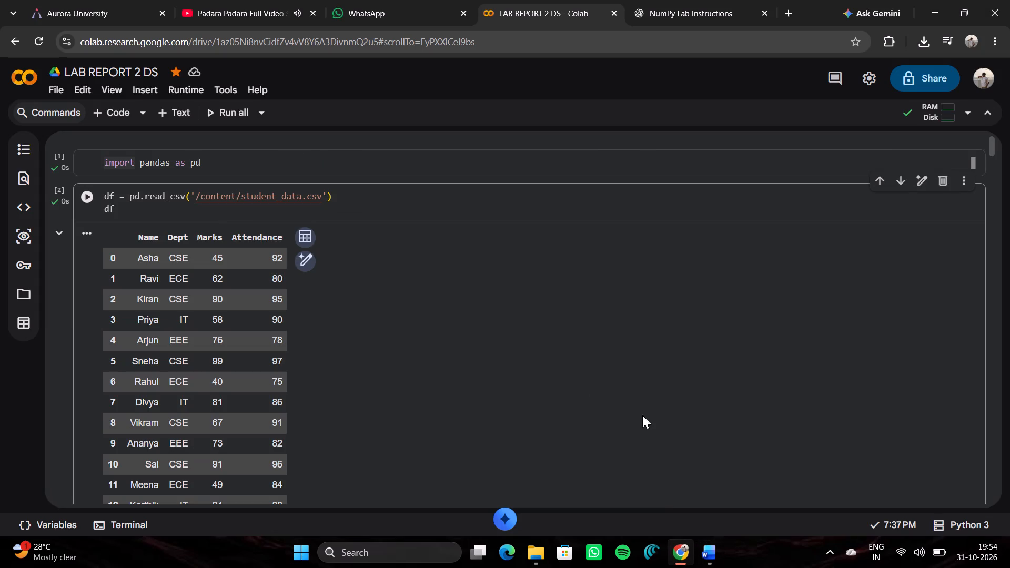
click(670, 5)
scroll(766, 271, up, 3)
scroll(766, 271, down, 2)
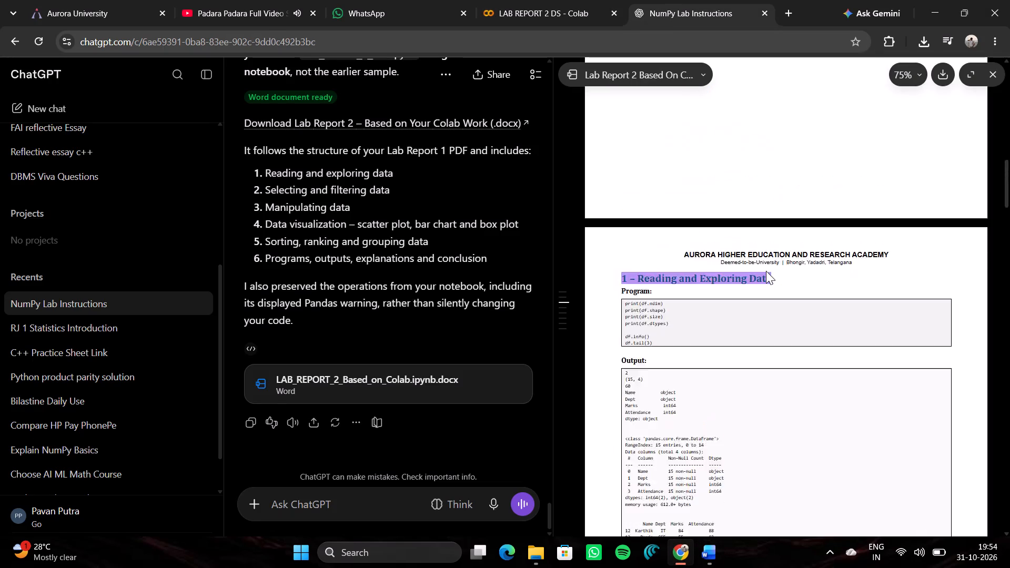
scroll(766, 271, down, 3)
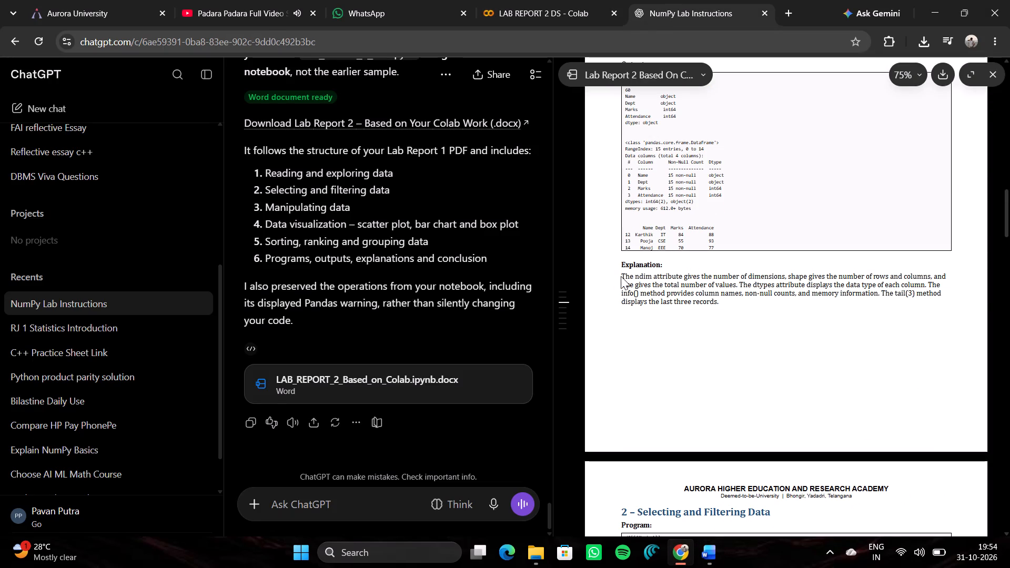
scroll(621, 276, down, 2)
scroll(621, 276, up, 1)
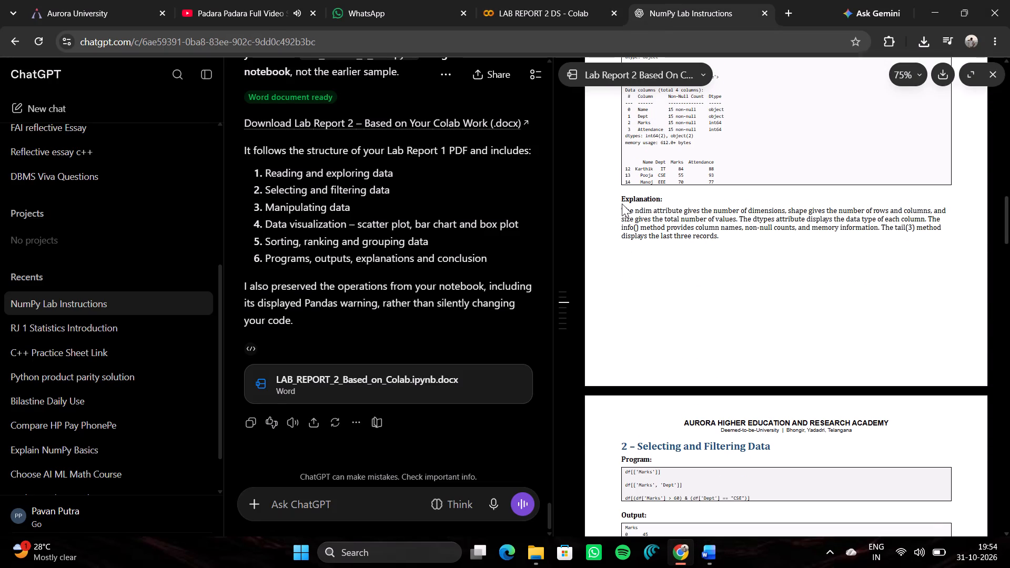
drag(622, 206, 738, 256)
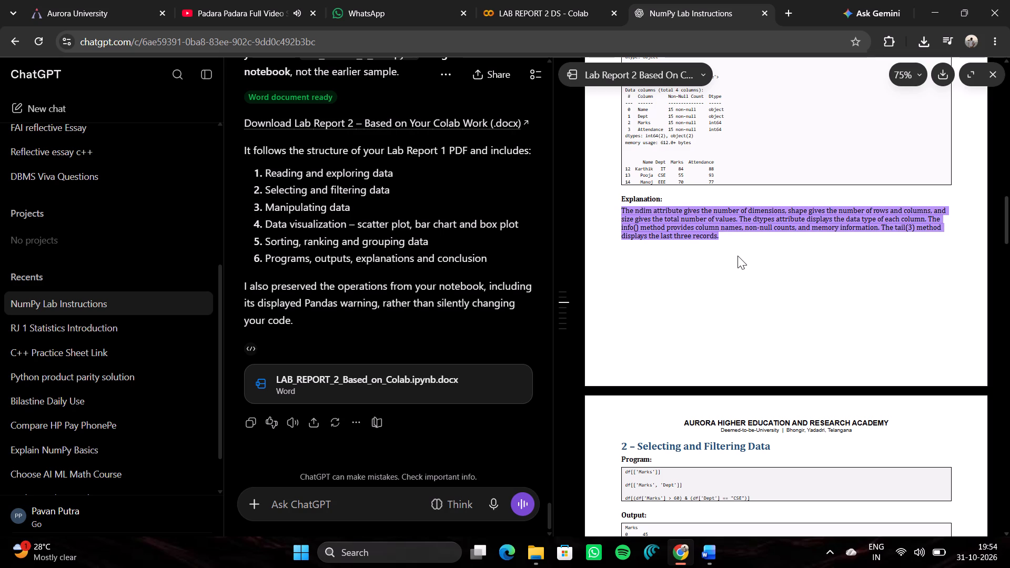
key(ctrl+c)
click(704, 558)
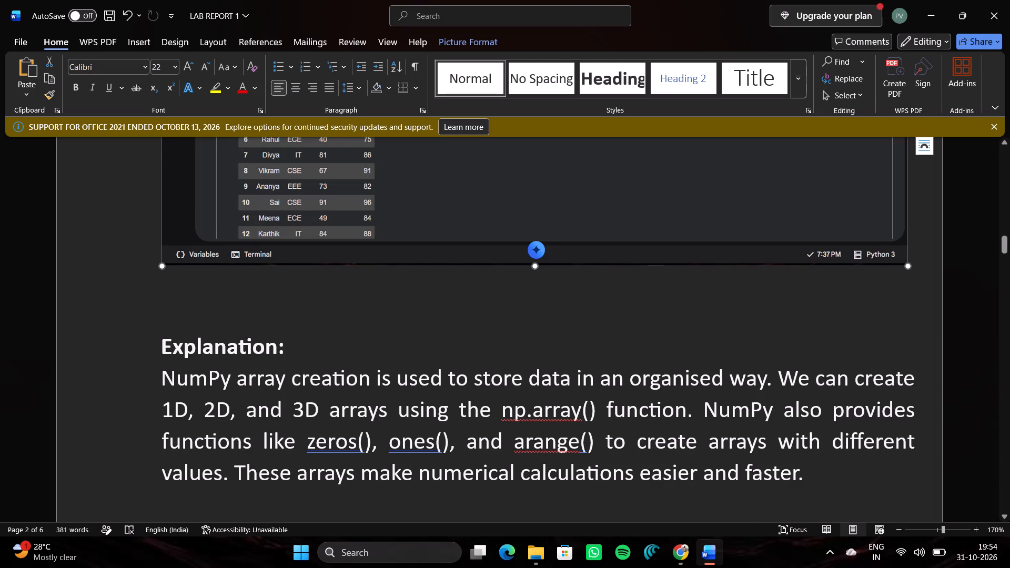
drag(157, 373, 813, 489)
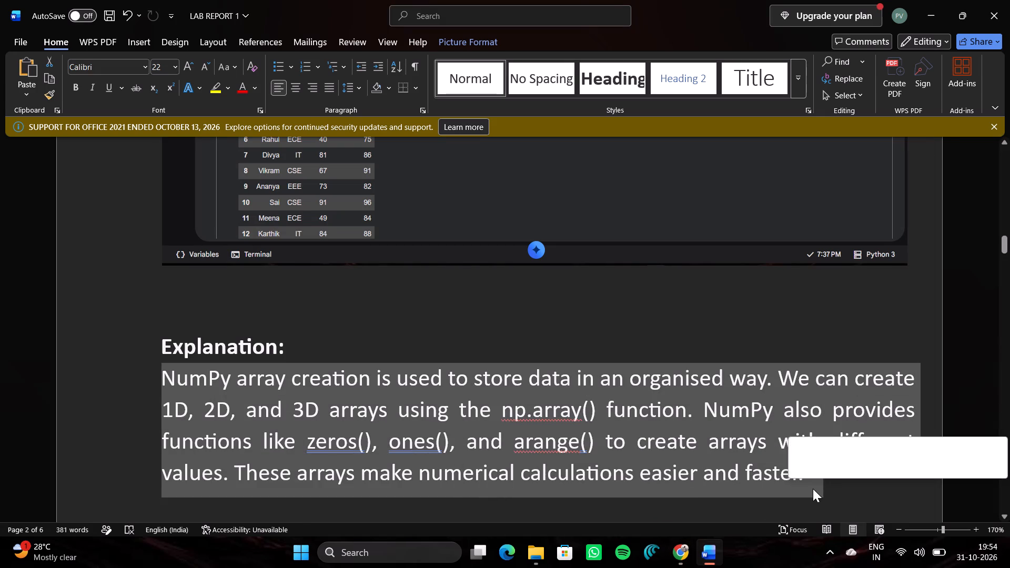
key(ctrl+v)
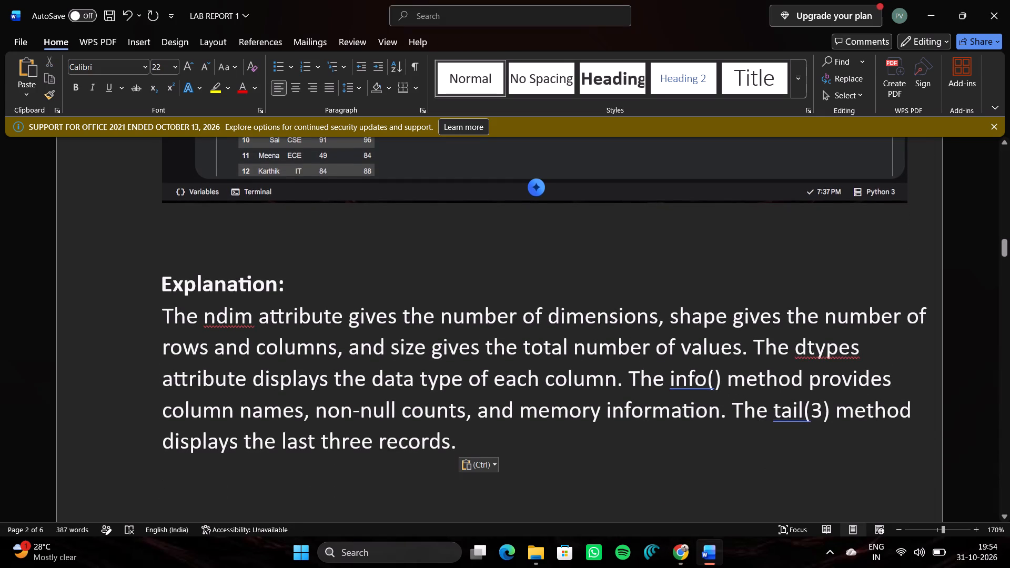
In Chrome, compare the ChatGPT report's "Dataset and Pandas Setup" and "Reading and Exploring Data" sections with the Colab notebook.
drag(165, 318, 466, 472)
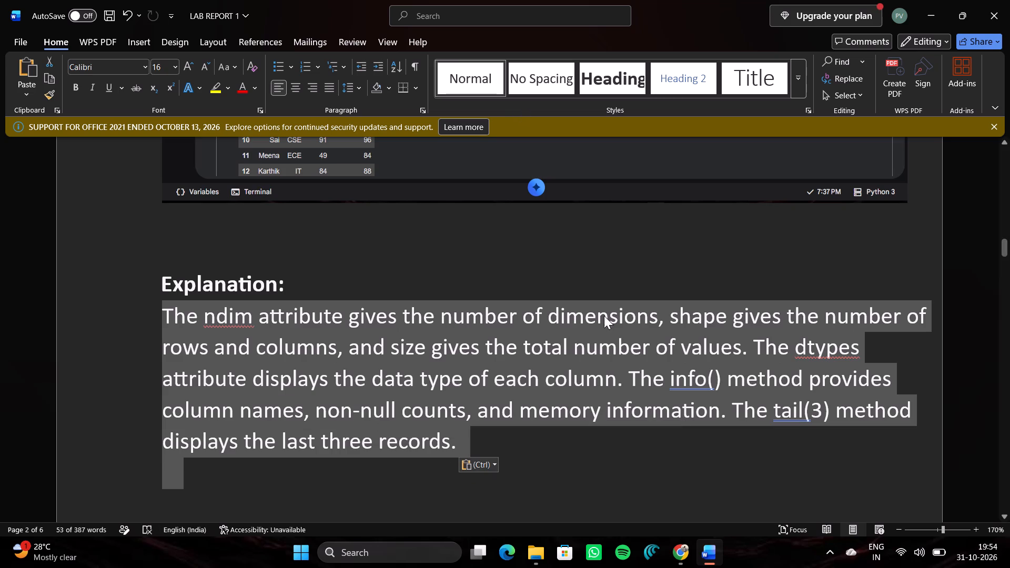
click(682, 562)
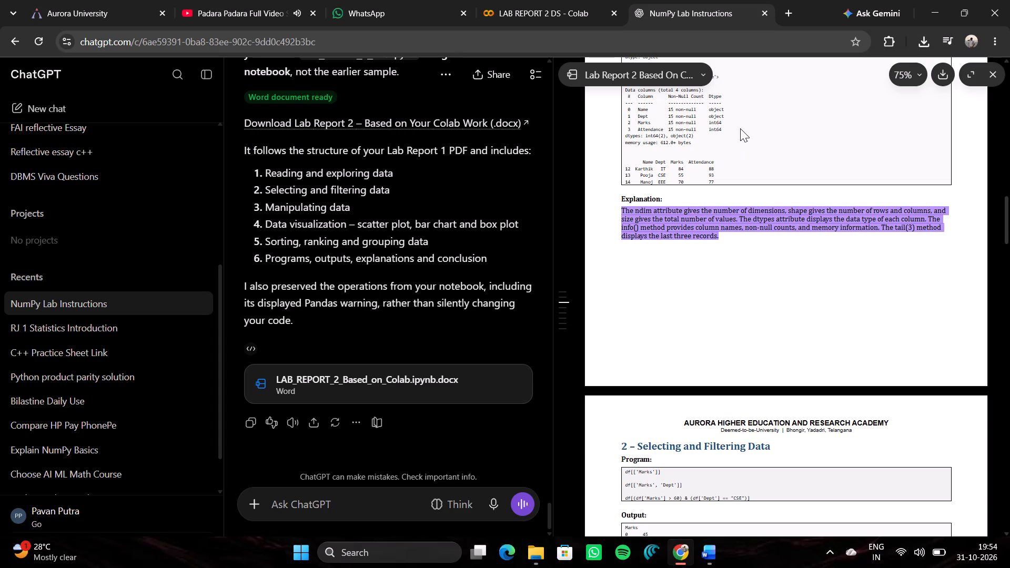
scroll(751, 299, up, 2)
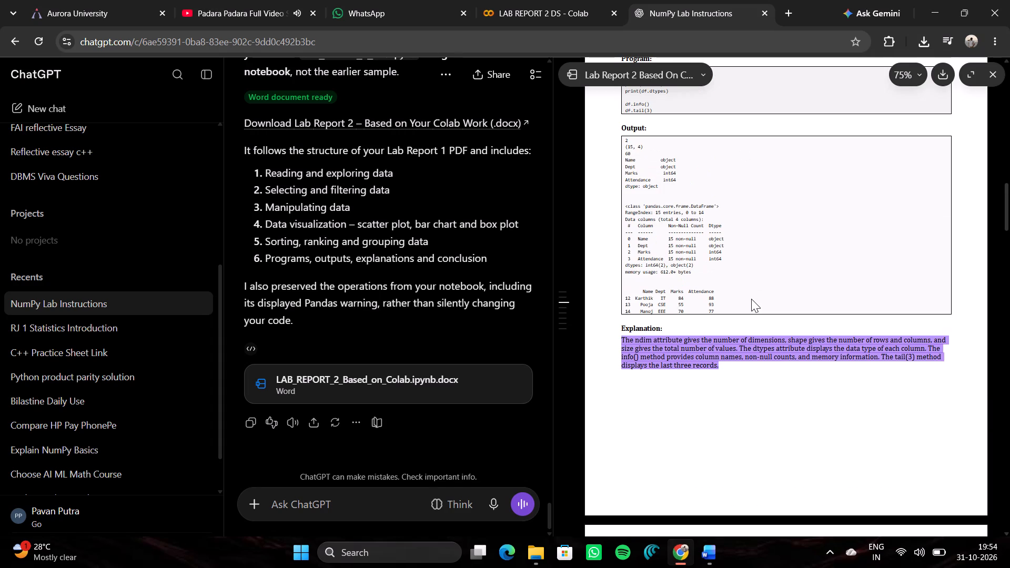
scroll(751, 299, up, 7)
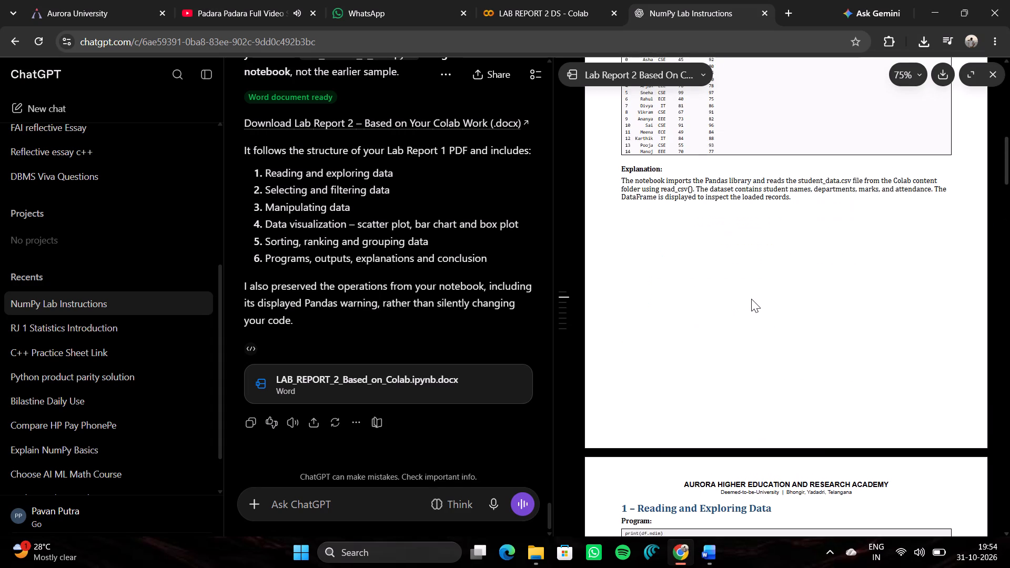
scroll(751, 299, up, 5)
scroll(751, 299, down, 4)
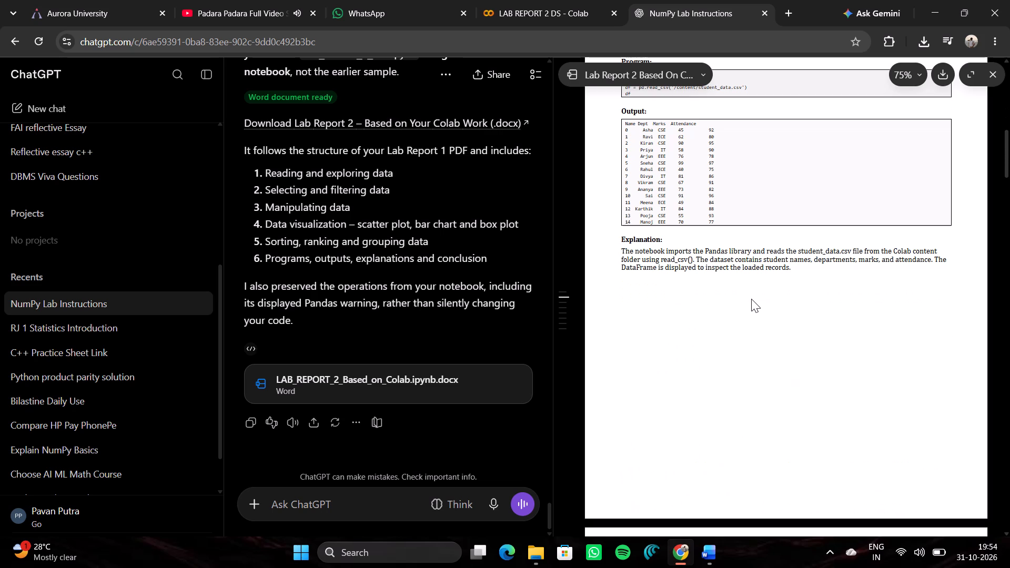
scroll(751, 299, down, 4)
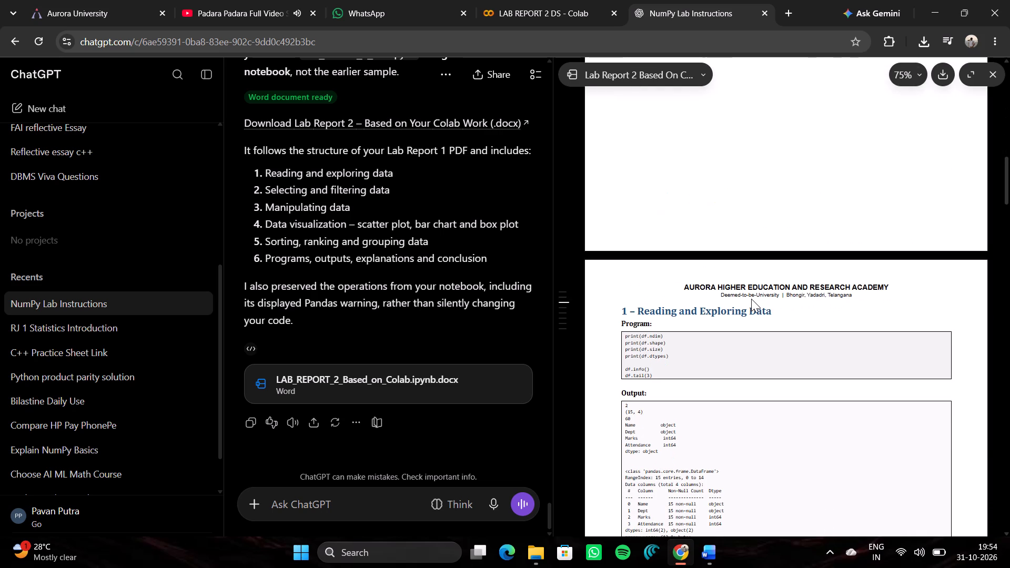
scroll(751, 299, up, 4)
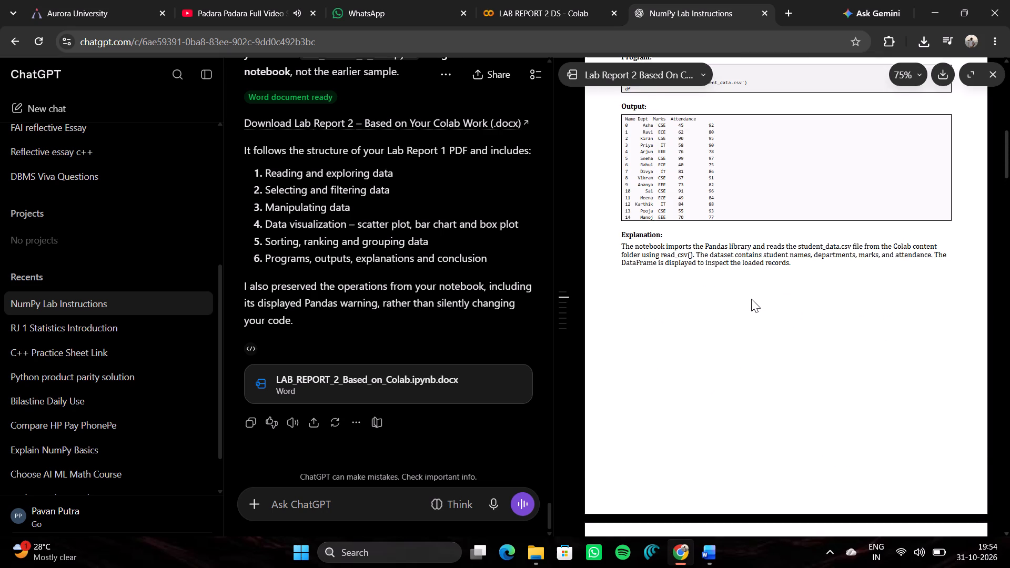
scroll(751, 299, up, 1)
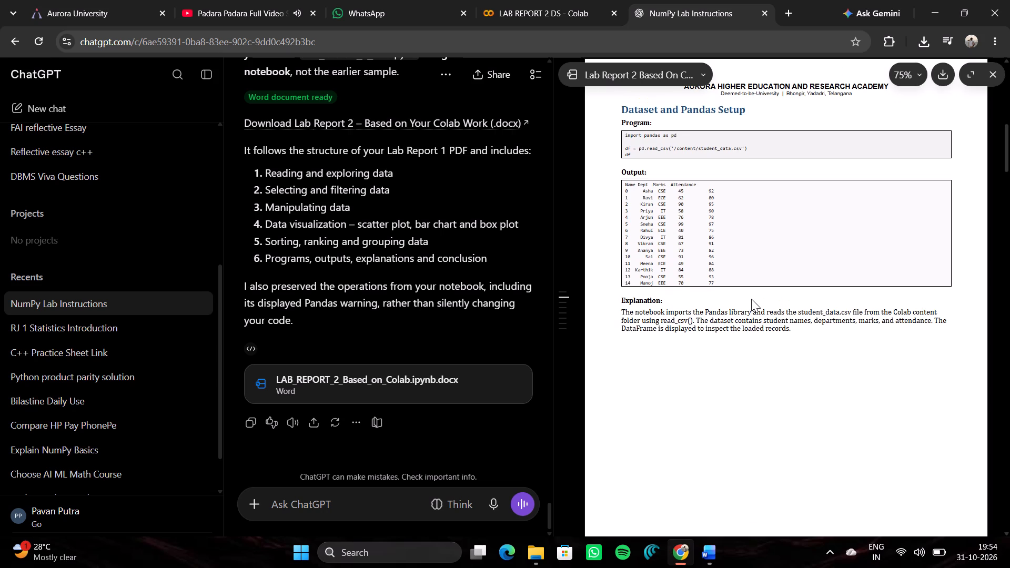
scroll(751, 299, down, 4)
scroll(751, 299, up, 4)
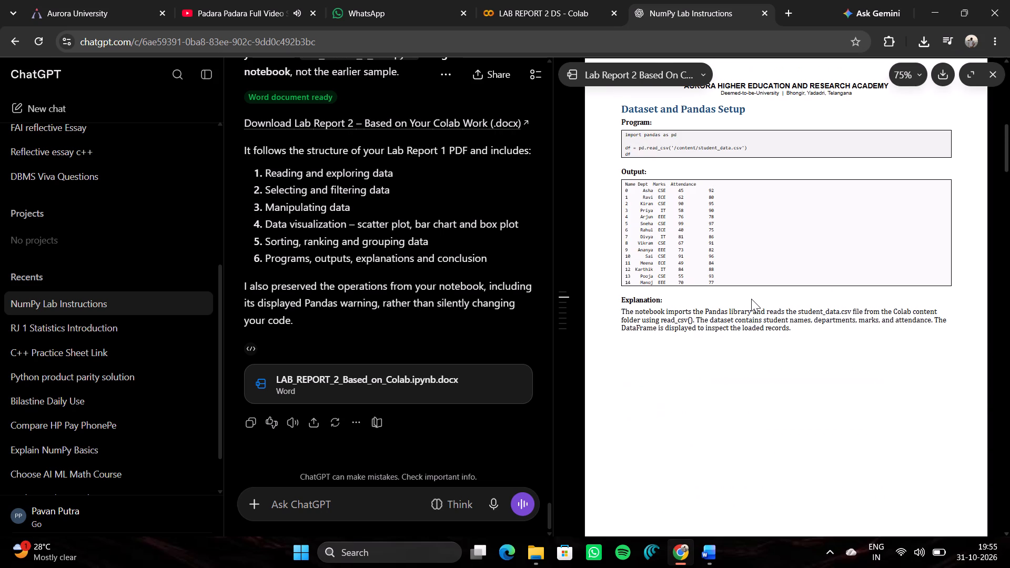
scroll(751, 299, up, 4)
click(597, 1)
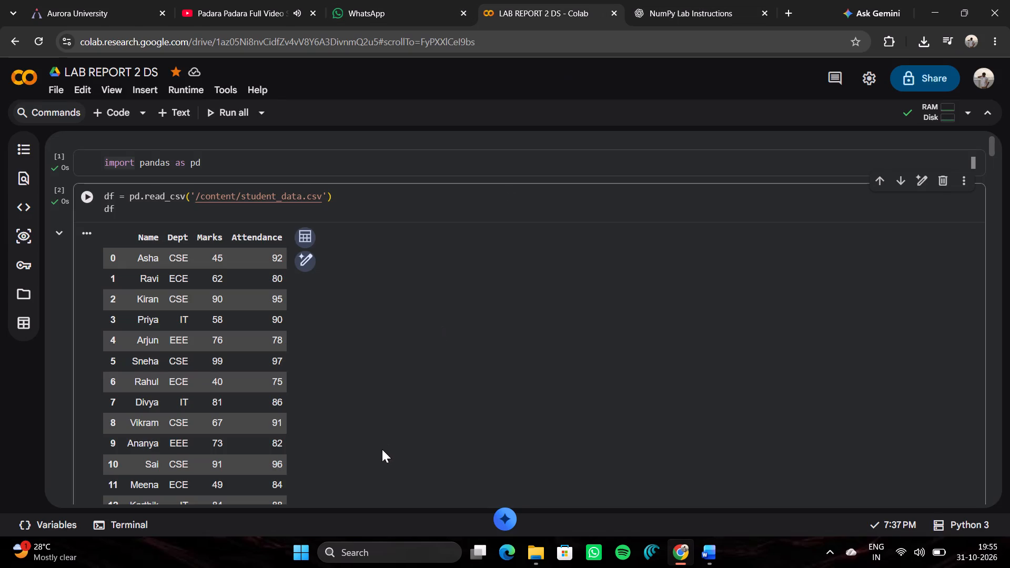
scroll(381, 450, up, 2)
click(642, 14)
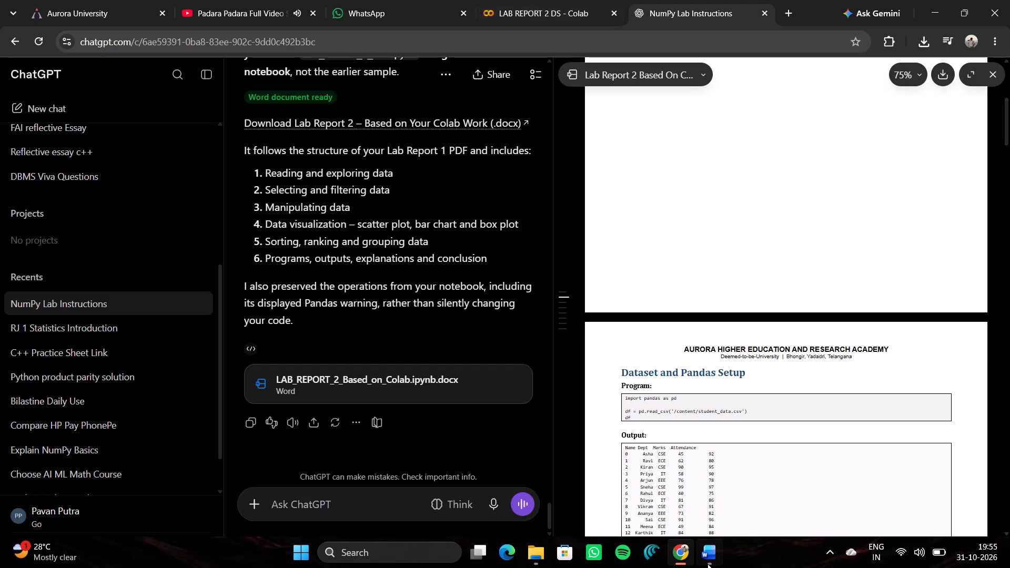
In the Word report, insert two blank lines between the first notebook screenshot and the "Explanation:" heading.
click(709, 563)
scroll(481, 370, up, 7)
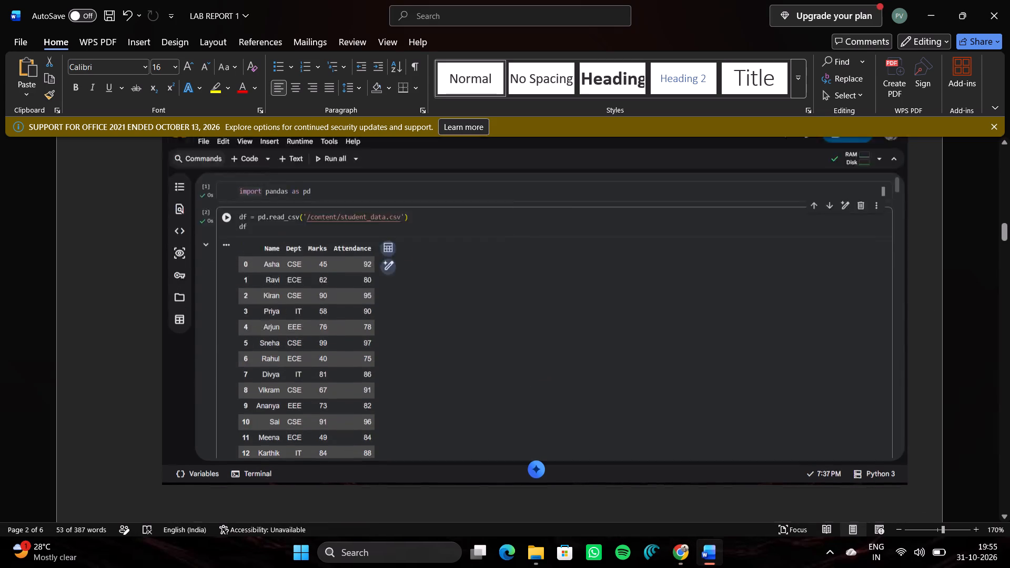
scroll(481, 370, up, 1)
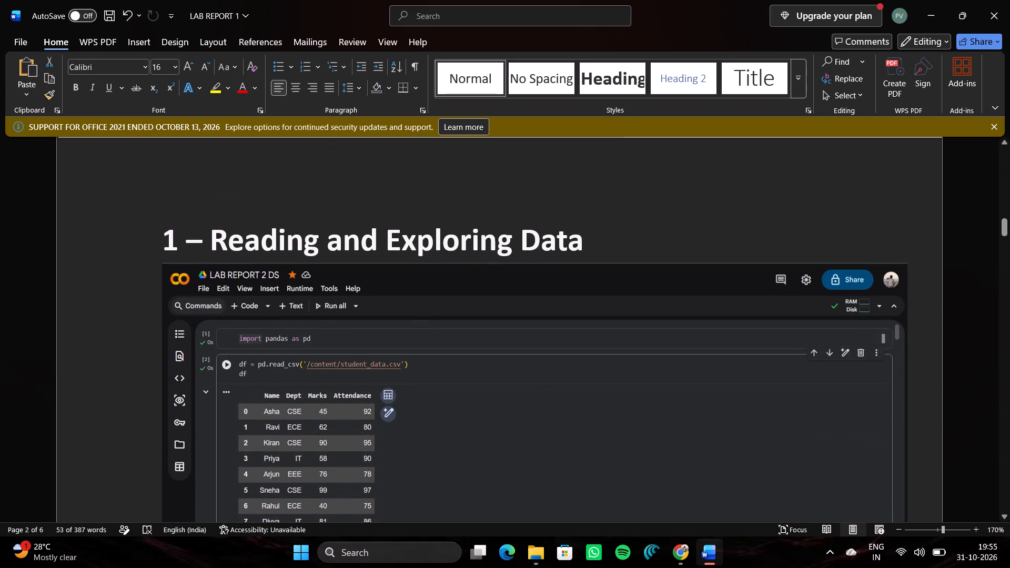
scroll(481, 370, down, 6)
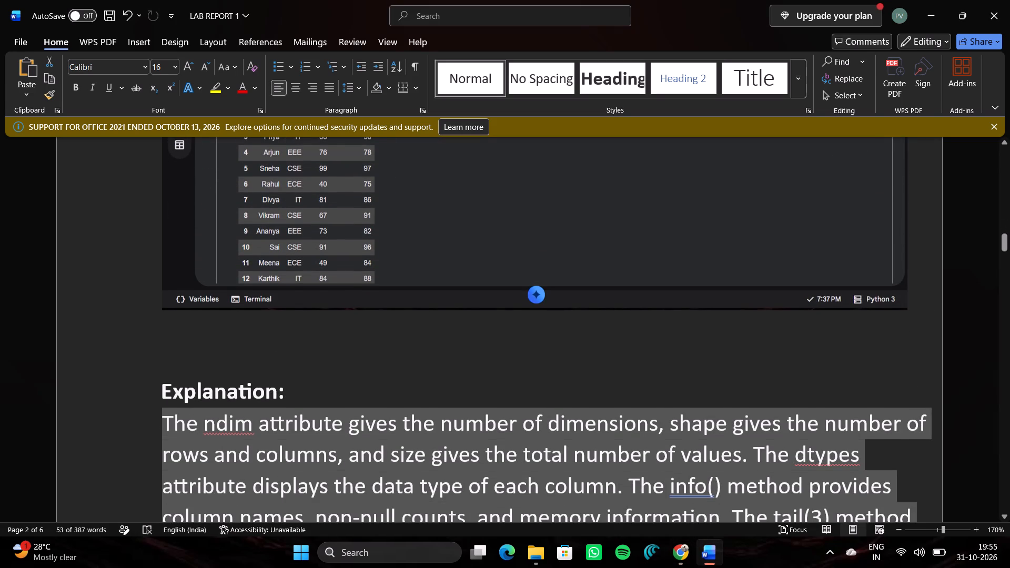
click(919, 310)
key(Return)
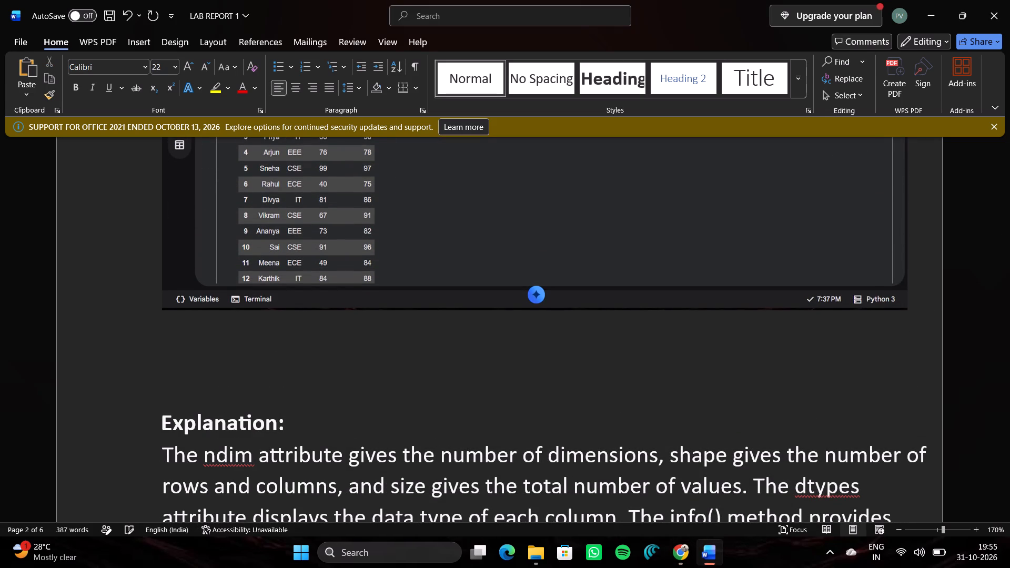
key(Return)
right_drag(919, 317, 918, 309)
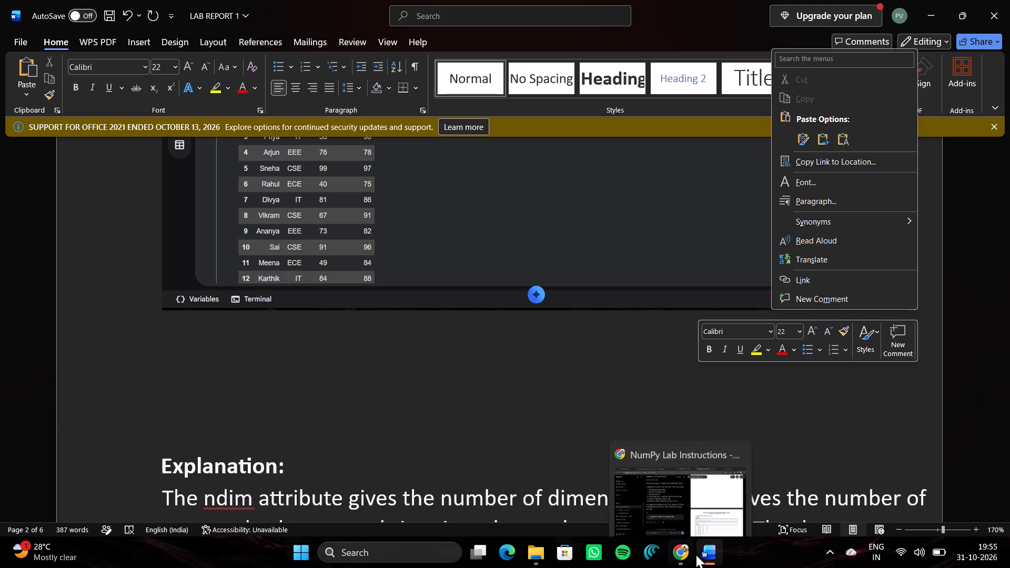
In Chrome, compare the Colab cells after the data table with the ChatGPT report's "1 – Reading and Exploring Data" section.
click(696, 555)
click(557, 0)
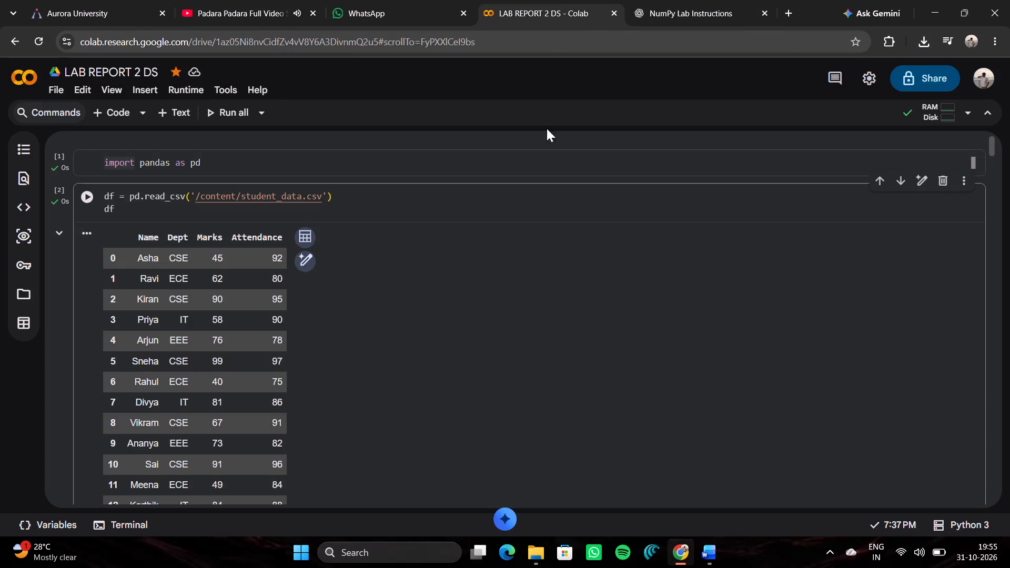
scroll(455, 328, down, 6)
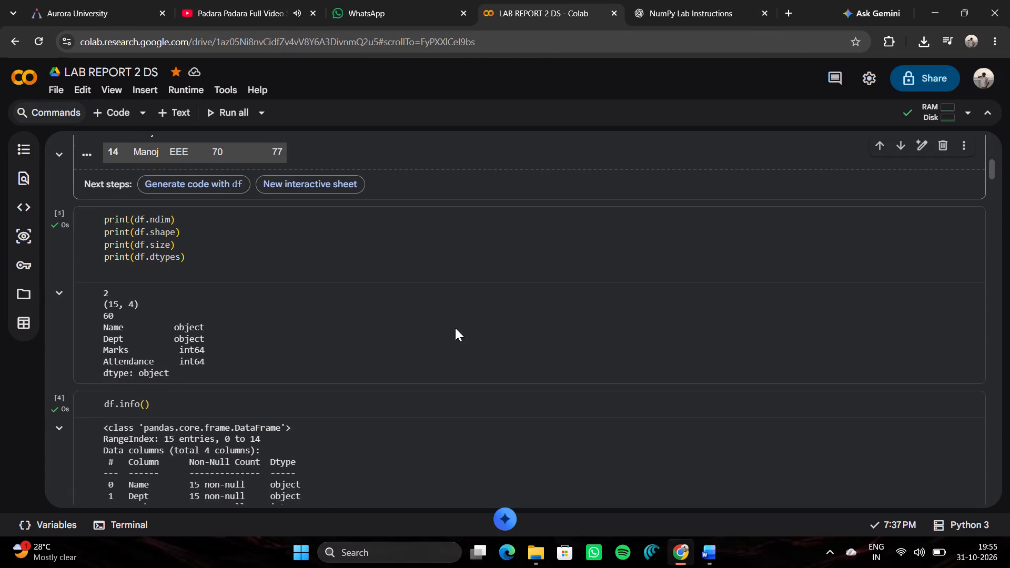
click(698, 547)
click(684, 543)
click(694, 6)
scroll(773, 333, down, 11)
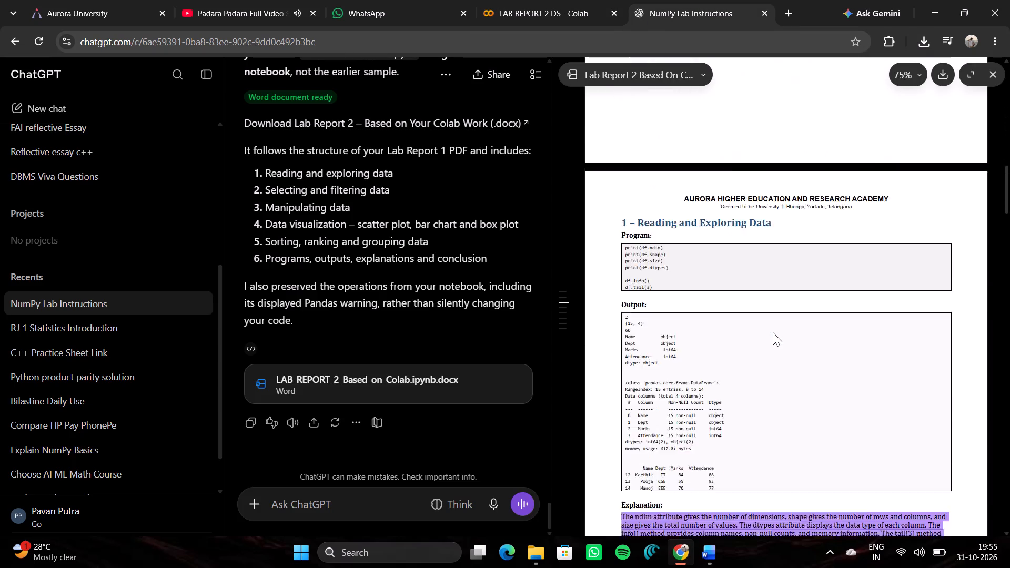
scroll(773, 332, down, 4)
scroll(773, 332, up, 4)
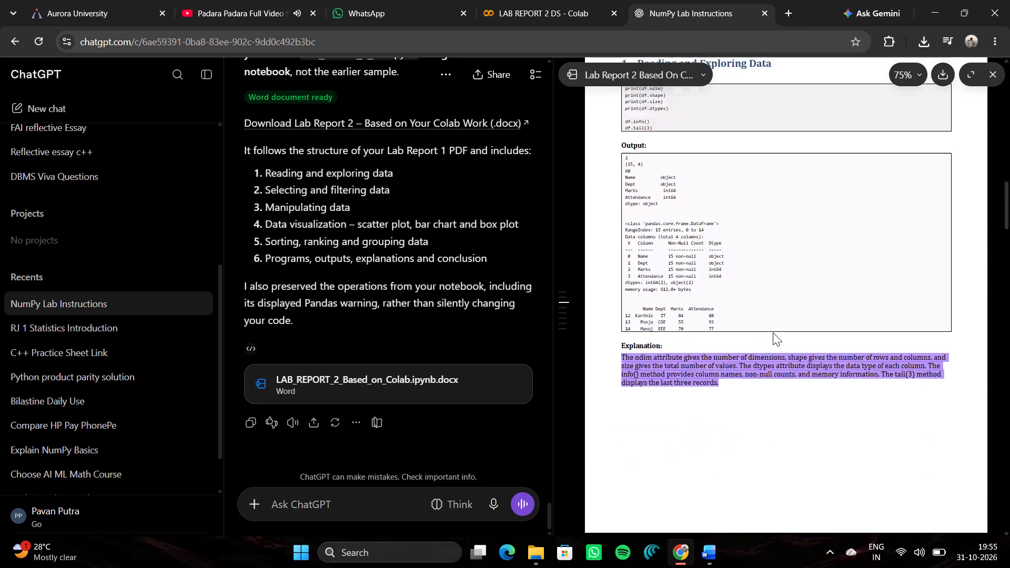
scroll(773, 332, up, 1)
scroll(773, 332, down, 1)
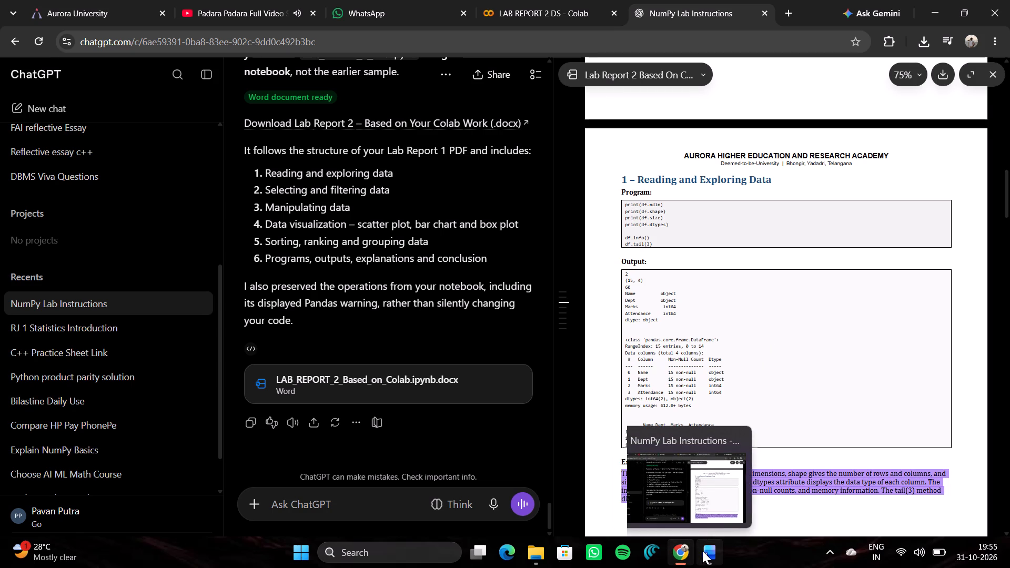
Examine the Colab notebook cells from the ndim and info() outputs through the column selection and filtering code.
click(573, 7)
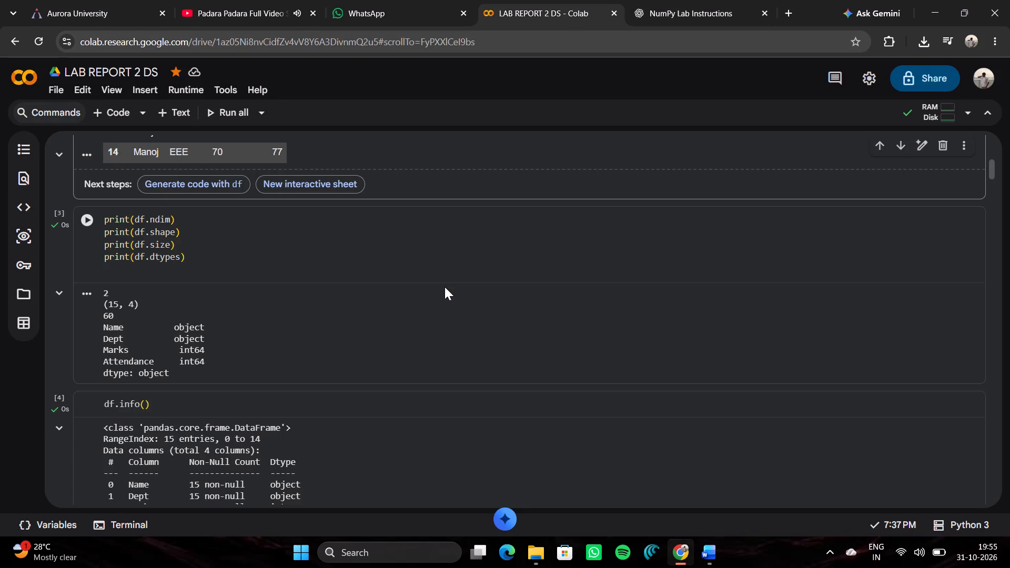
scroll(445, 287, down, 2)
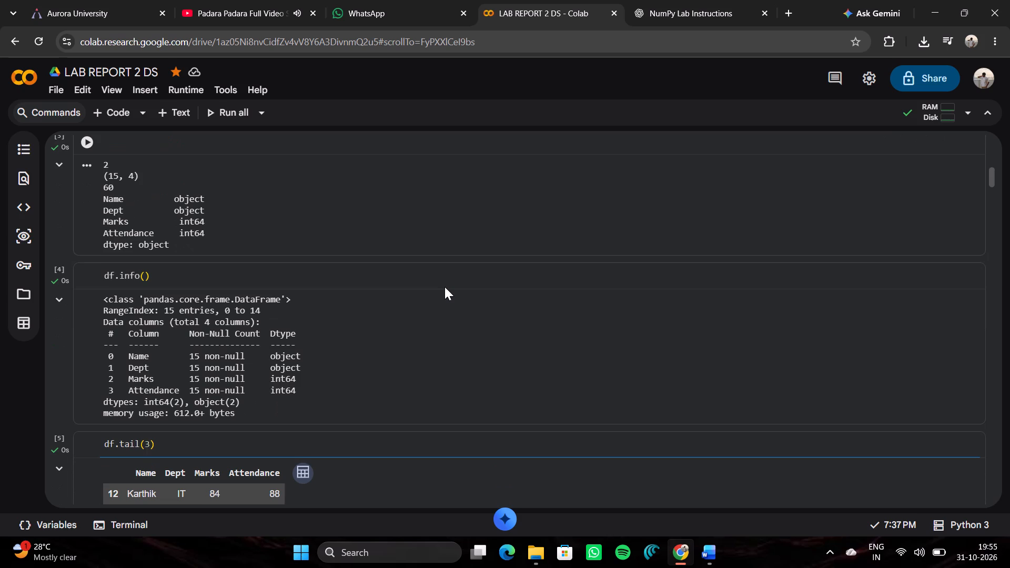
scroll(445, 287, up, 1)
scroll(445, 287, down, 4)
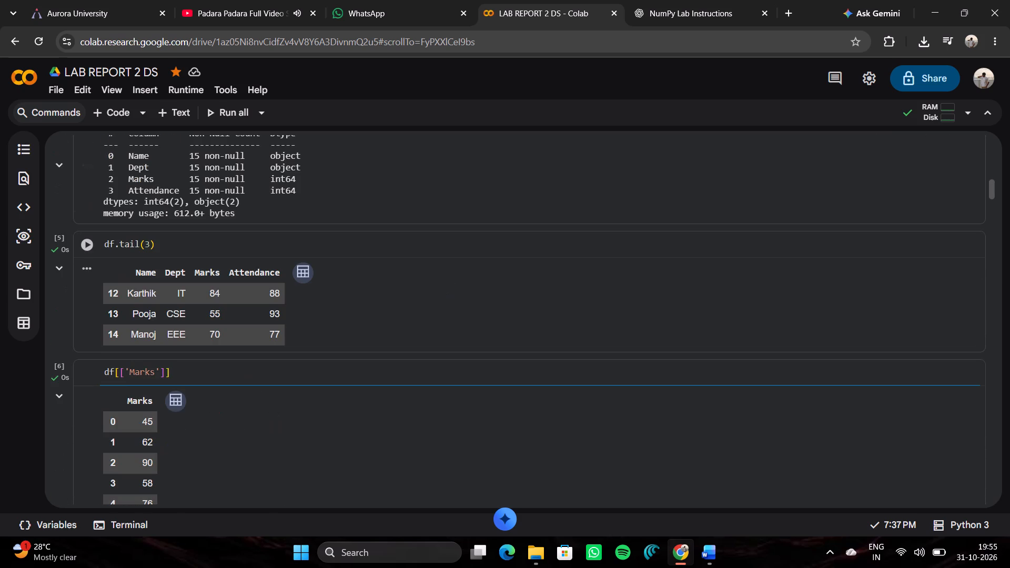
scroll(445, 287, down, 6)
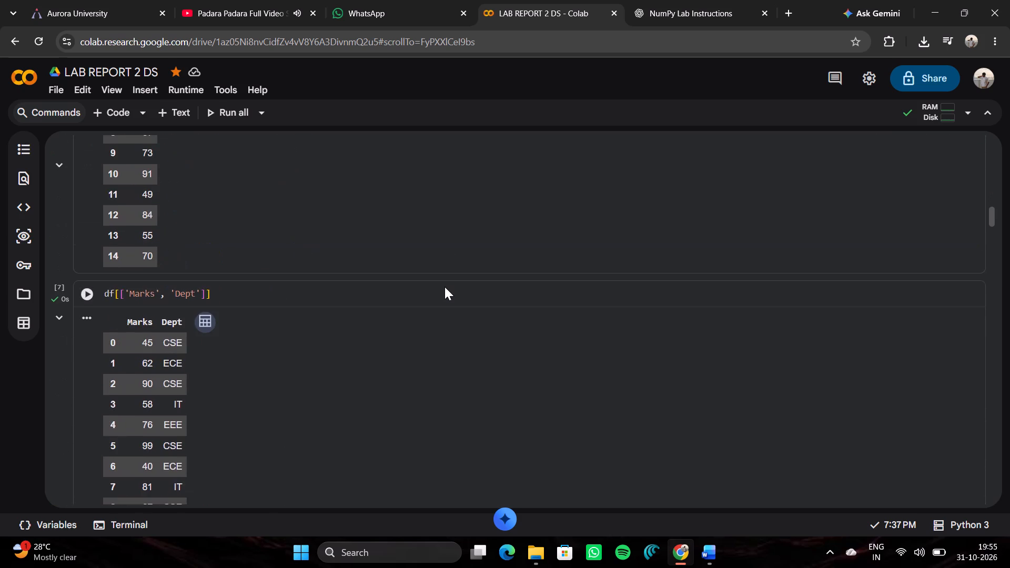
scroll(445, 287, down, 9)
scroll(445, 287, up, 9)
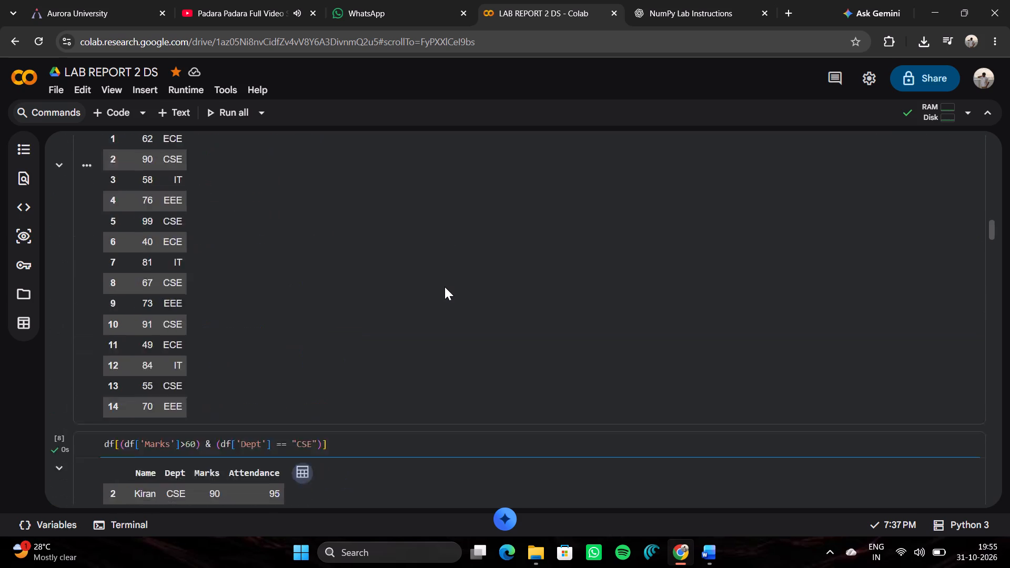
scroll(445, 287, up, 10)
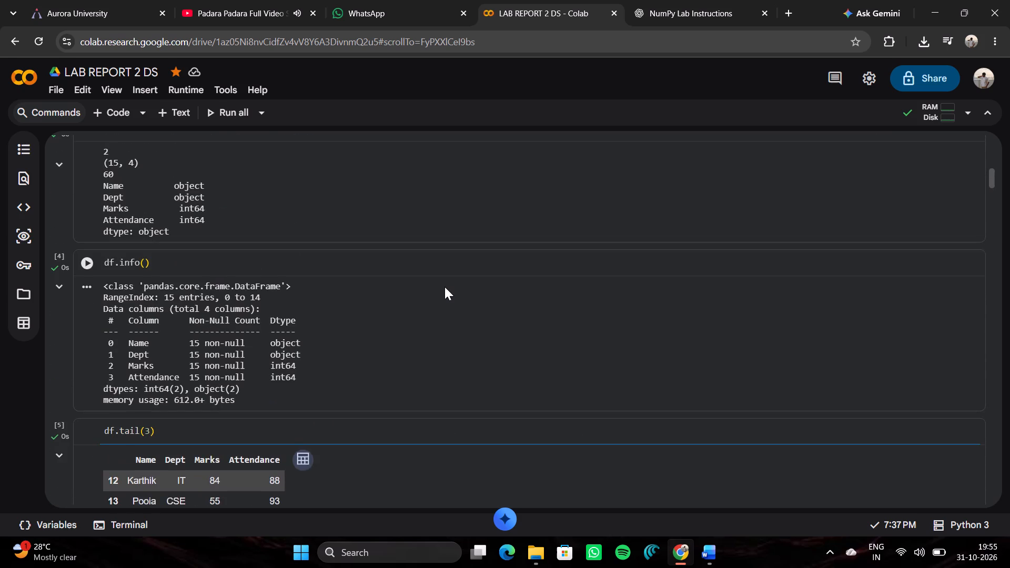
Capture a screenshot of the Colab page showing the ndim, shape, size, dtypes and df.info() cells with their outputs.
scroll(445, 287, up, 2)
scroll(445, 287, down, 1)
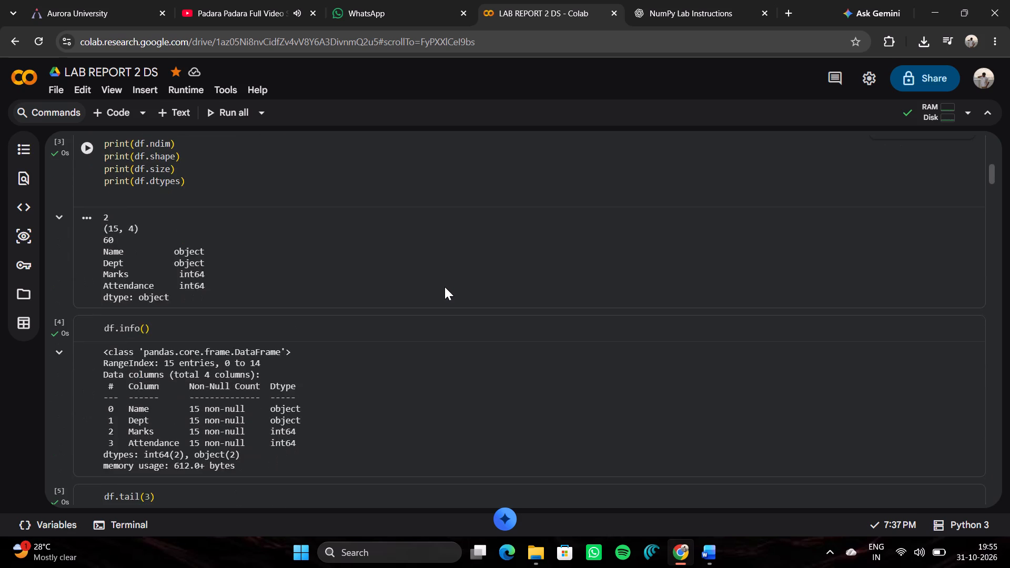
scroll(445, 287, up, 1)
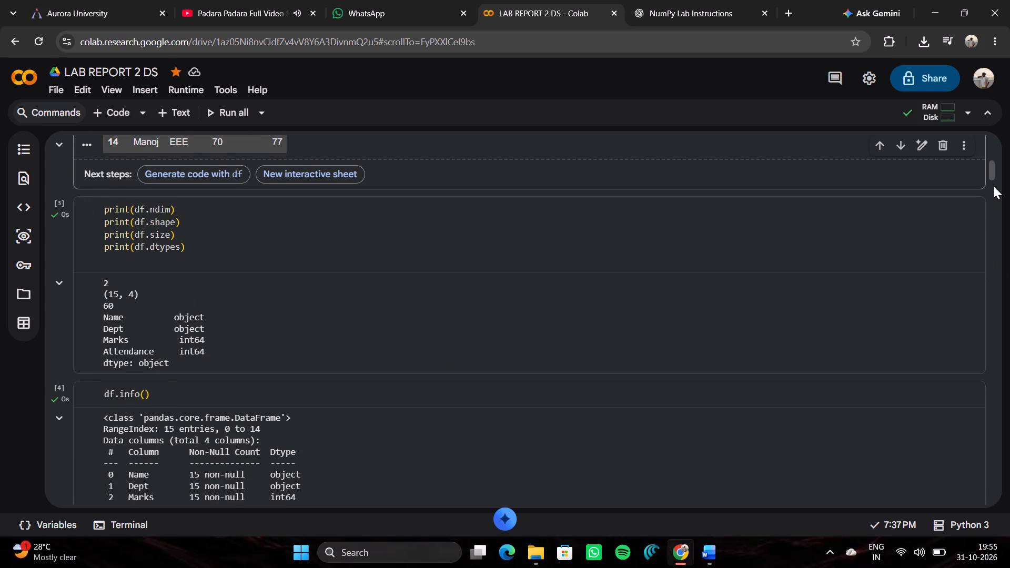
click(993, 172)
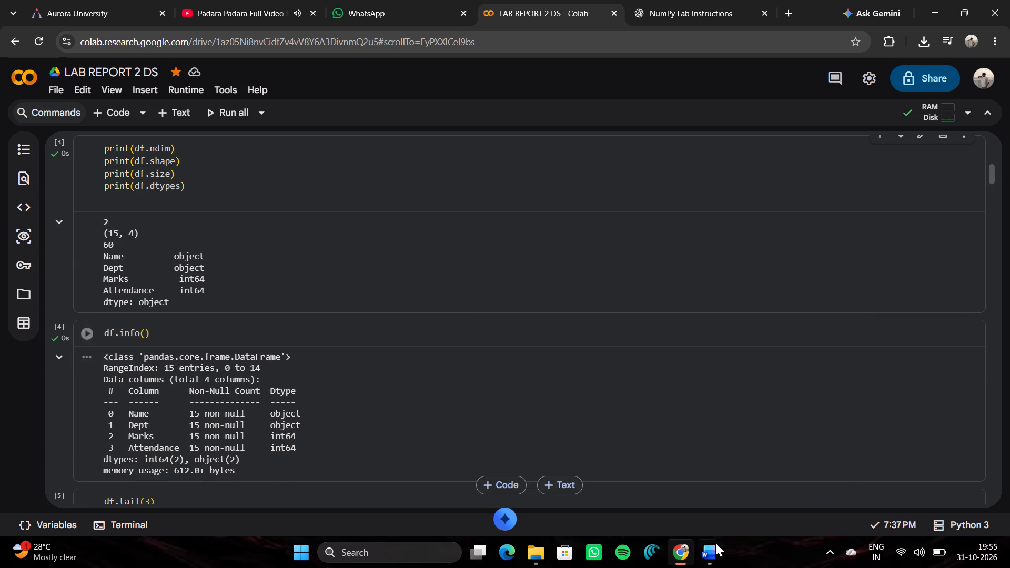
click(723, 16)
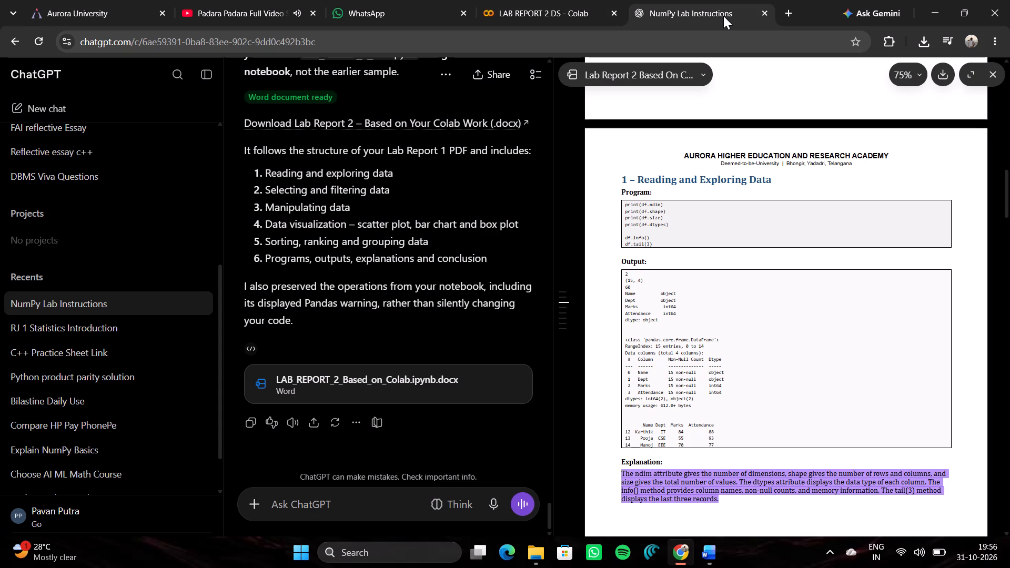
click(584, 0)
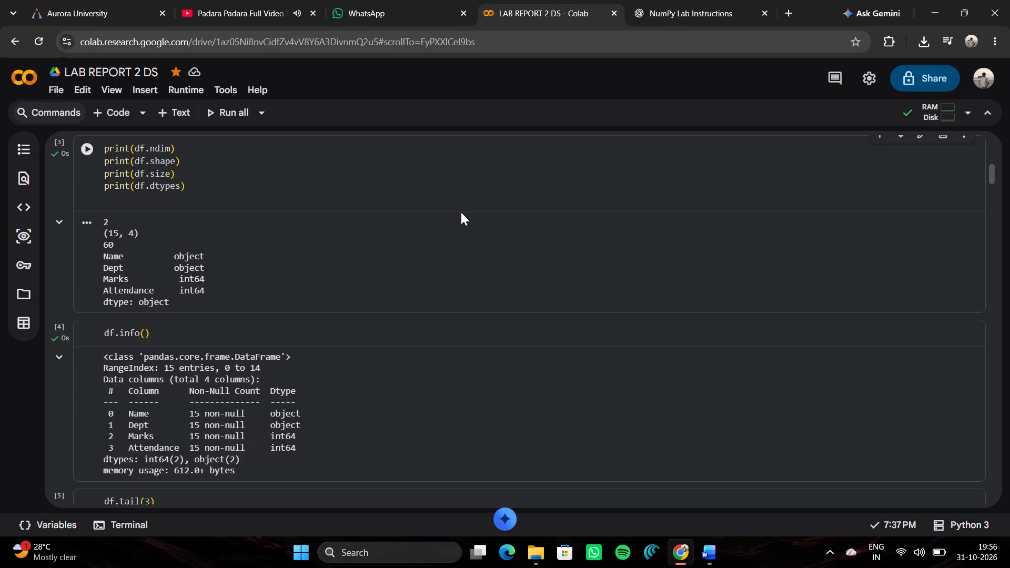
key(Print)
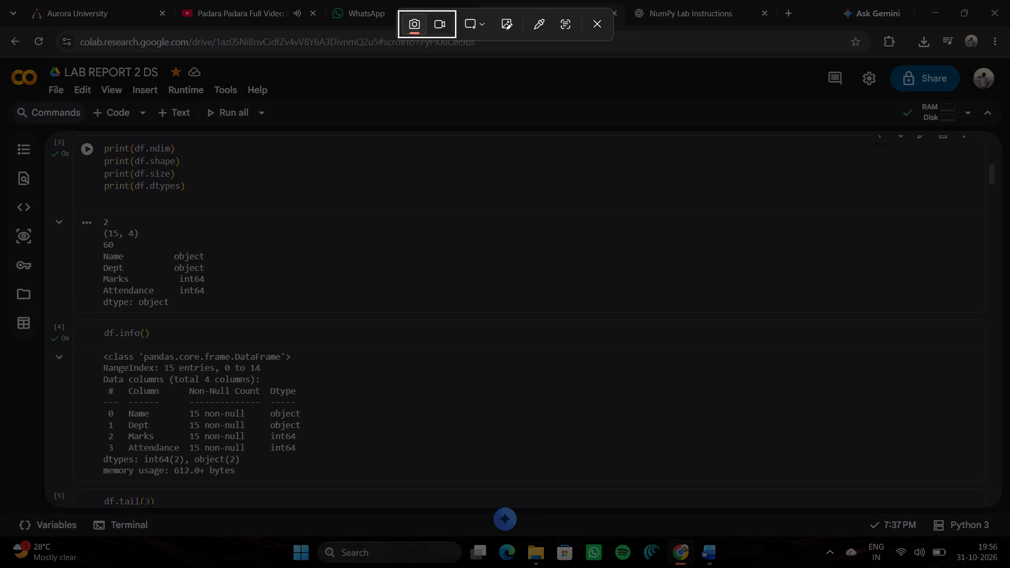
drag(0, 58, 92, 207)
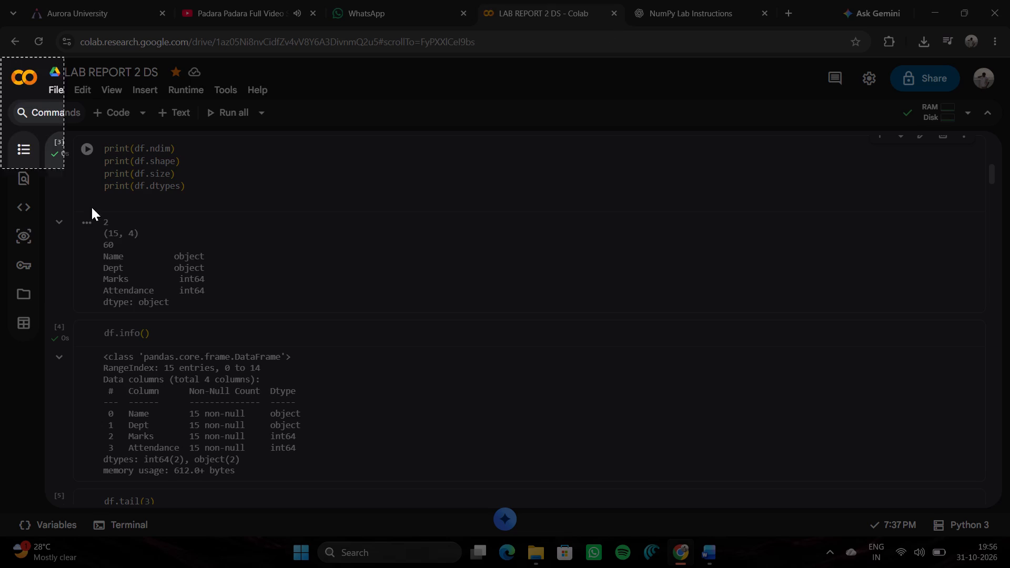
drag(92, 207, 1009, 540)
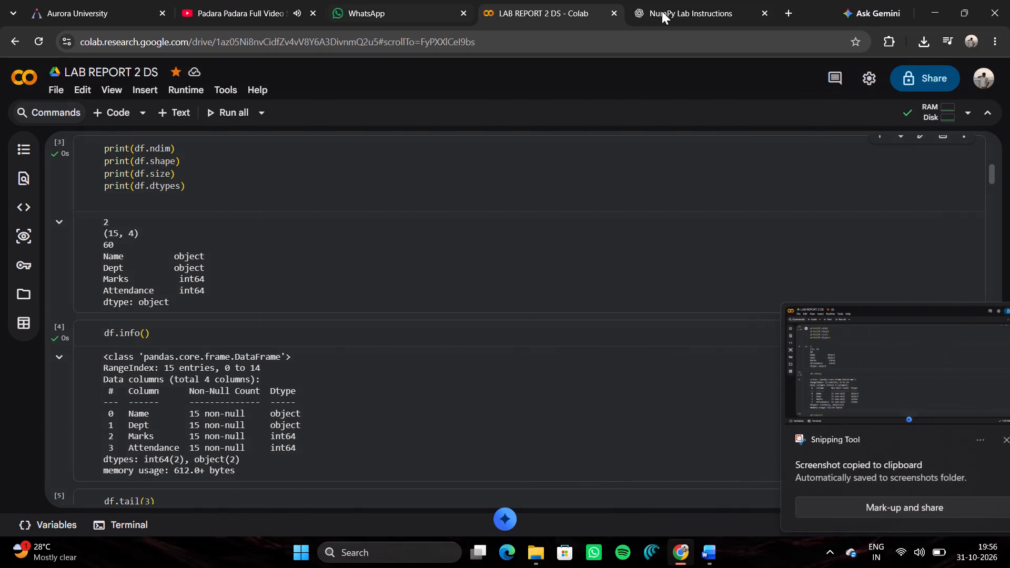
Paste the captured screenshot into the Word report on a new line between the first notebook screenshot and the "Explanation:" heading.
click(712, 553)
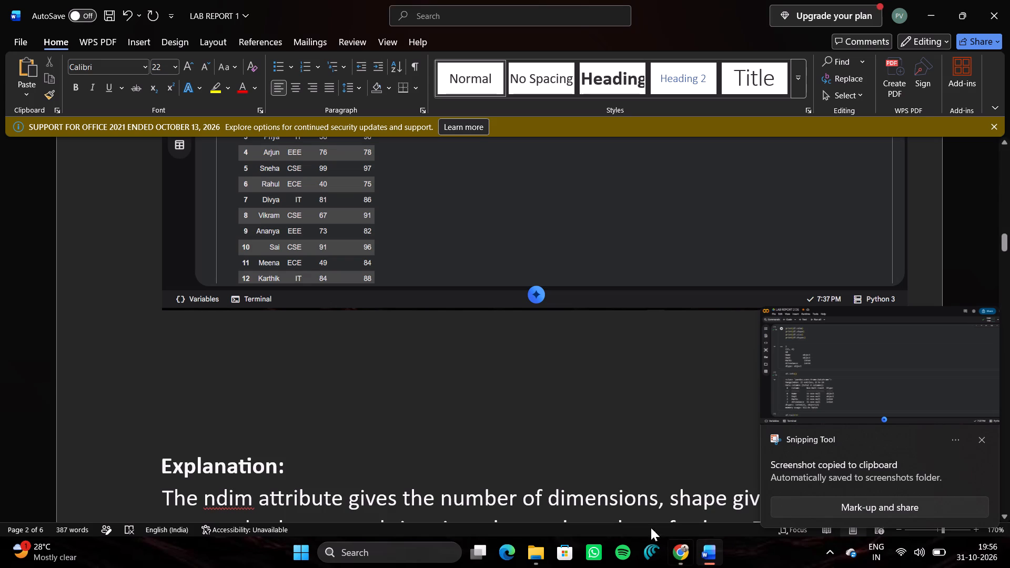
click(163, 332)
key(Return)
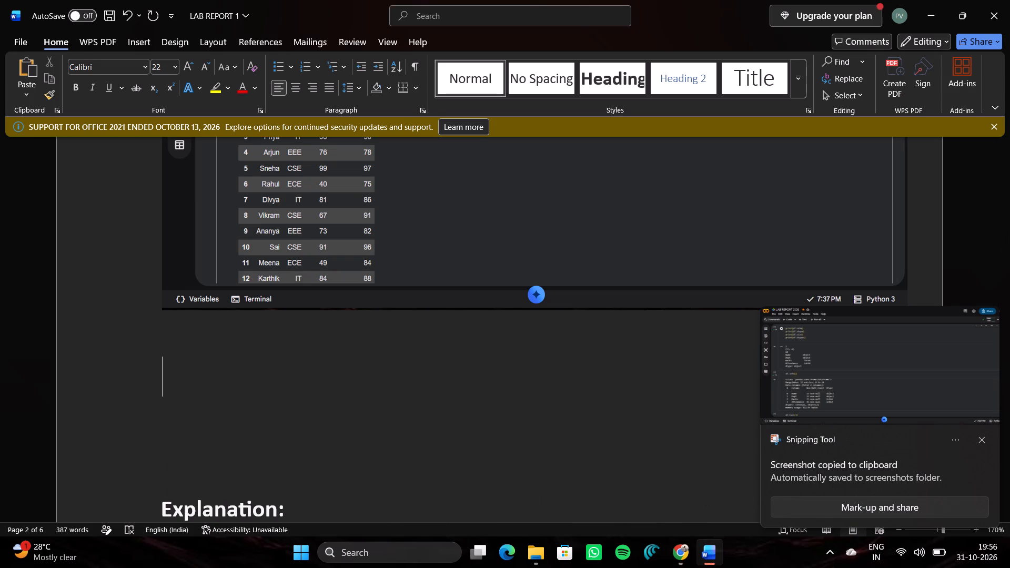
key(ctrl+v)
Narrow the pasted df.info() screenshot by pulling in its right edge to roughly match the screenshot above it.
scroll(445, 348, up, 3)
click(636, 441)
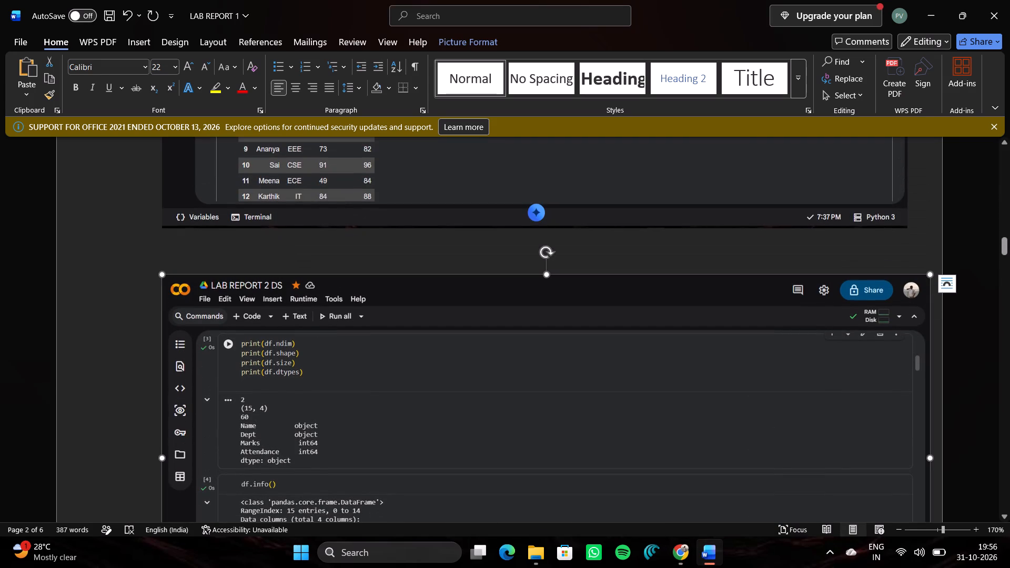
drag(930, 458, 905, 458)
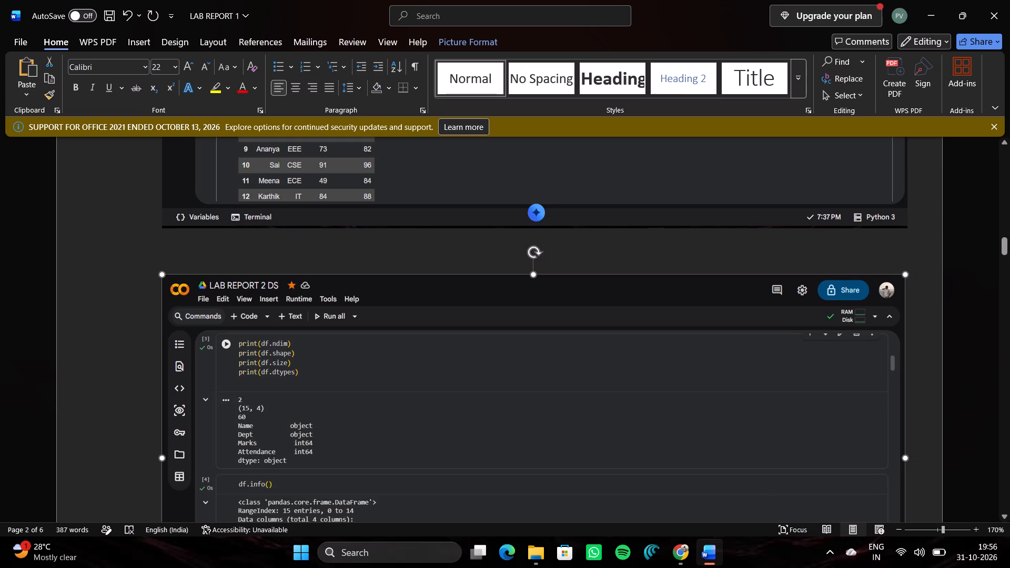
drag(905, 458, 908, 458)
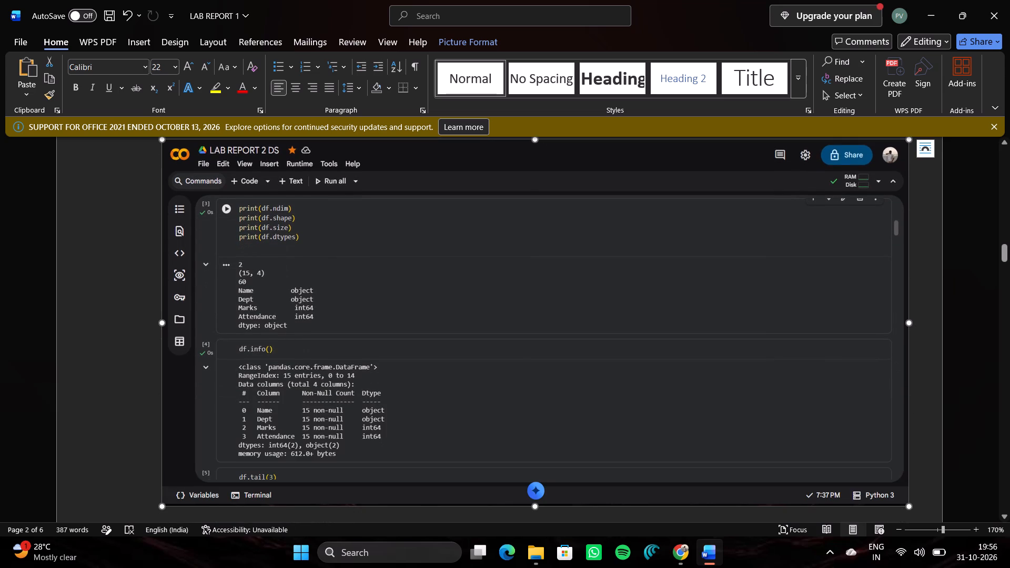
Review the layout of both screenshots under "1 – Reading and Exploring Data" and the spacing before the "Explanation:" heading.
scroll(794, 422, up, 9)
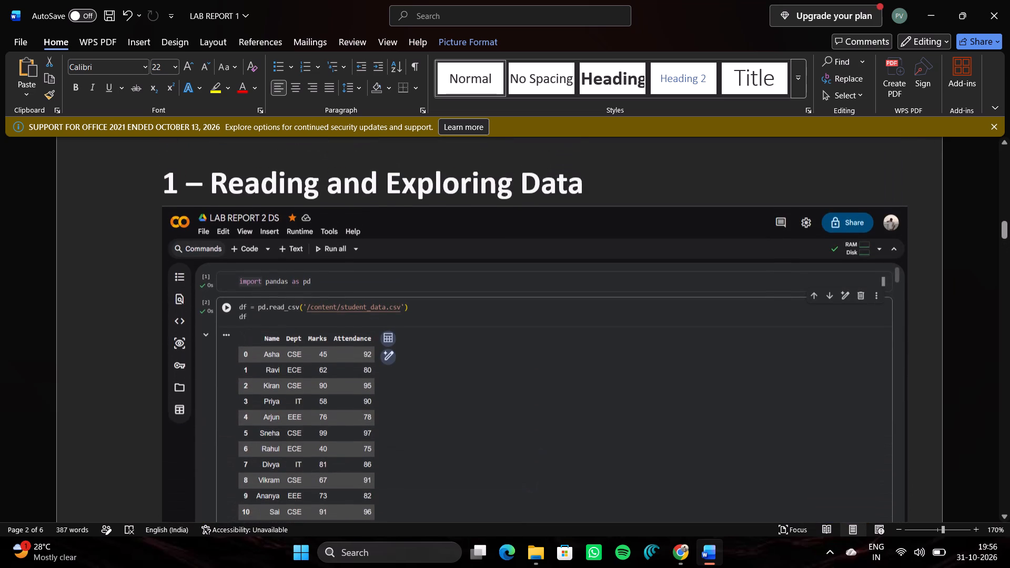
scroll(794, 422, down, 5)
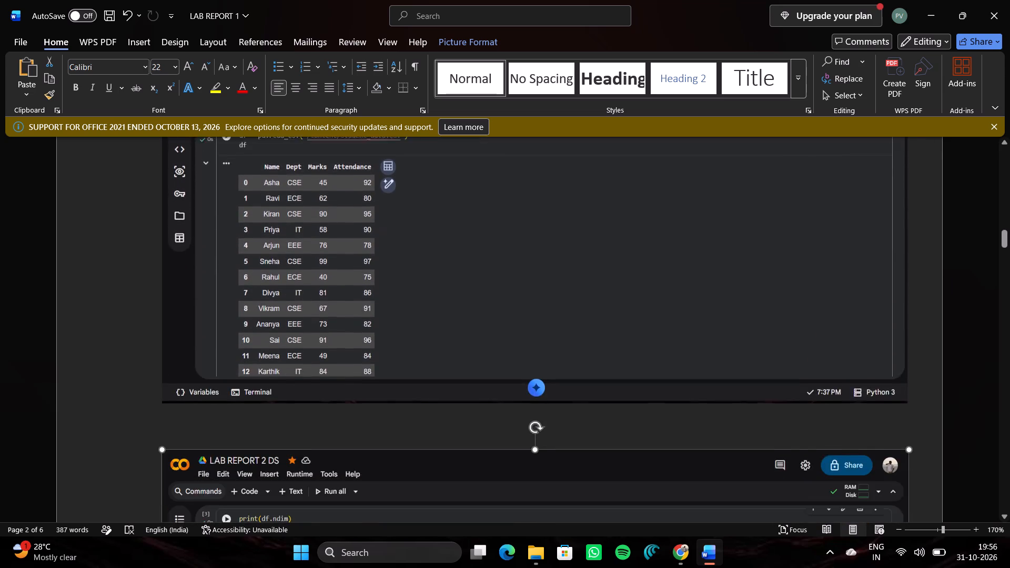
scroll(794, 422, down, 6)
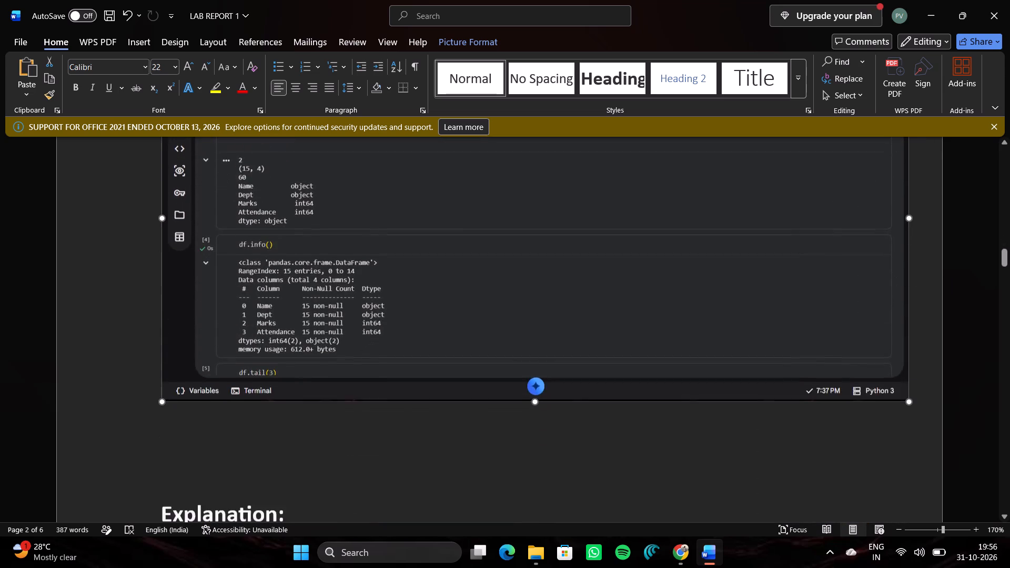
scroll(794, 422, down, 9)
scroll(727, 358, up, 6)
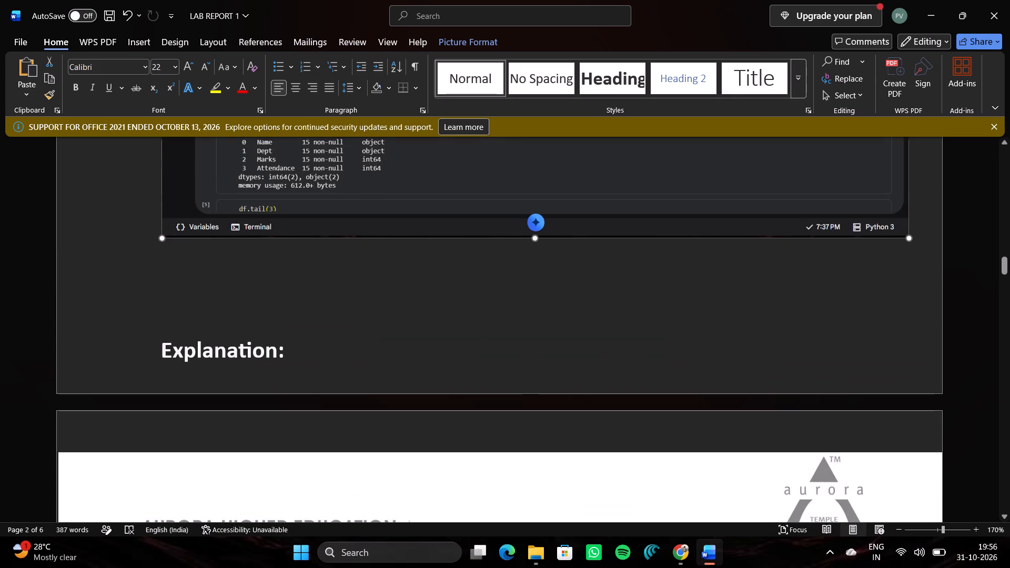
Insert an empty line above the first "Explanation:" heading so the heading moves to the following page with its paragraph.
click(189, 300)
click(159, 312)
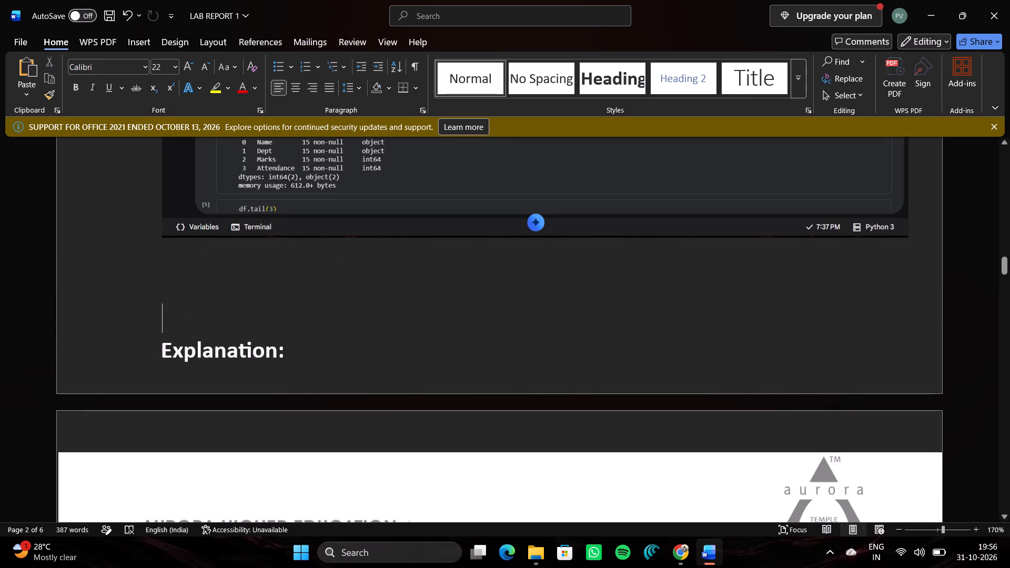
key(Return)
scroll(176, 283, down, 4)
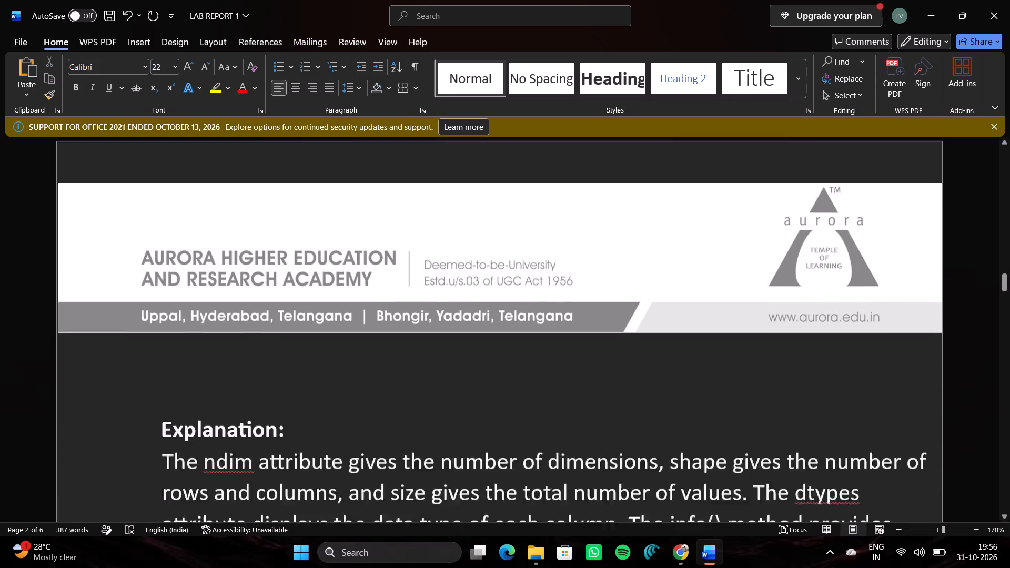
scroll(177, 285, down, 2)
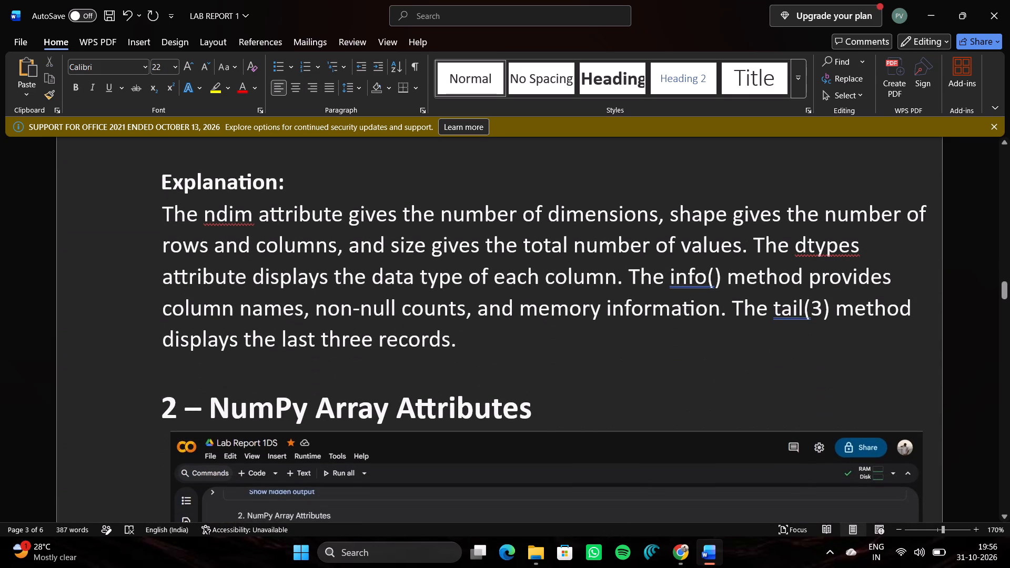
Switch to the YouTube page in Chrome and play the recommended "Anjaana Anjaani" video song.
click(686, 559)
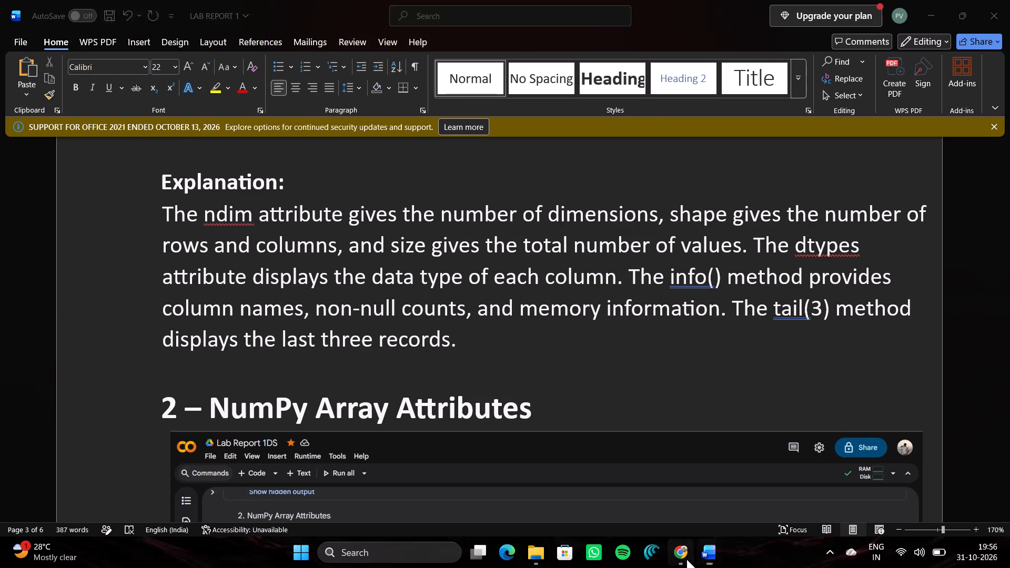
click(282, 3)
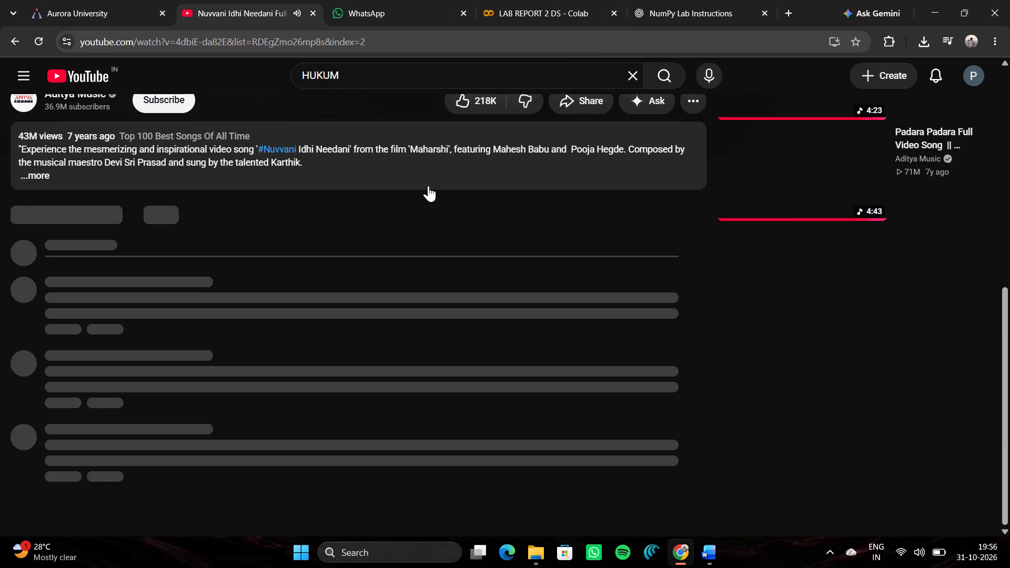
scroll(790, 300, up, 10)
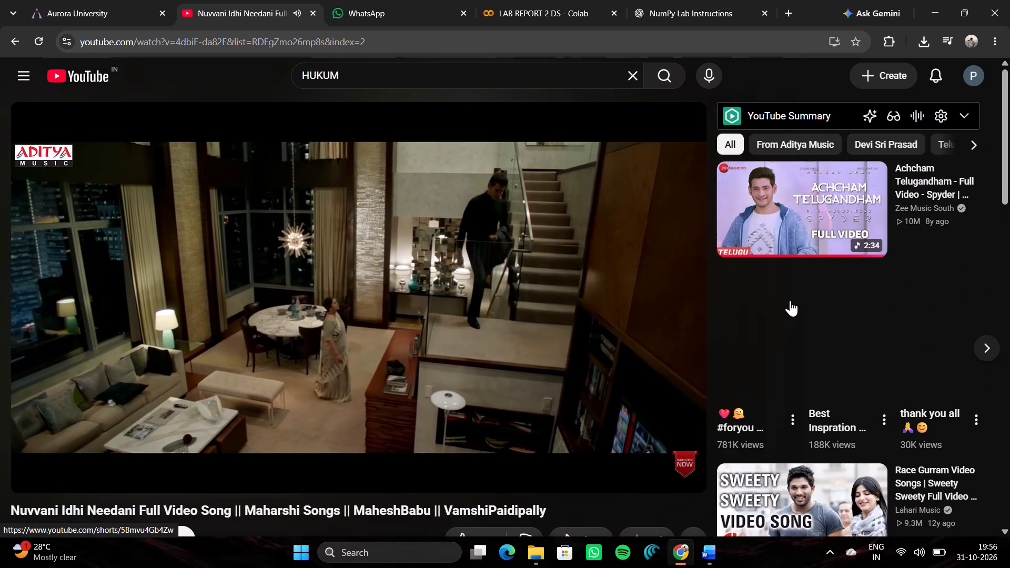
scroll(805, 281, down, 13)
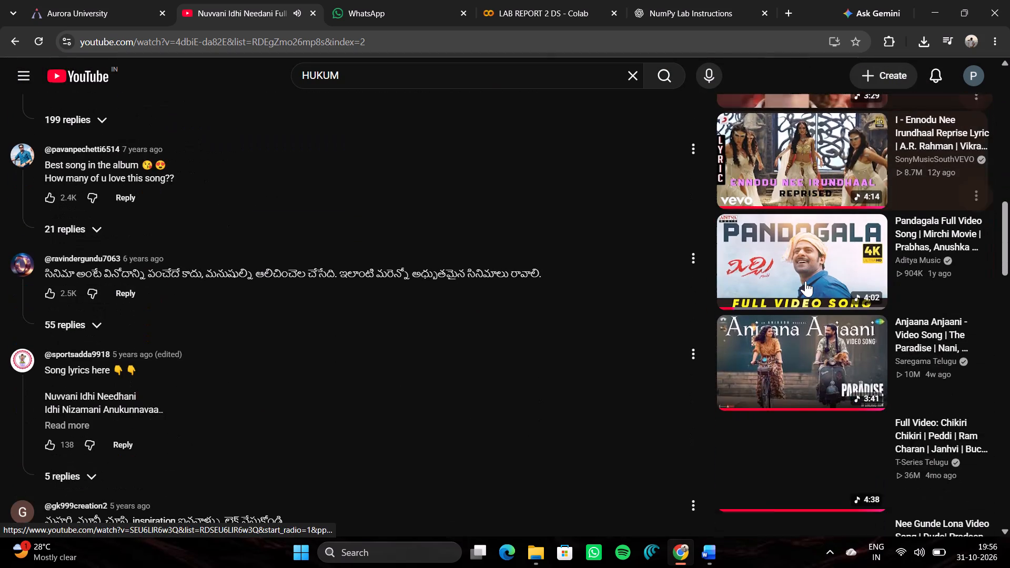
scroll(805, 281, down, 2)
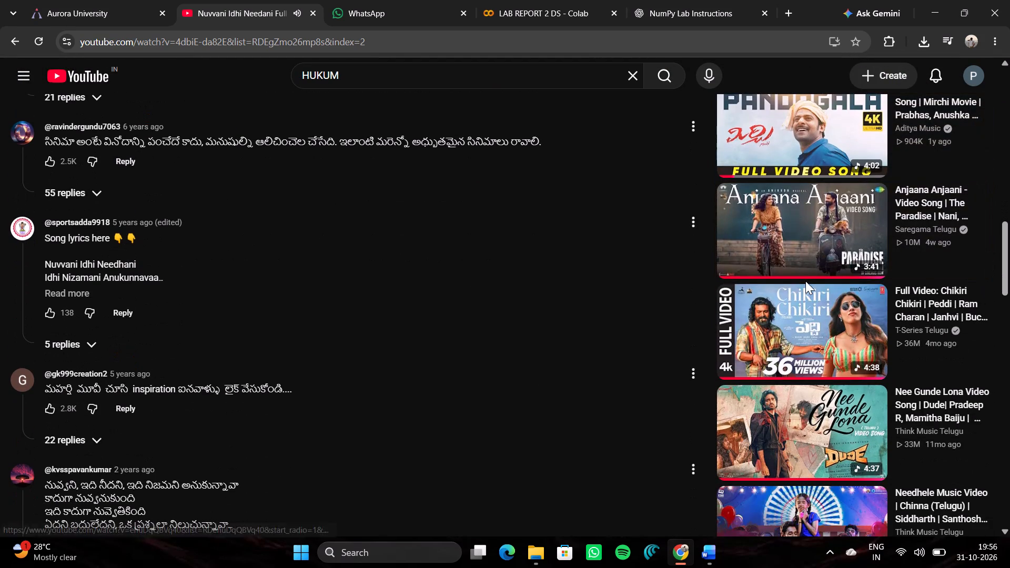
click(811, 247)
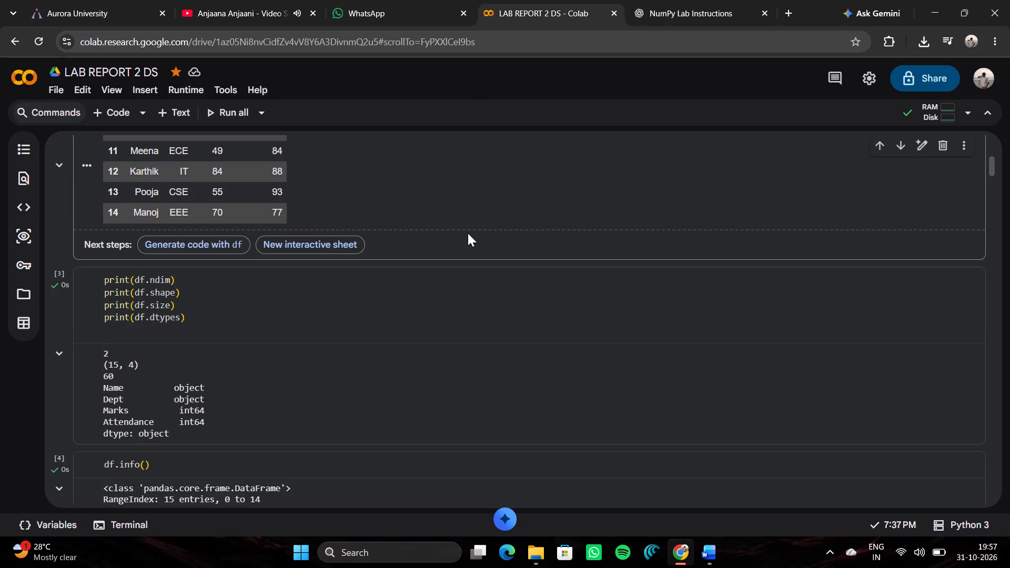
scroll(468, 233, up, 6)
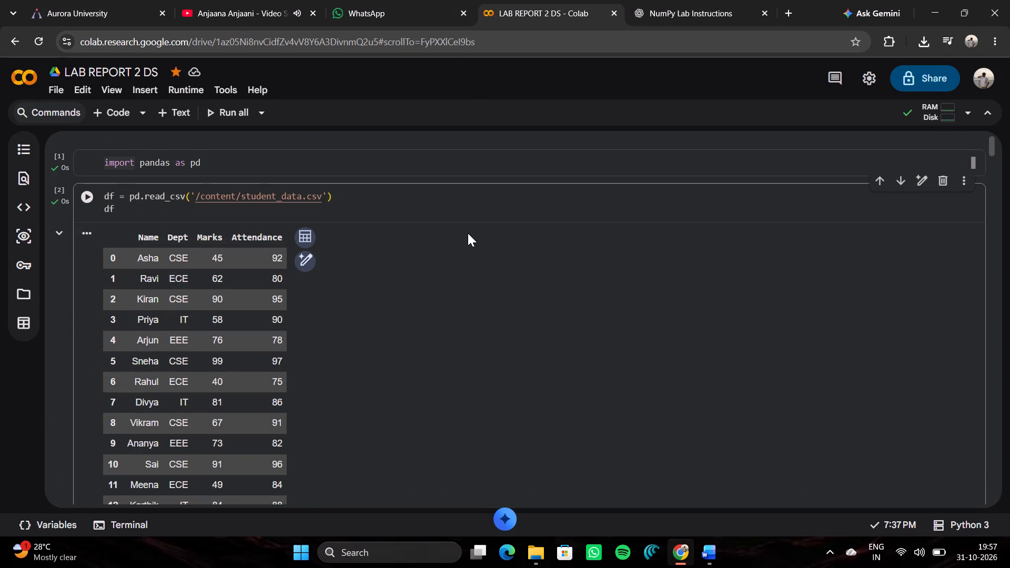
click(66, 227)
scroll(78, 234, down, 1)
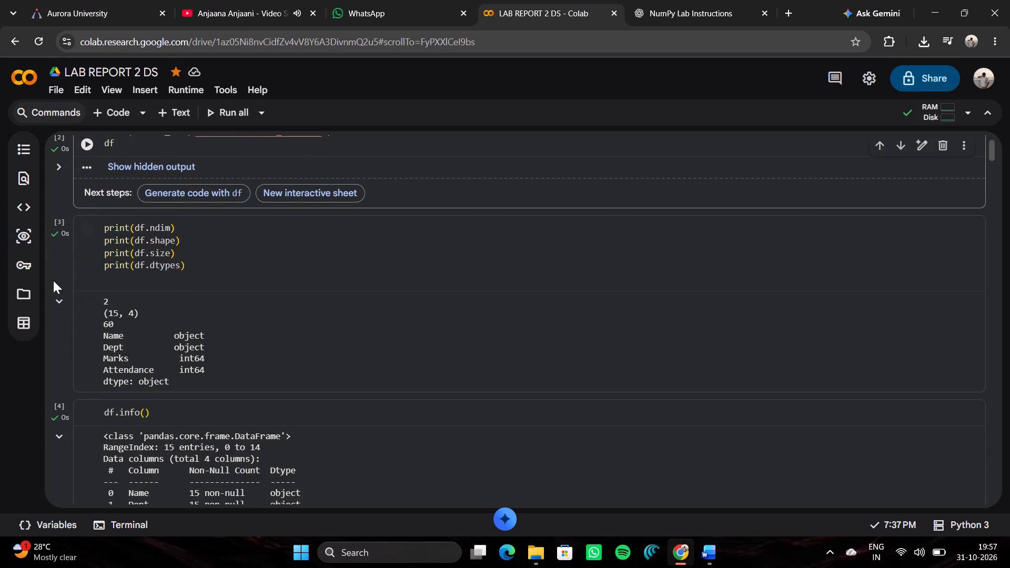
click(61, 296)
scroll(226, 252, down, 2)
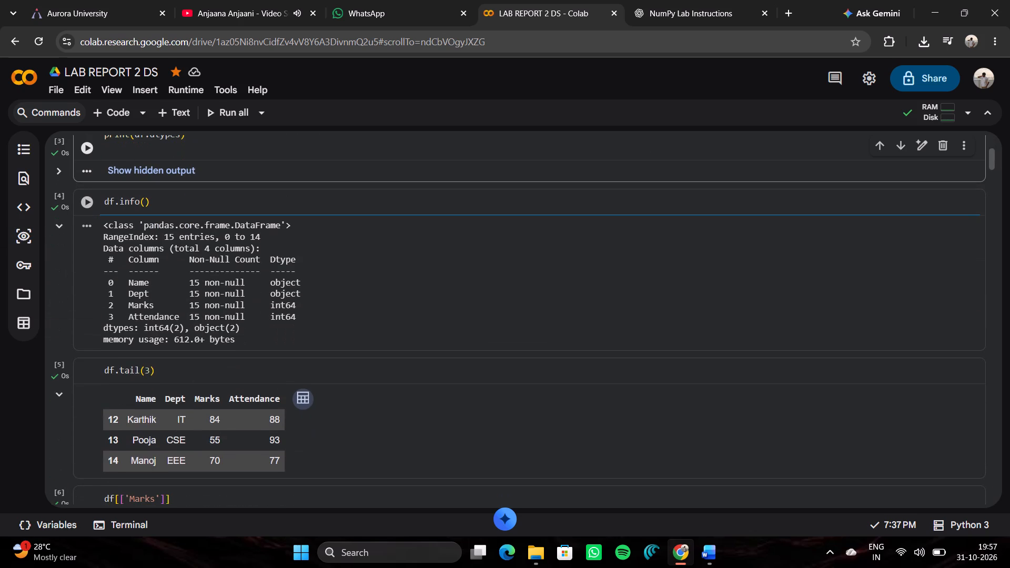
click(59, 227)
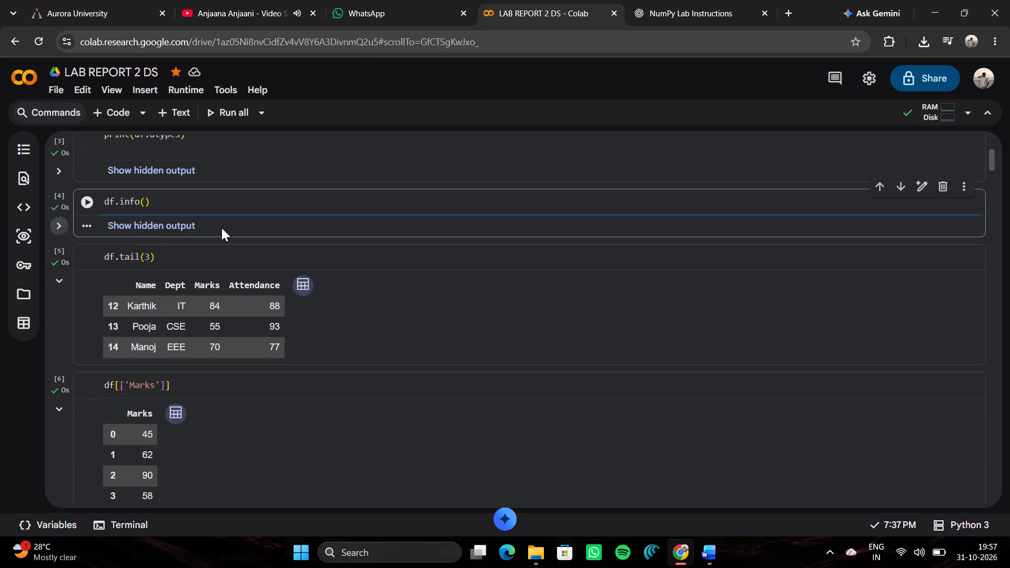
scroll(370, 229, down, 2)
scroll(370, 229, up, 1)
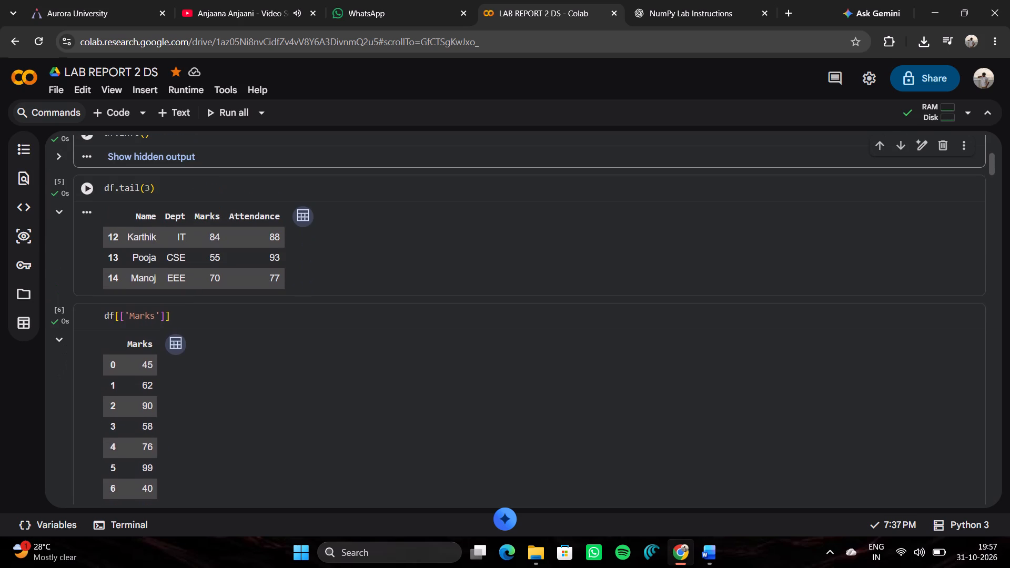
scroll(370, 229, down, 1)
In the Word report, replace the heading "2 – NumPy Array Attributes" with the copied "2 – Selecting and Filtering Data".
click(706, 557)
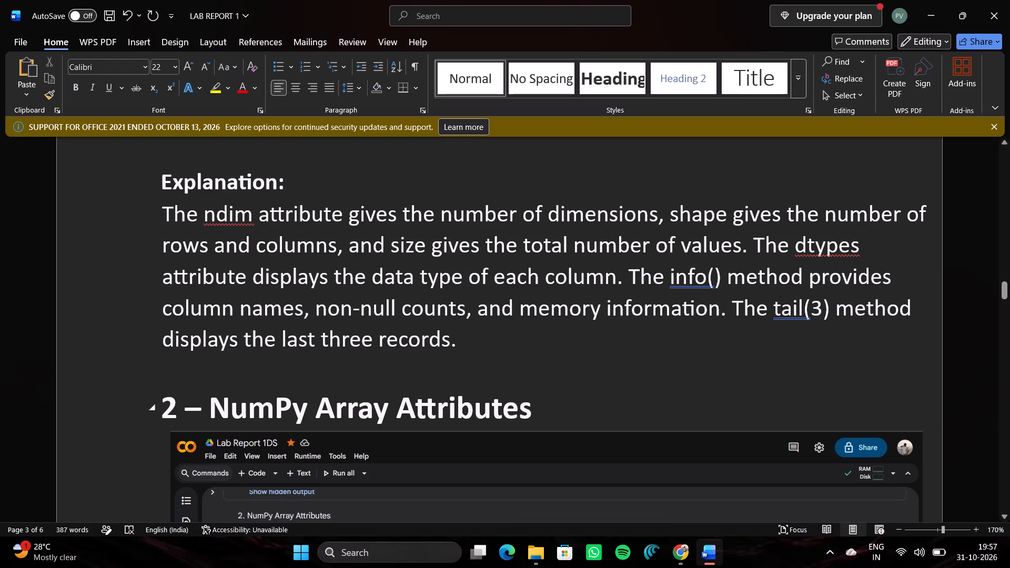
scroll(552, 389, down, 1)
drag(165, 358, 490, 355)
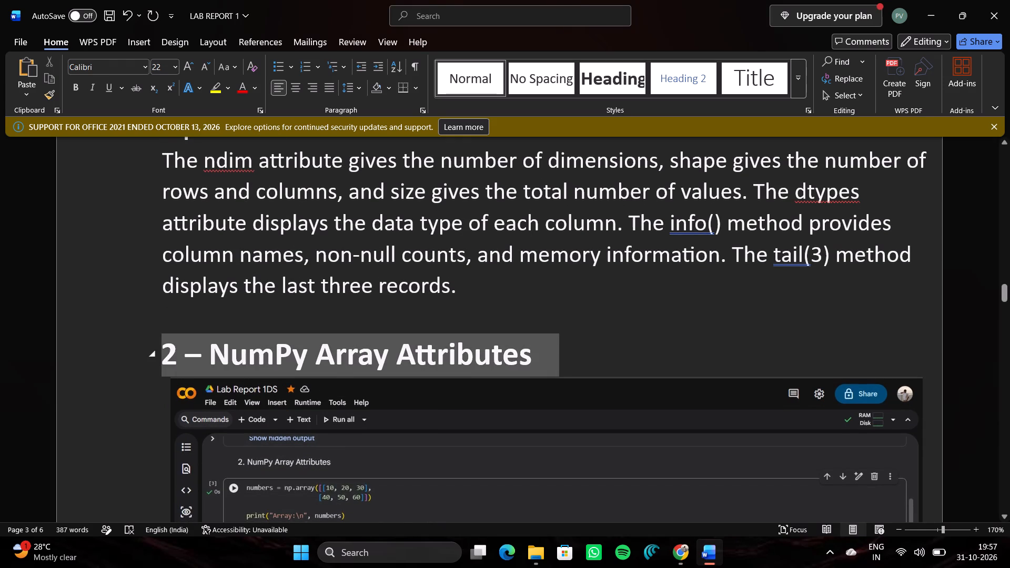
drag(490, 355, 540, 354)
key(BackSpace)
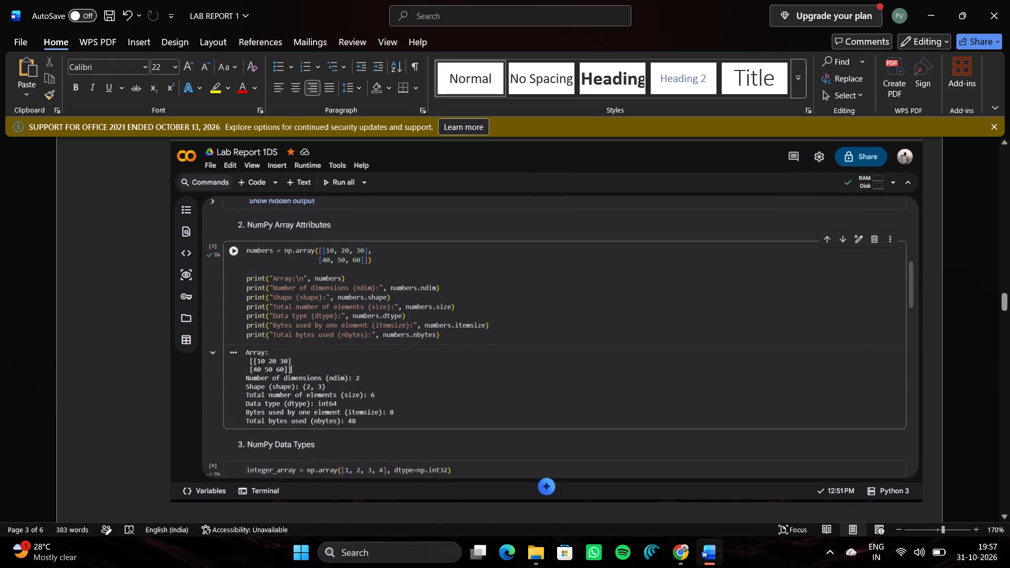
scroll(540, 354, up, 5)
click(483, 387)
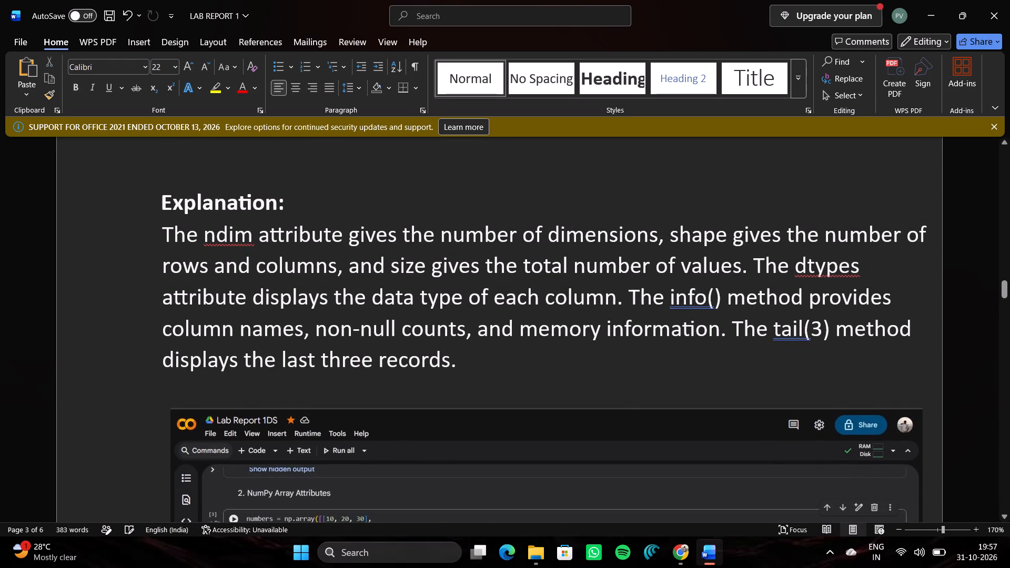
key(ctrl+v)
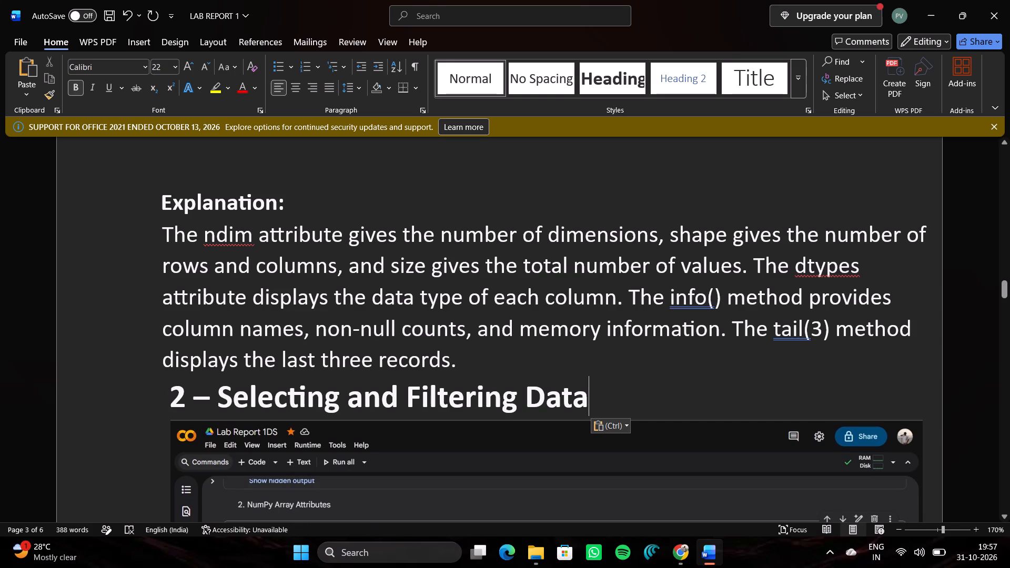
Add an empty line above the "2 – Selecting and Filtering Data" heading and a new line between it and the old NumPy screenshot.
click(509, 358)
key(Return)
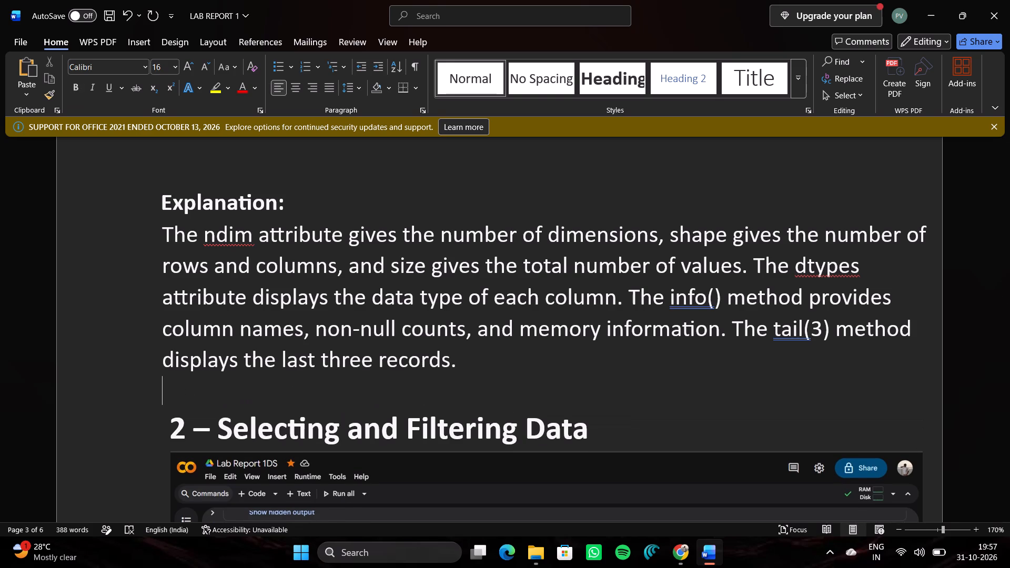
scroll(581, 361, down, 6)
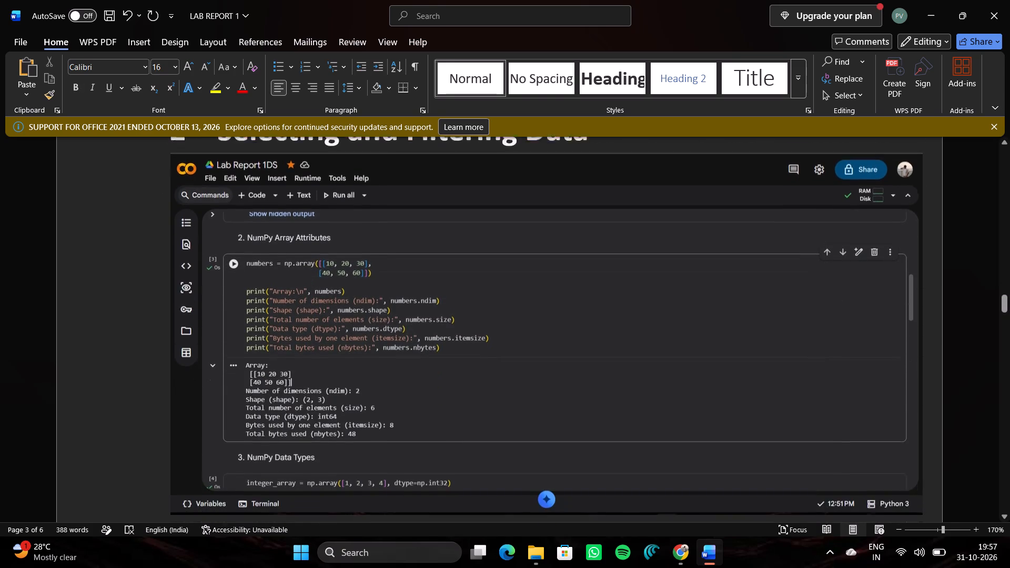
scroll(581, 360, up, 1)
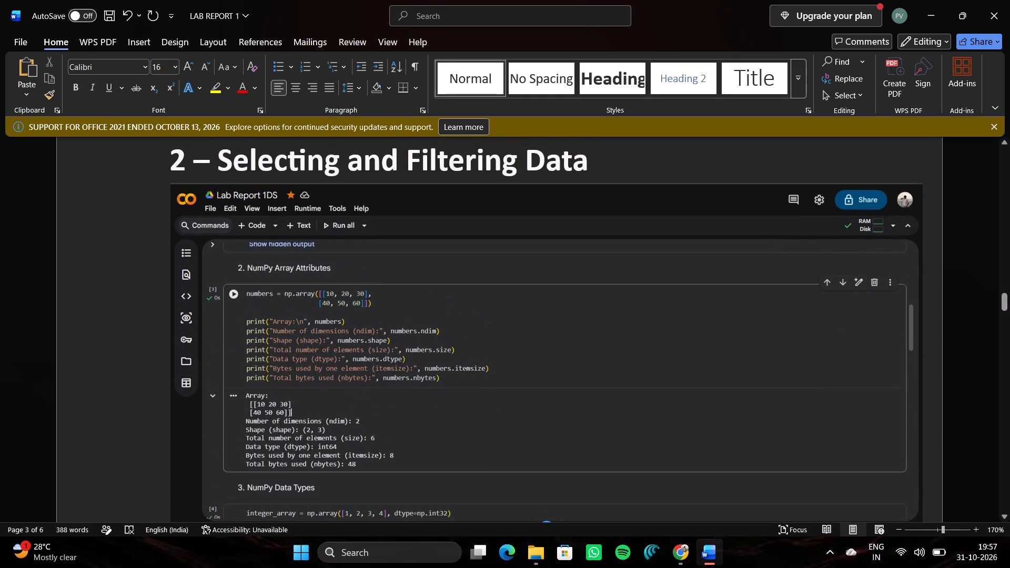
click(633, 166)
key(Return)
scroll(656, 289, down, 2)
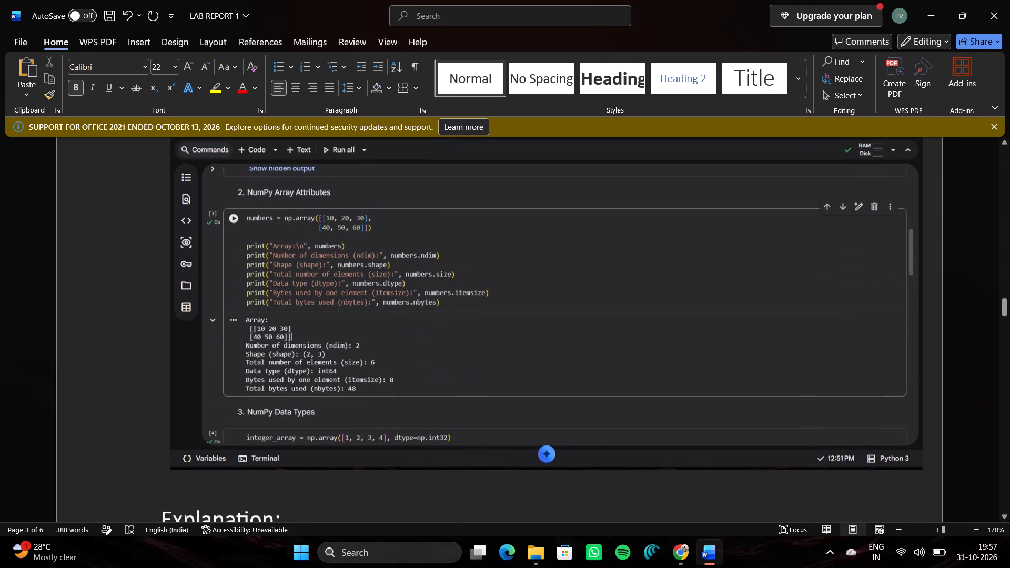
Examine the program, output and explanation of section 2 in the ChatGPT report preview in Chrome, and return to the Colab notebook.
click(656, 289)
click(690, 563)
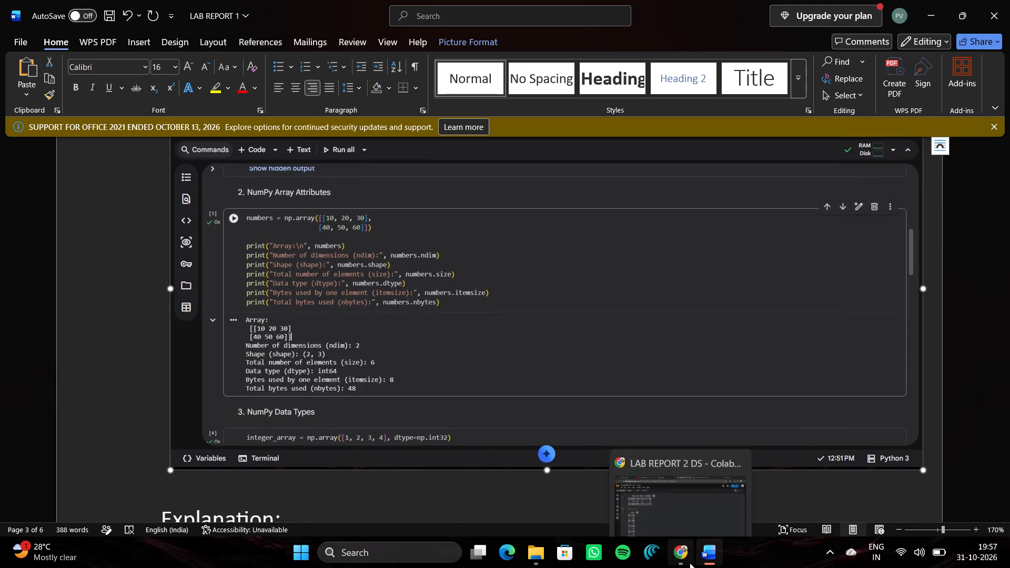
click(672, 8)
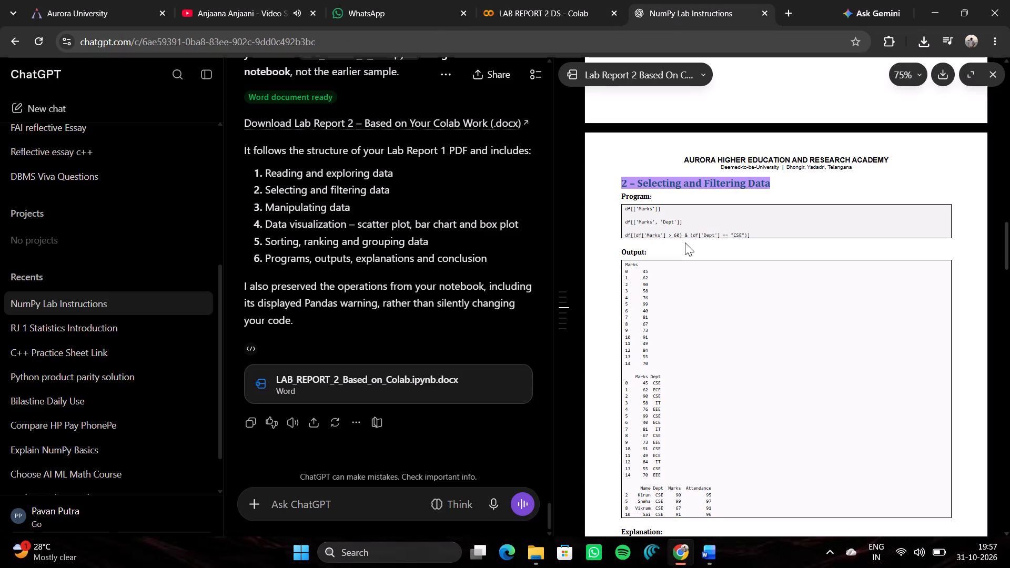
scroll(685, 242, down, 4)
scroll(721, 252, up, 1)
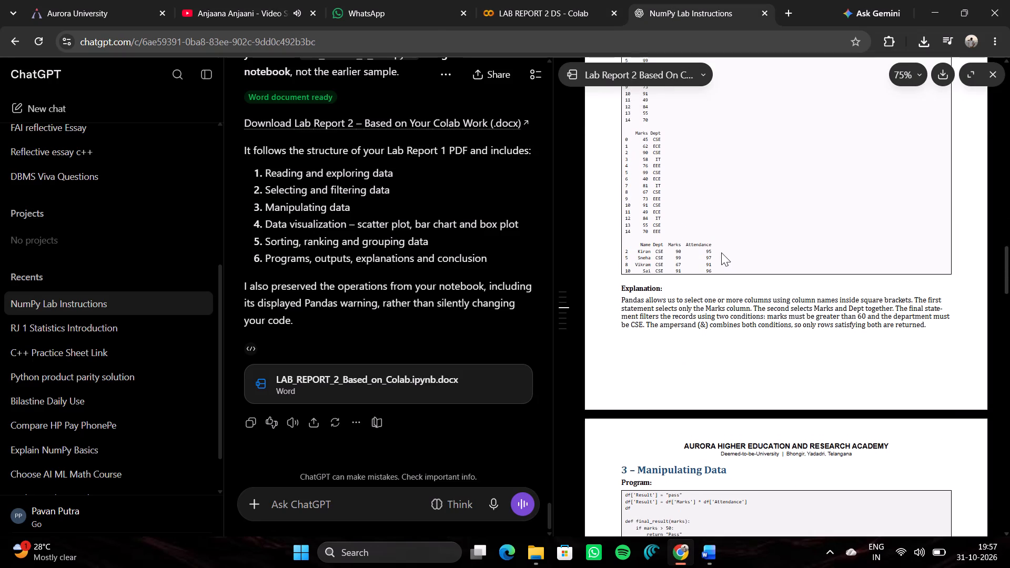
scroll(721, 252, up, 3)
scroll(721, 252, down, 1)
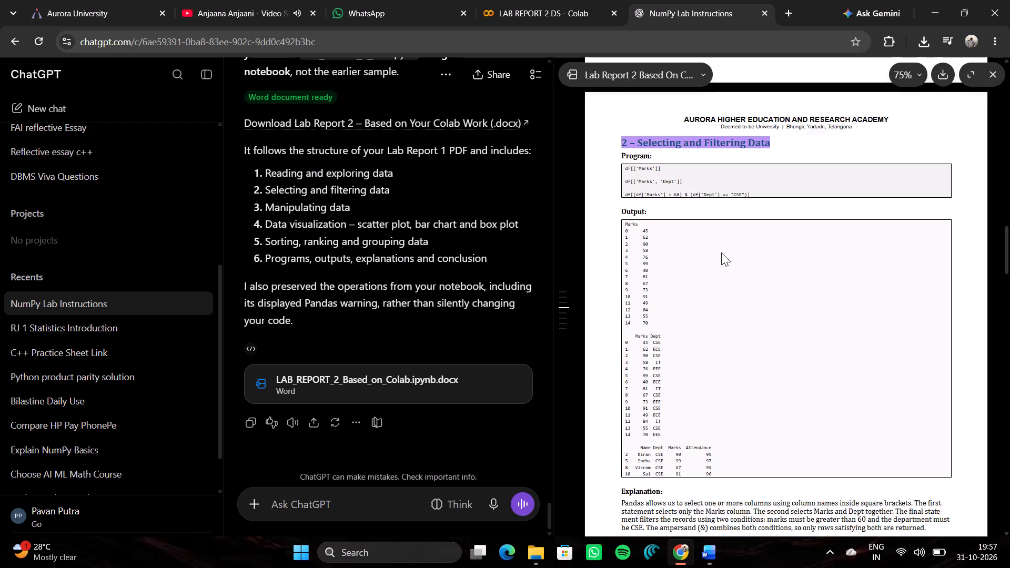
click(559, 0)
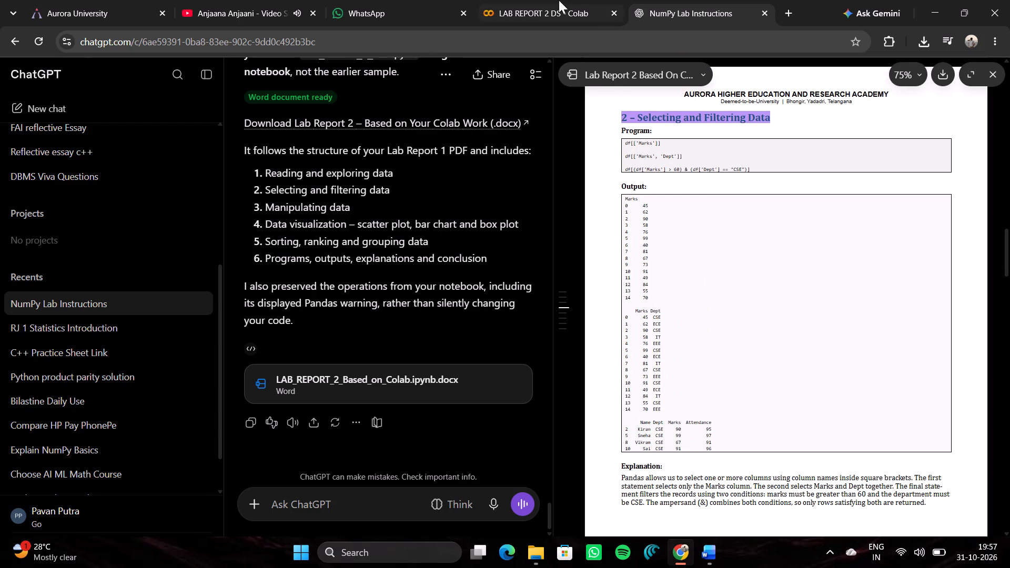
Collapse the output of the df.tail(3) cell in the LAB REPORT 2 DS Colab notebook.
scroll(336, 354, up, 3)
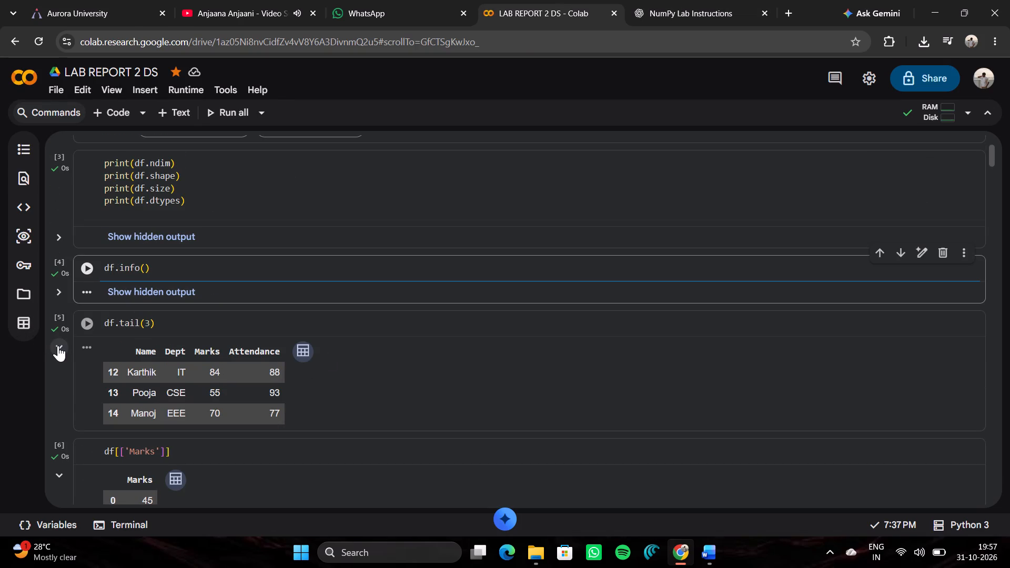
click(58, 346)
Capture a screenshot of the Colab notebook area showing the complete df[['Marks']] cell and its output.
scroll(228, 326, down, 4)
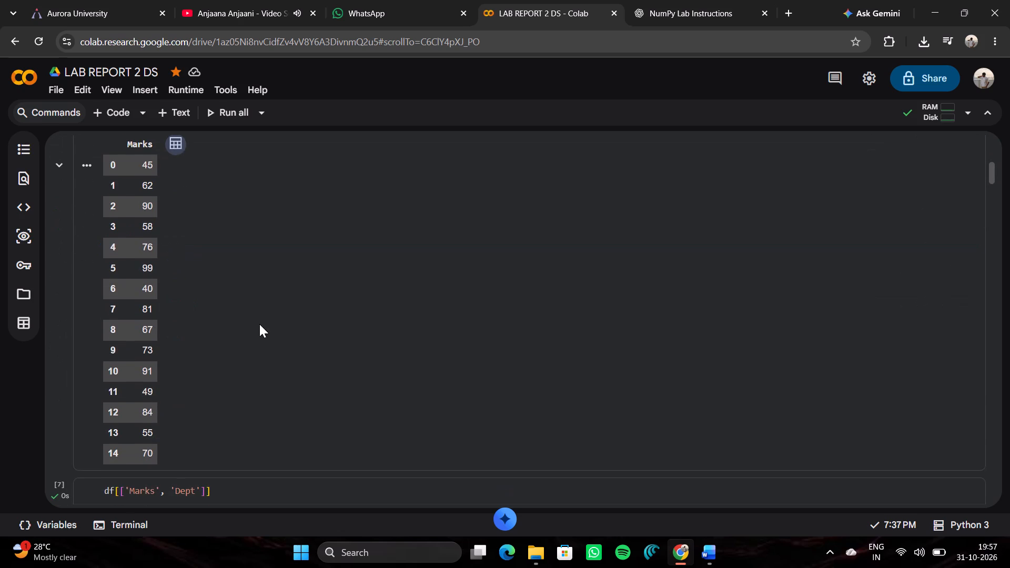
scroll(259, 324, up, 2)
scroll(259, 324, down, 2)
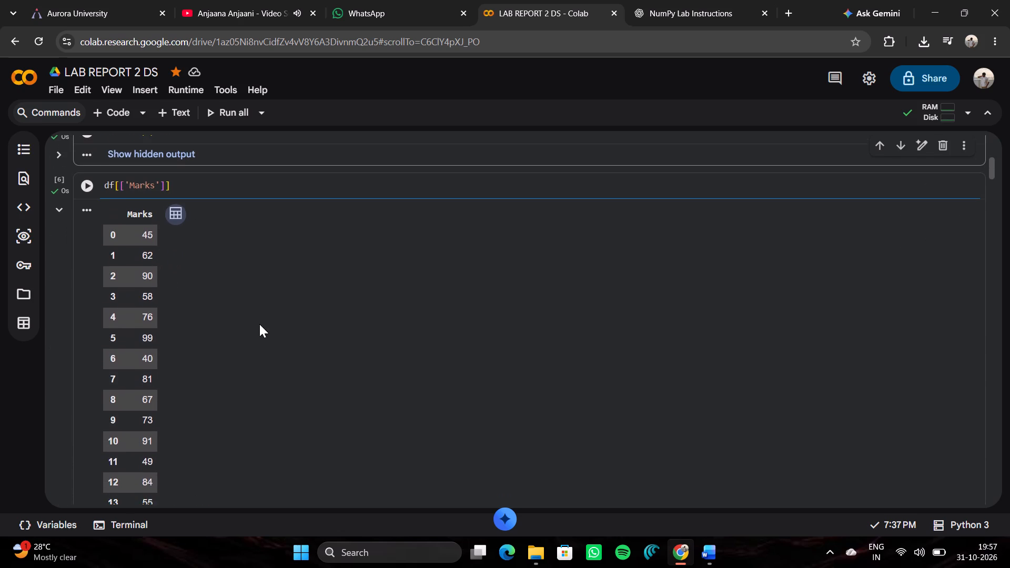
scroll(259, 324, up, 1)
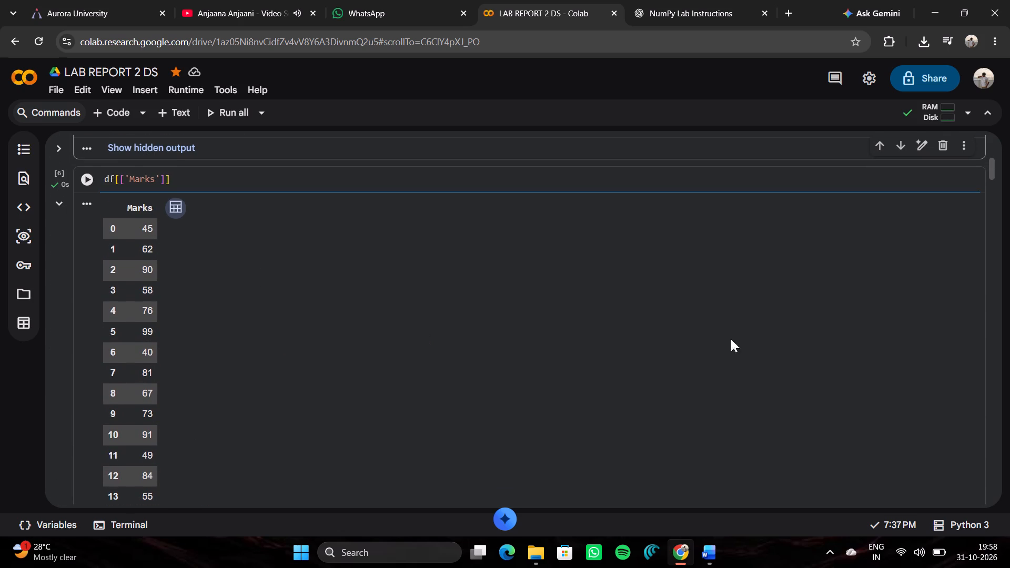
drag(994, 171, 992, 178)
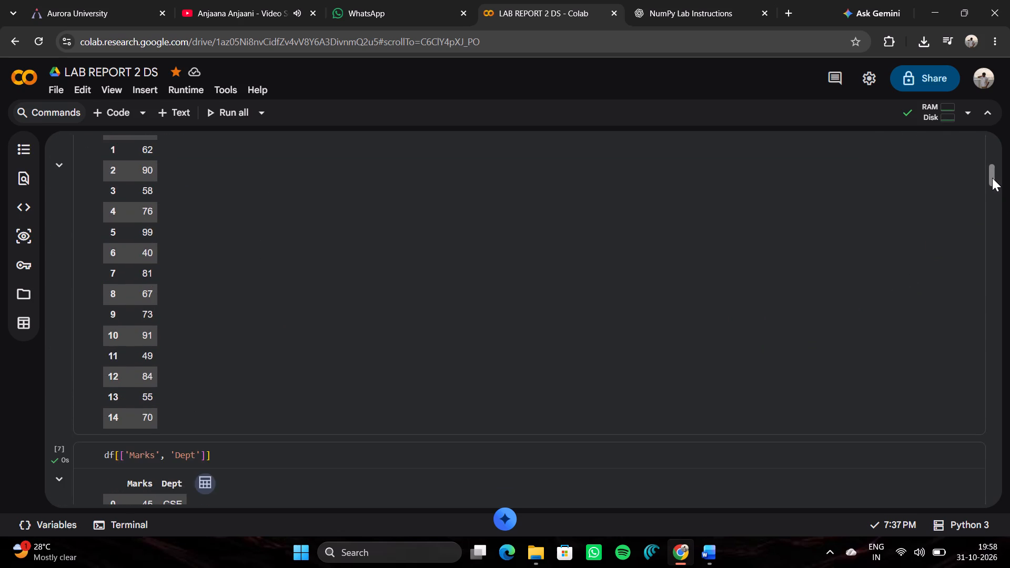
drag(992, 178, 988, 173)
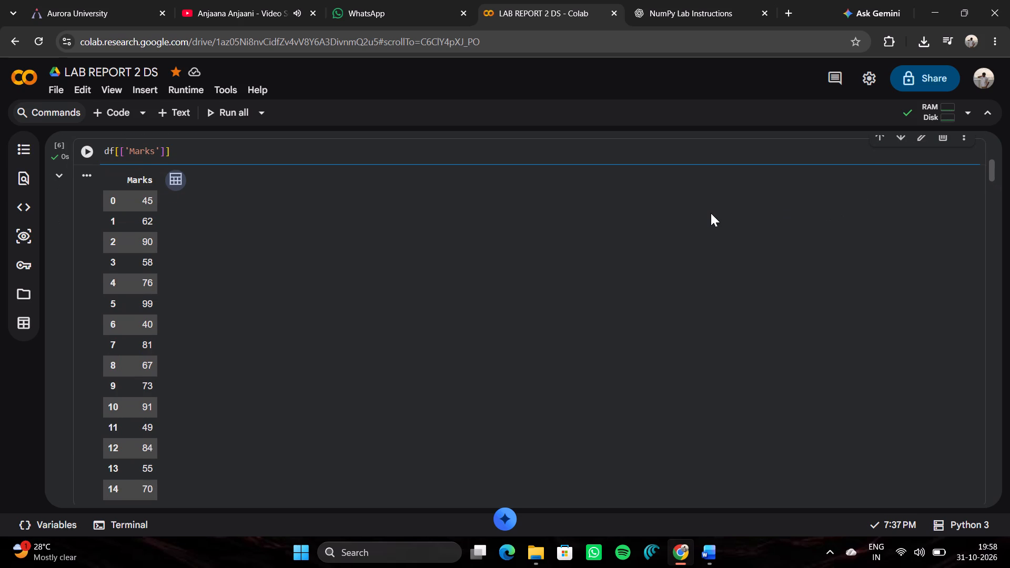
key(Print)
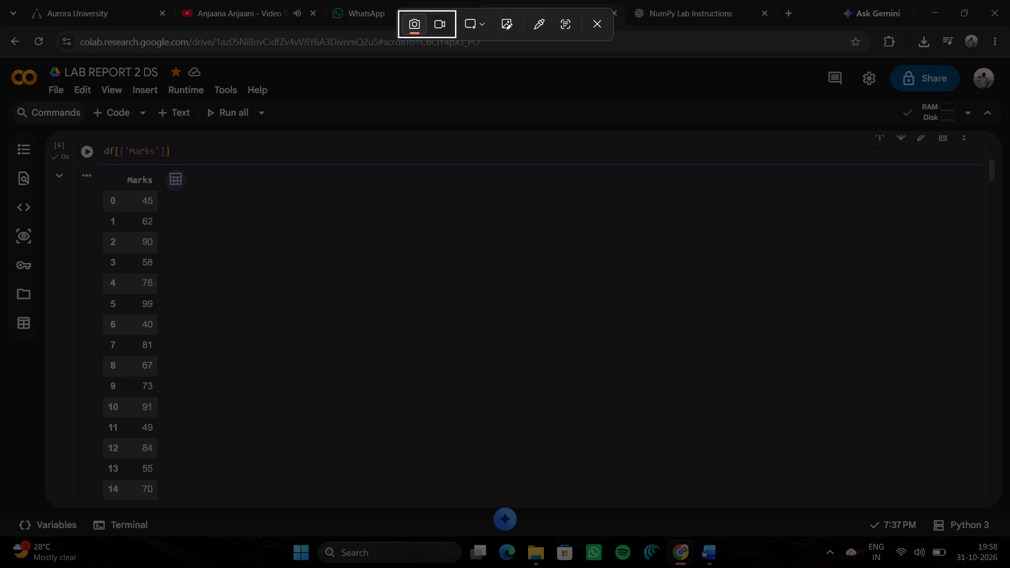
drag(1, 59, 171, 258)
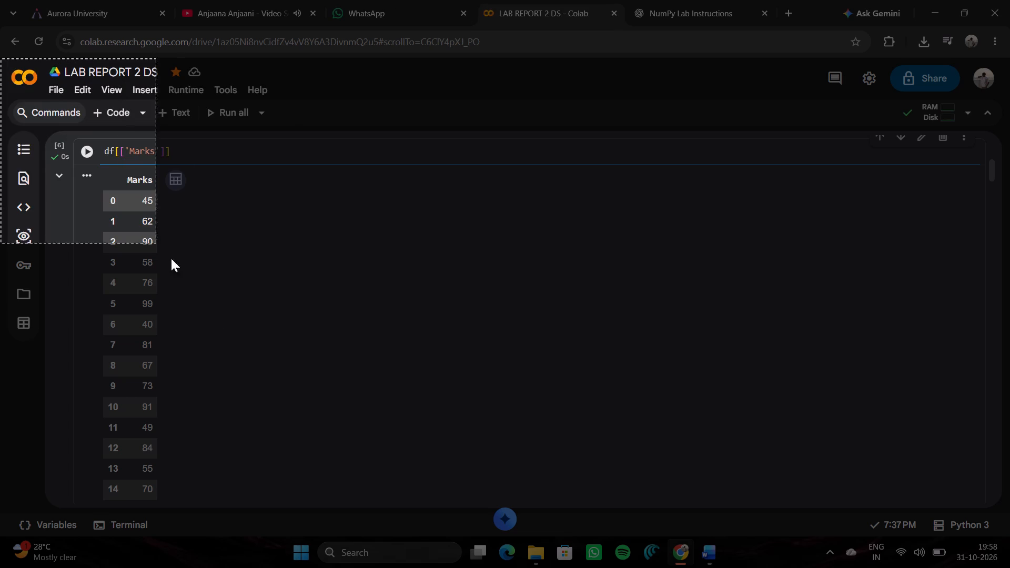
drag(171, 258, 1003, 529)
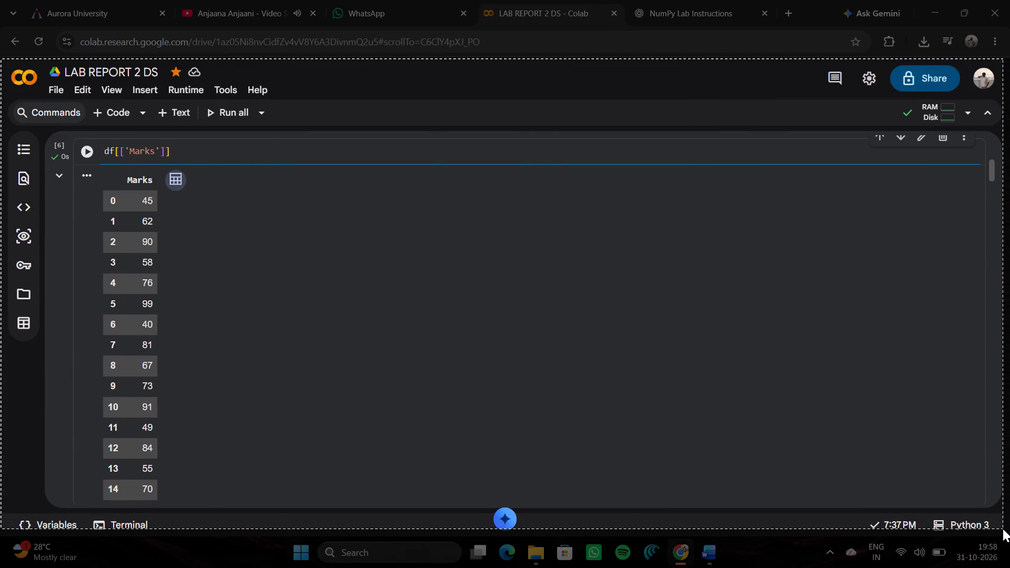
drag(1003, 529, 1001, 536)
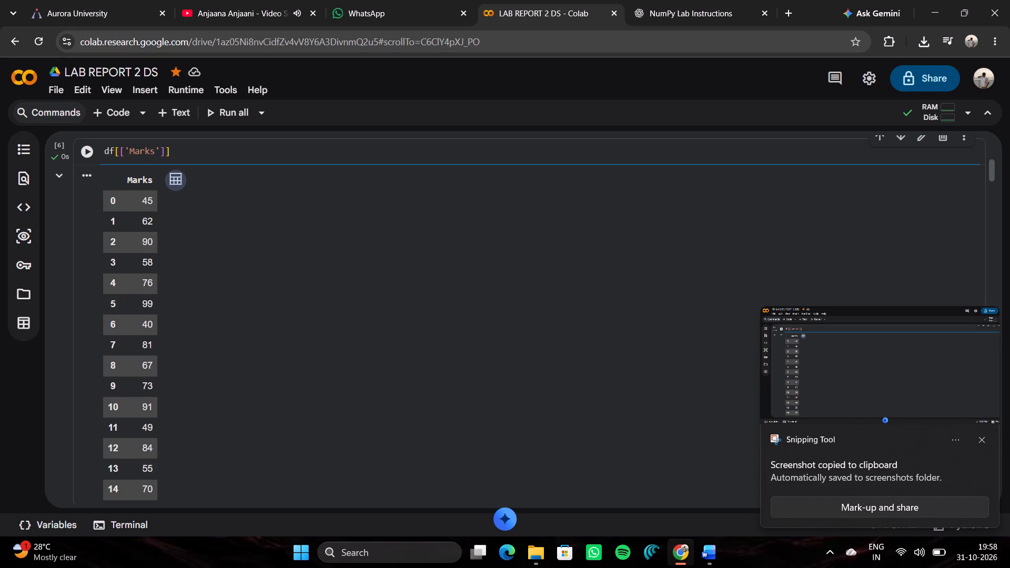
In the Word report, replace the old NumPy attributes screenshot under "2 – Selecting and Filtering Data" with the captured df[['Marks']] screenshot.
click(710, 567)
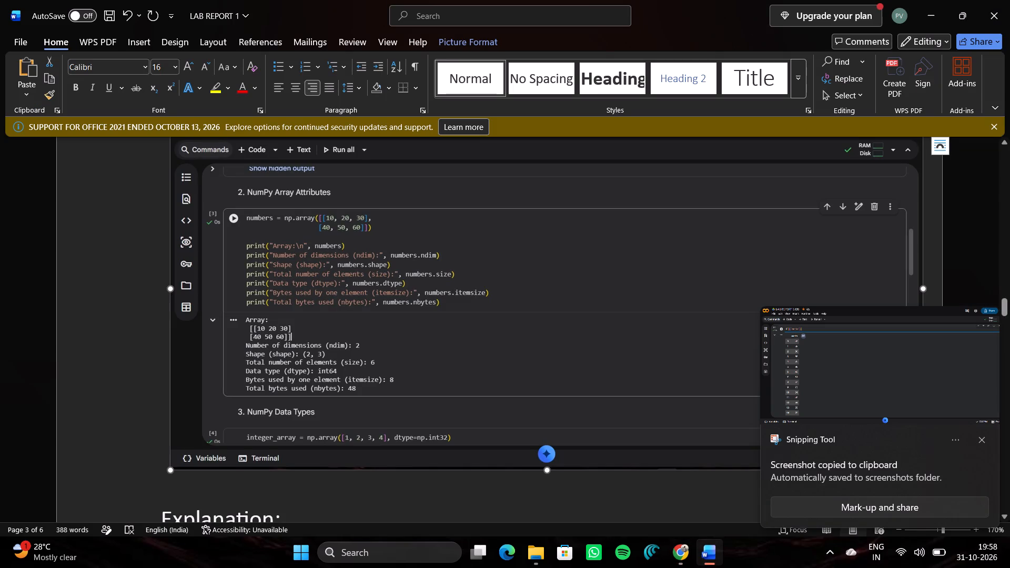
scroll(400, 323, up, 3)
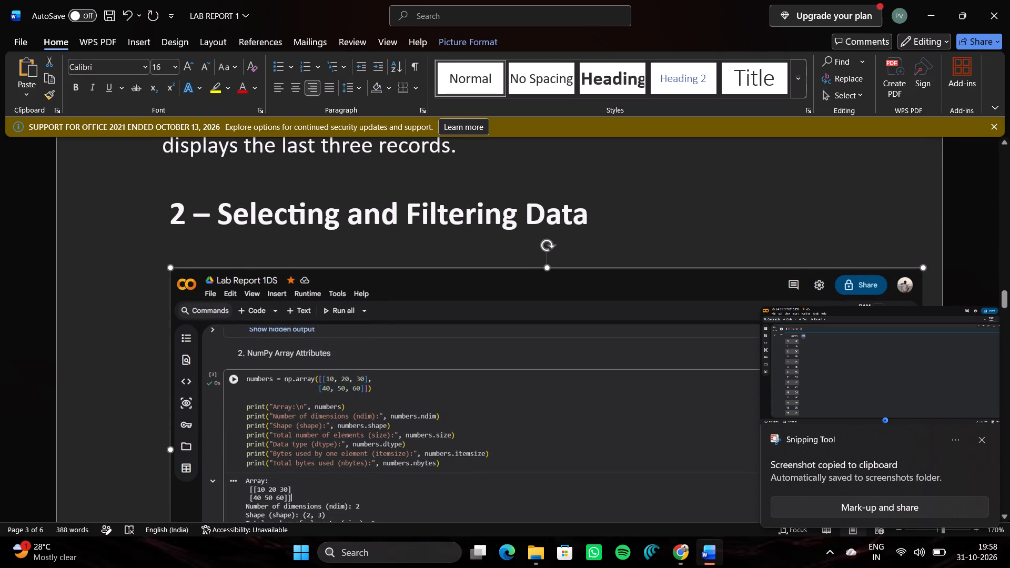
key(BackSpace)
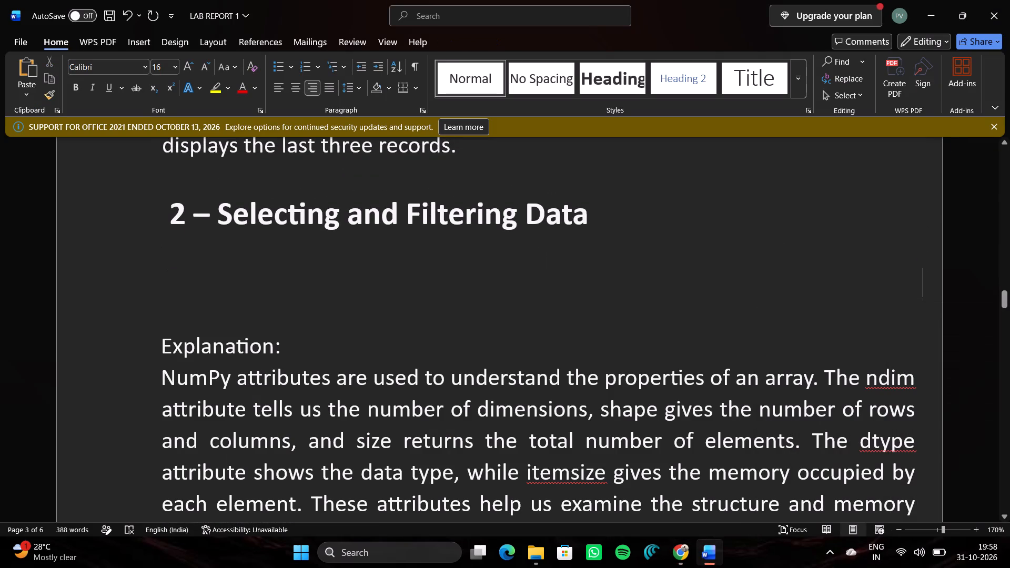
click(168, 252)
key(ctrl+v)
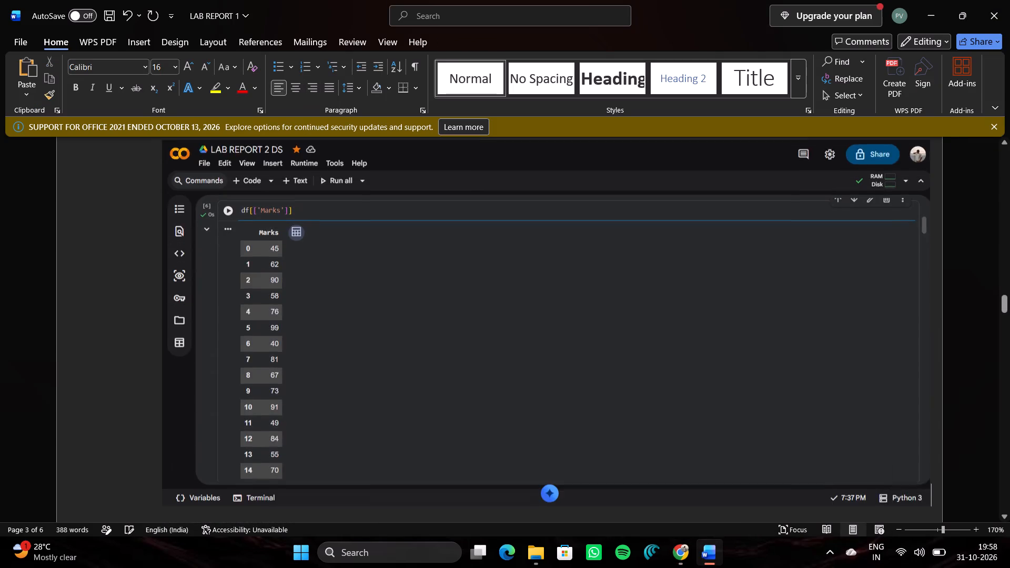
Narrow the pasted df[['Marks']] screenshot slightly so that it fits within the page's text margins.
scroll(448, 322, up, 15)
scroll(451, 330, down, 2)
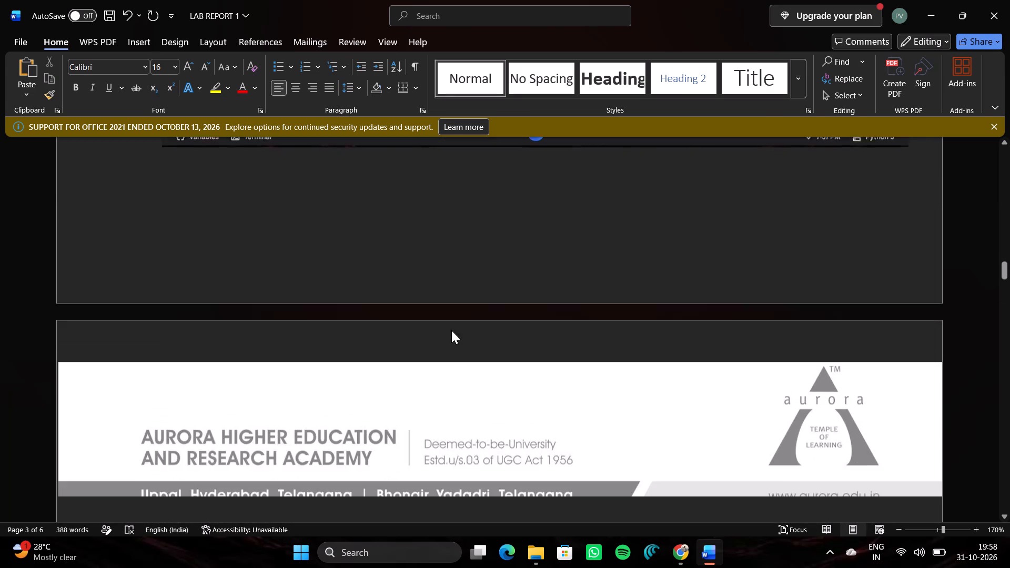
scroll(451, 330, down, 10)
click(655, 400)
scroll(655, 401, down, 3)
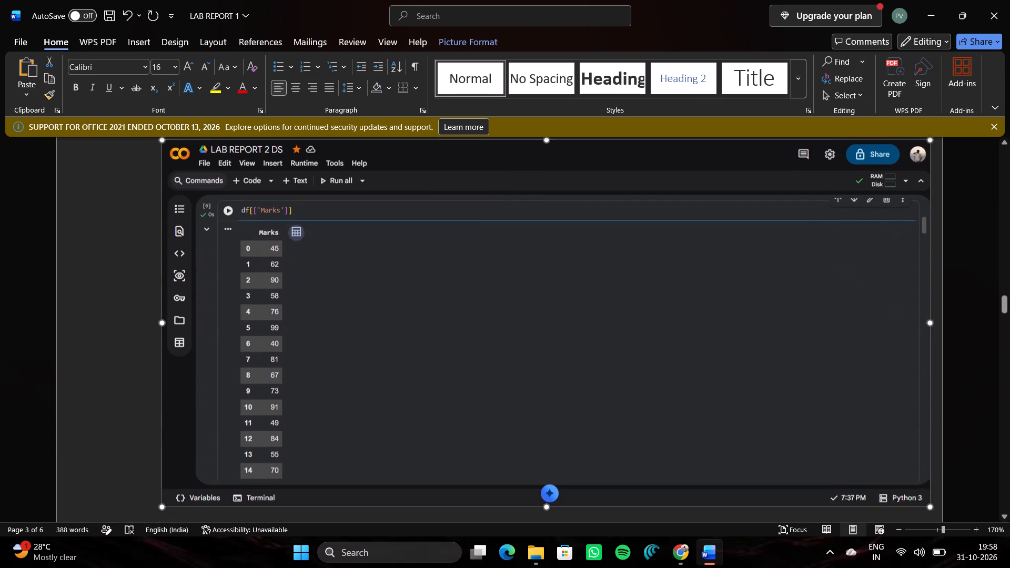
drag(929, 300, 901, 300)
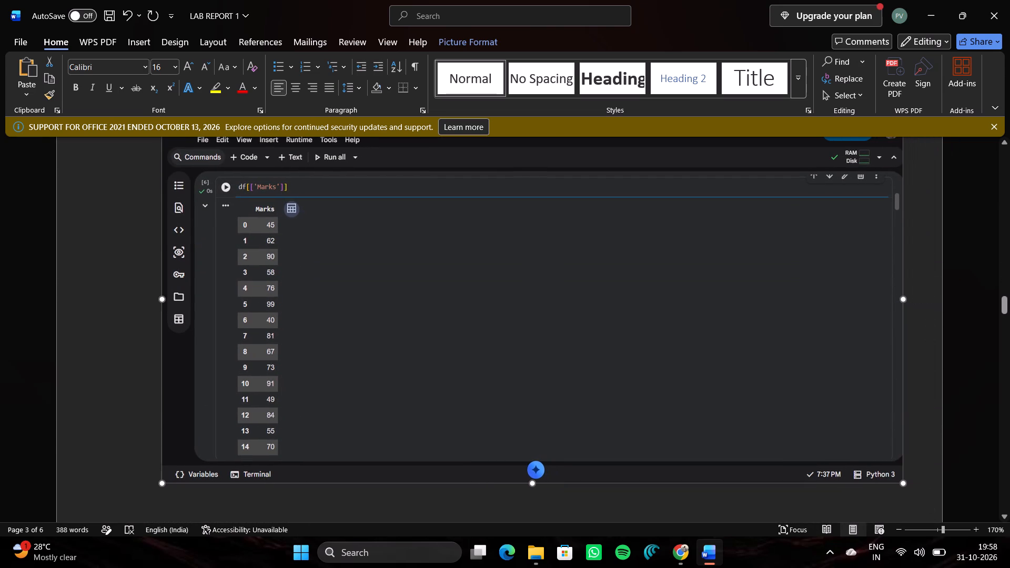
drag(901, 300, 900, 300)
scroll(768, 371, up, 3)
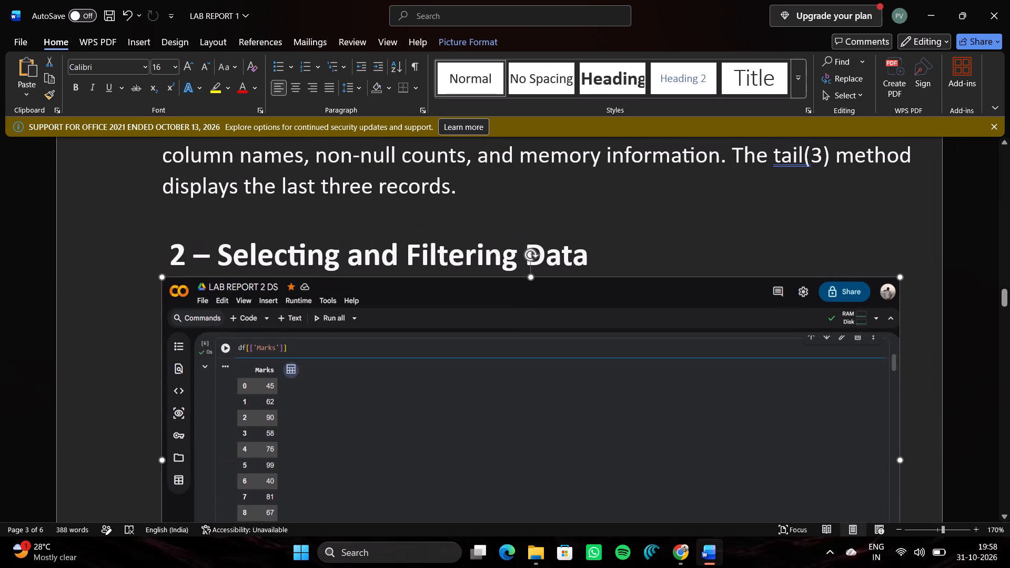
scroll(768, 368, down, 3)
scroll(768, 368, up, 3)
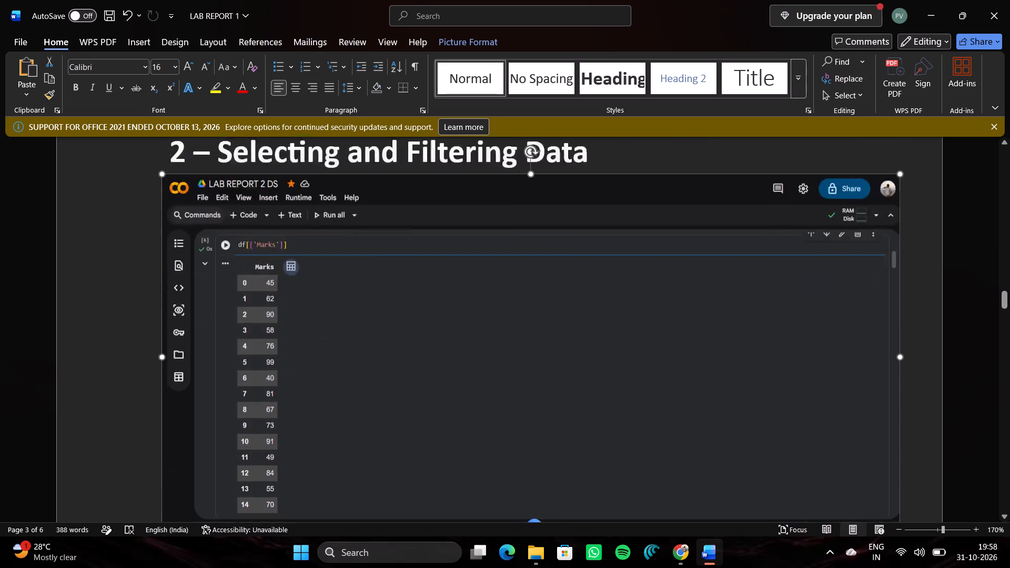
scroll(768, 368, up, 1)
scroll(768, 368, down, 6)
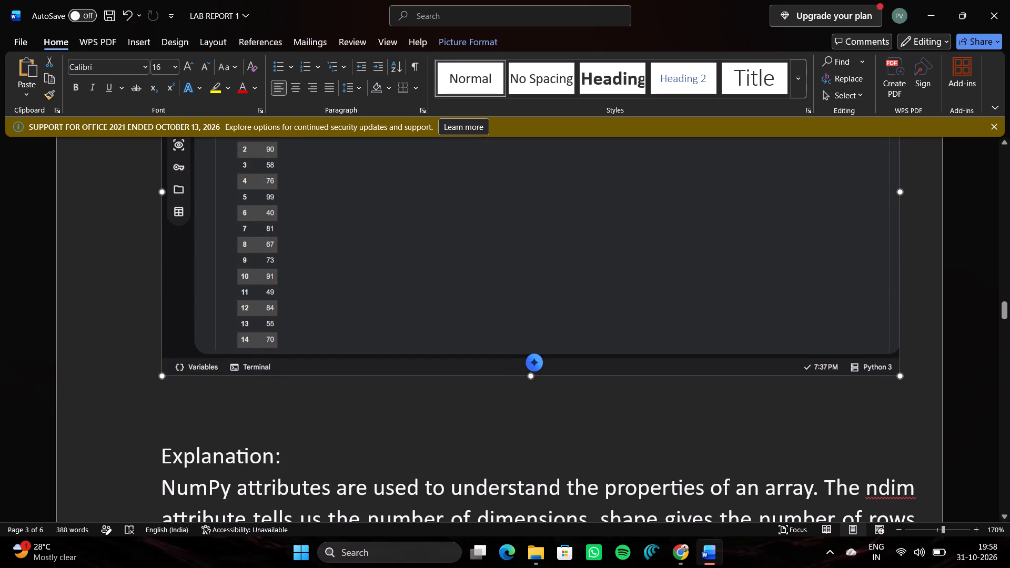
Add two new lines between the df[['Marks']] screenshot and the Explanation paragraph.
click(905, 369)
key(Return)
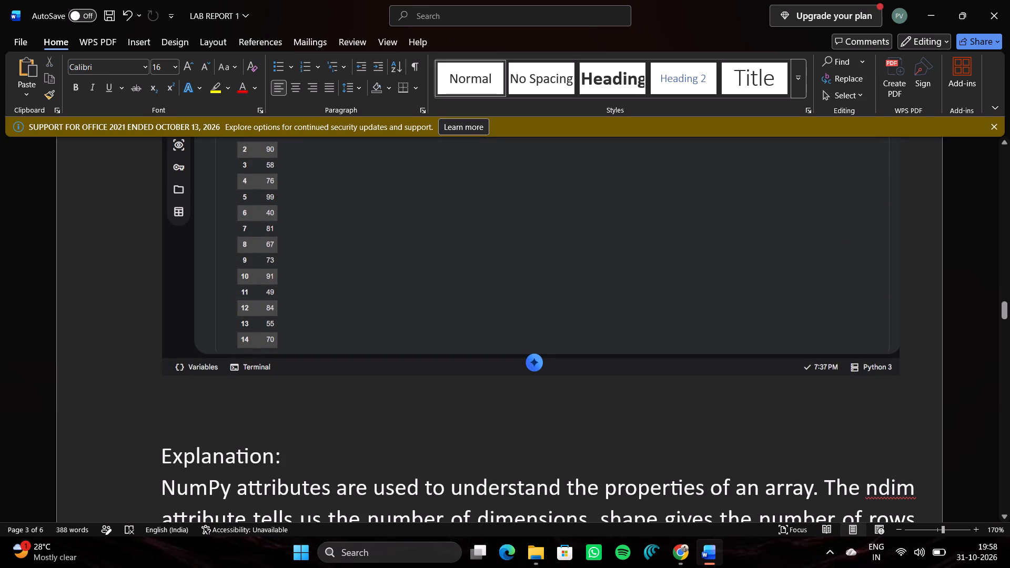
key(Return)
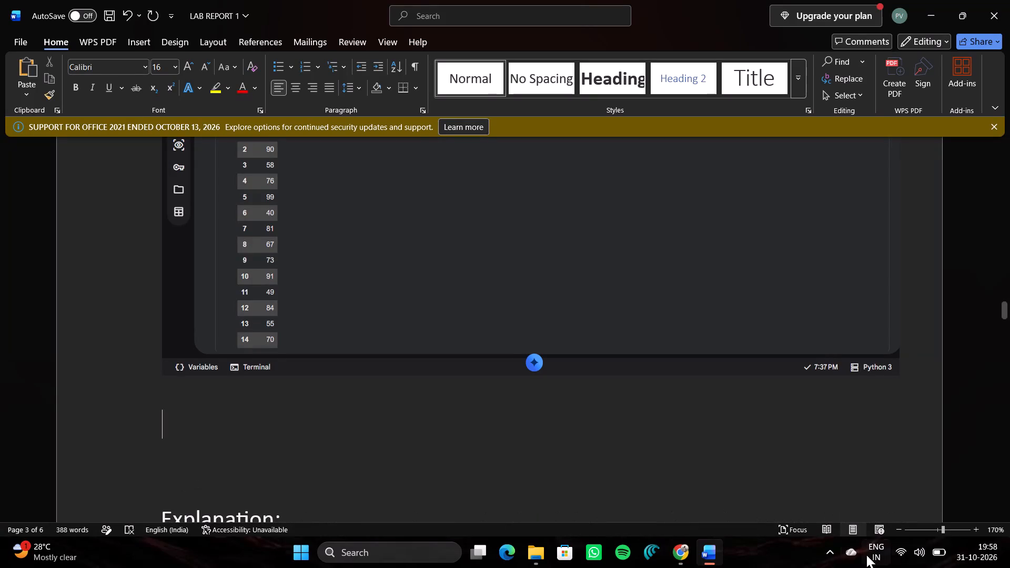
Check section 2 of the ChatGPT report preview in Chrome and review the matching selecting and filtering cells in the Colab notebook.
click(680, 549)
click(685, 0)
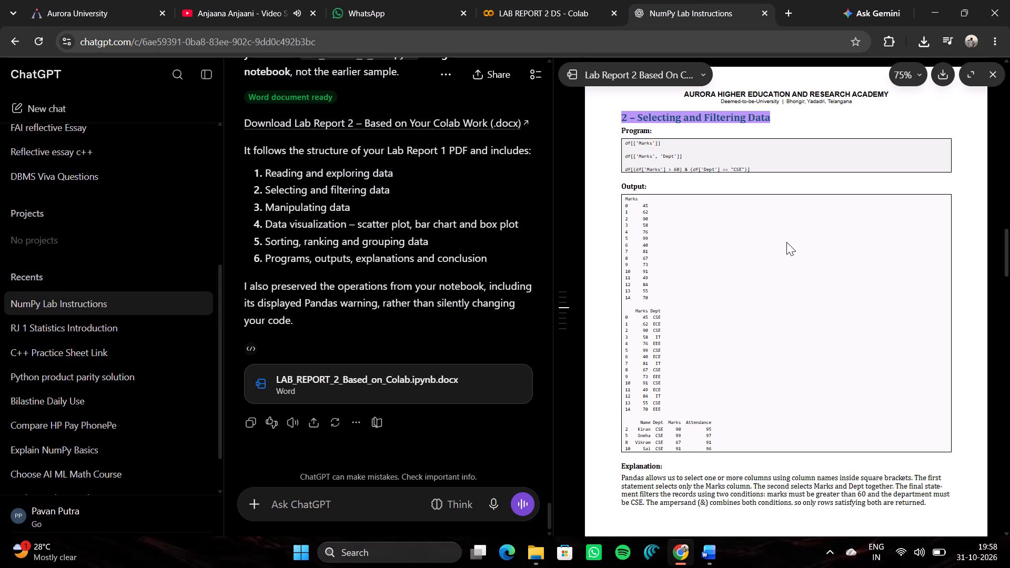
click(583, 7)
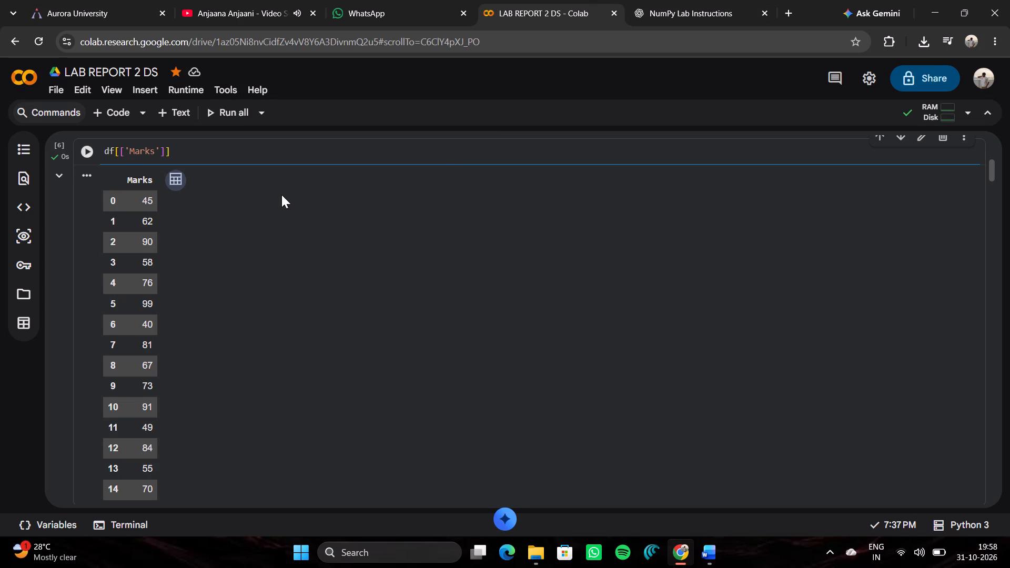
scroll(275, 198, down, 8)
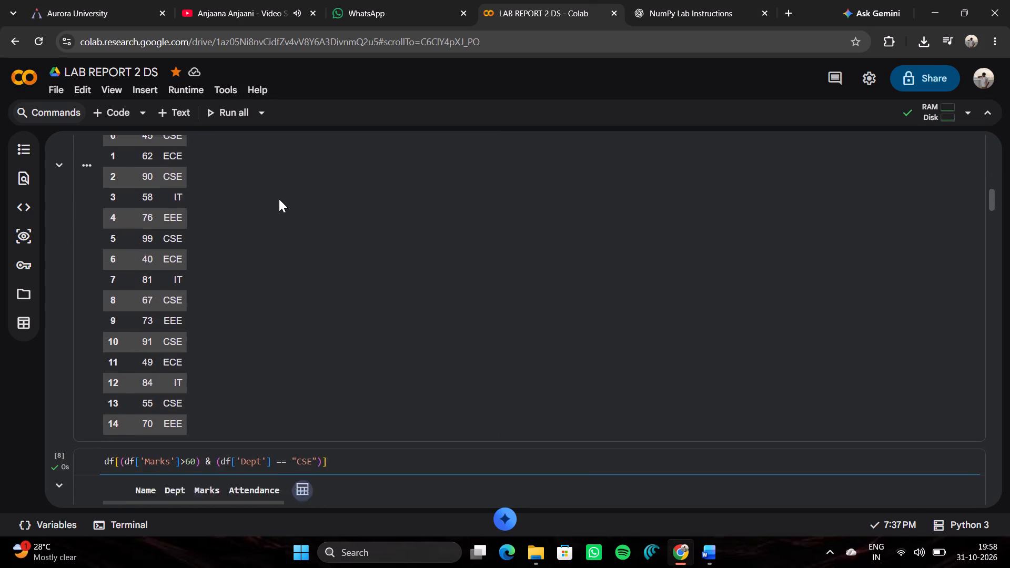
scroll(279, 199, down, 2)
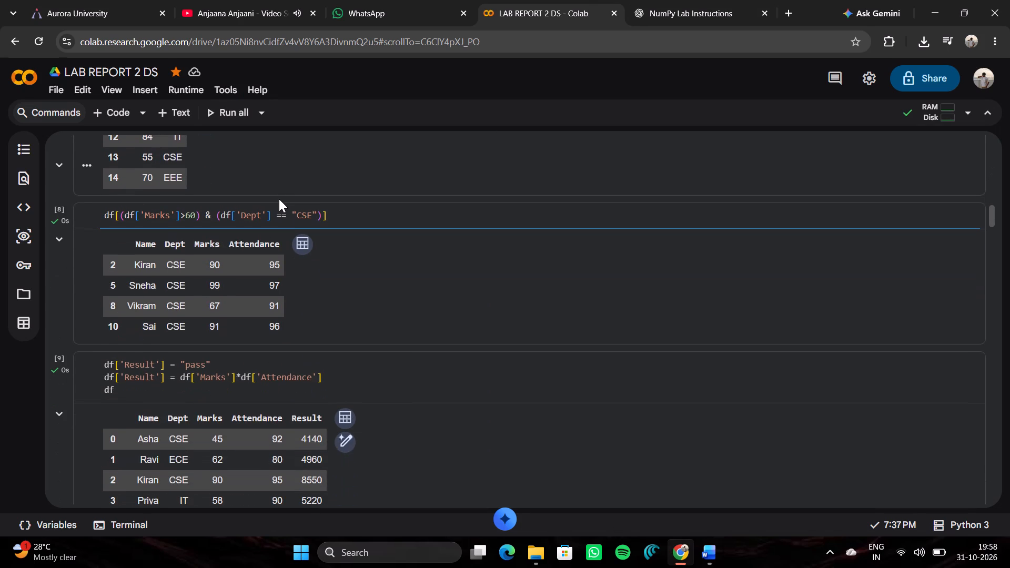
scroll(328, 240, up, 10)
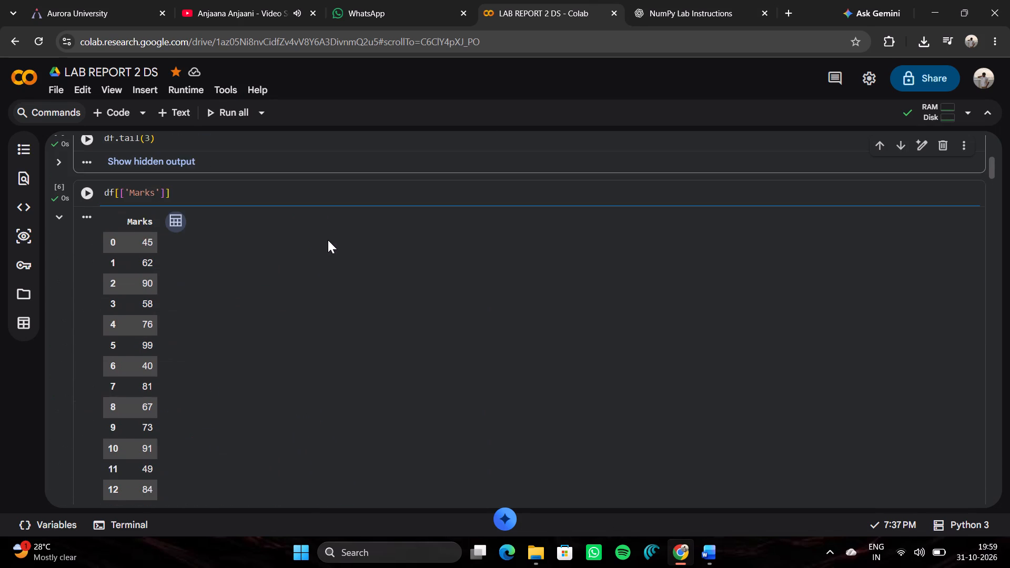
Capture a screenshot of the Colab page showing the df[['Marks', 'Dept']] cell with its full output.
scroll(328, 240, down, 4)
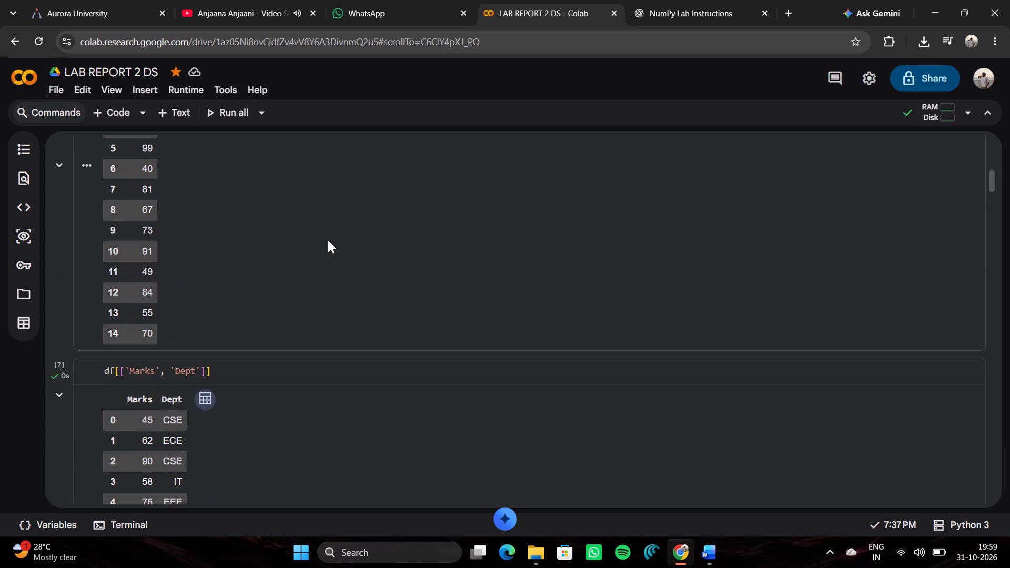
scroll(328, 240, down, 3)
scroll(328, 240, up, 1)
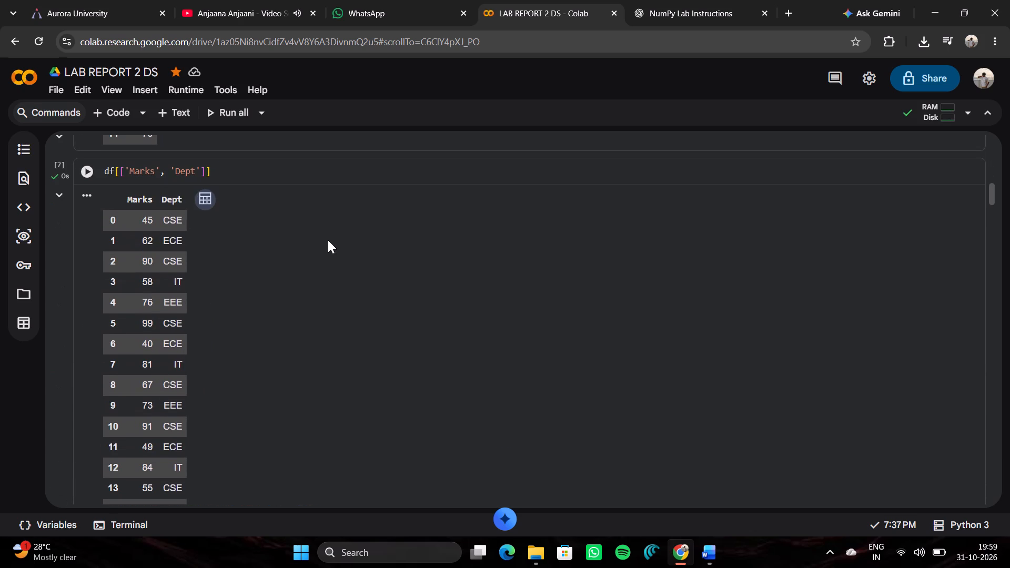
scroll(328, 240, down, 1)
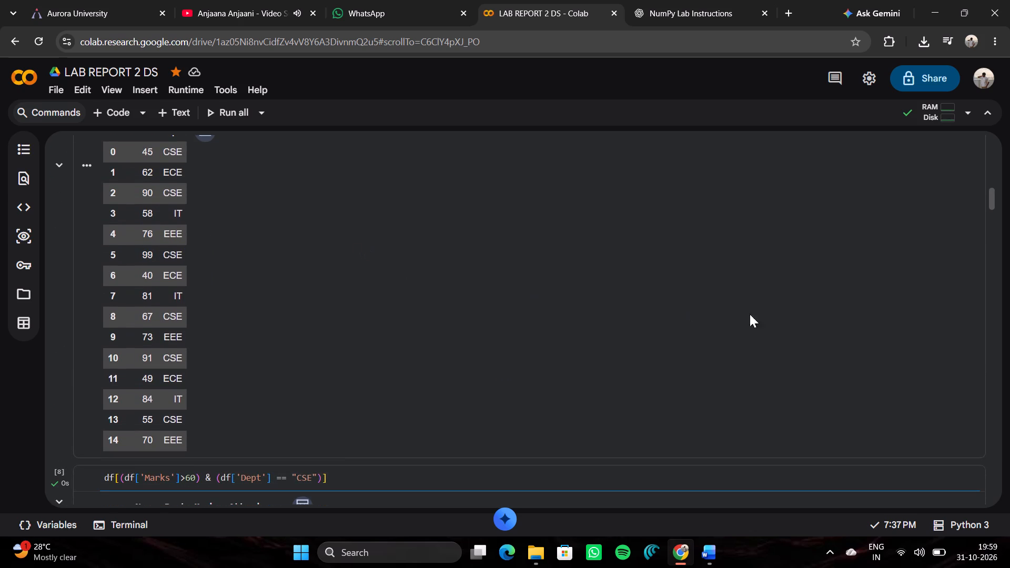
click(993, 203)
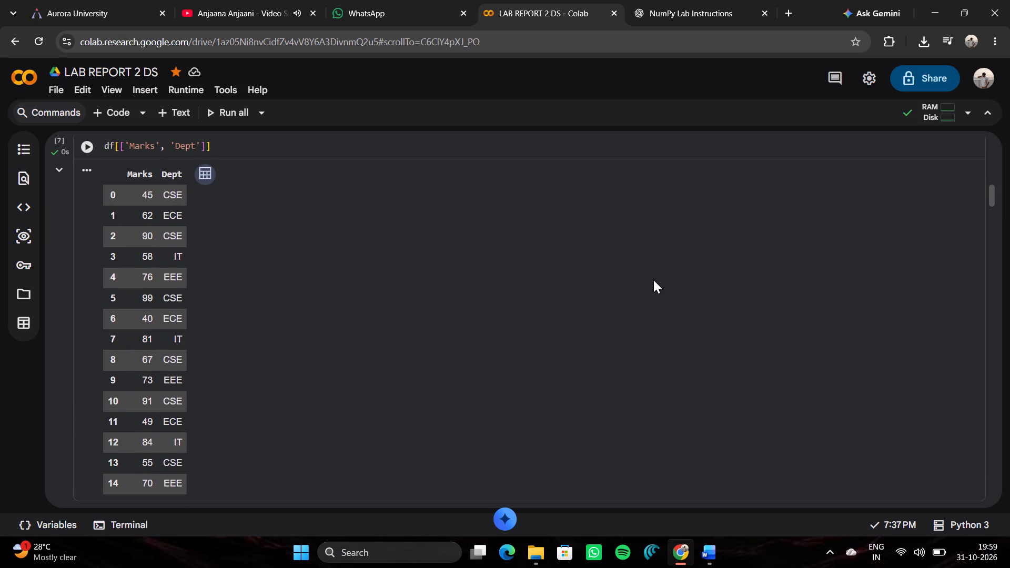
key(Print)
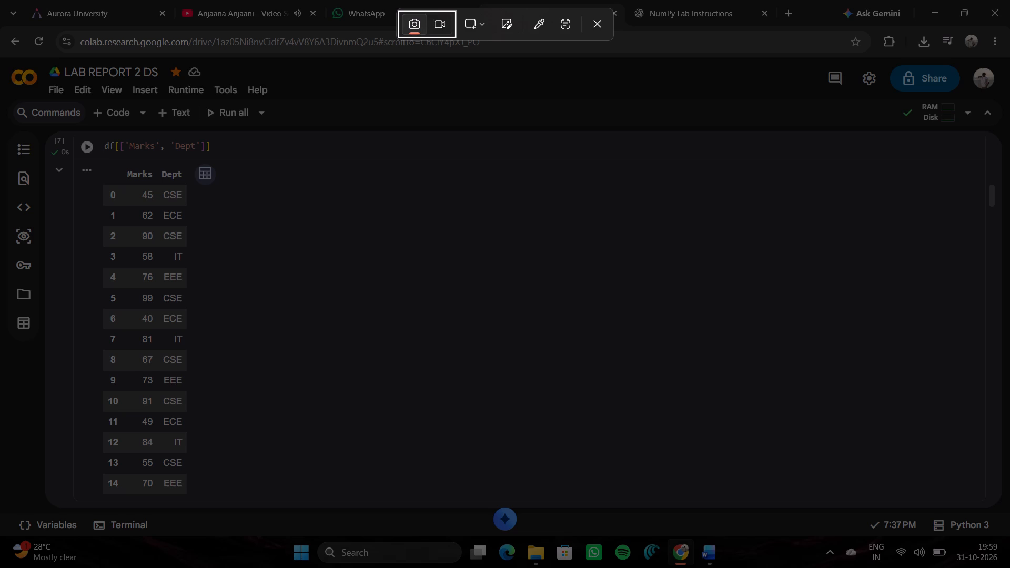
drag(1, 56, 987, 536)
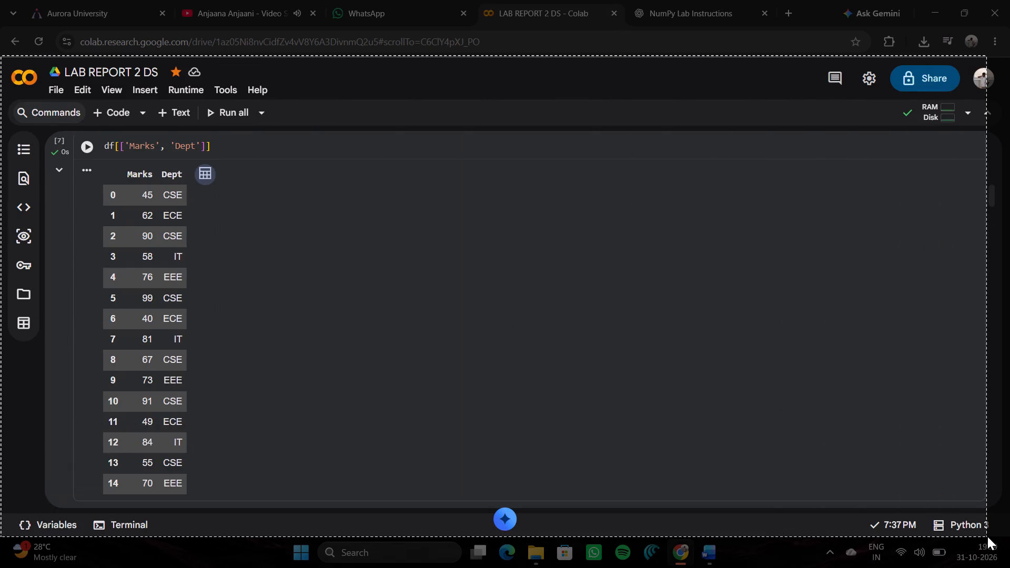
drag(987, 536, 1001, 540)
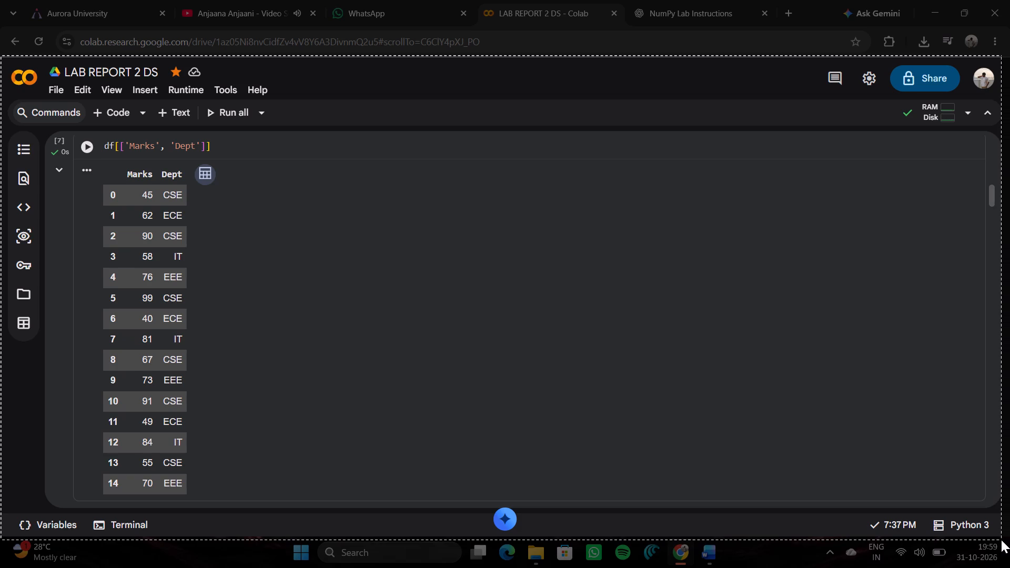
drag(1001, 540, 1009, 534)
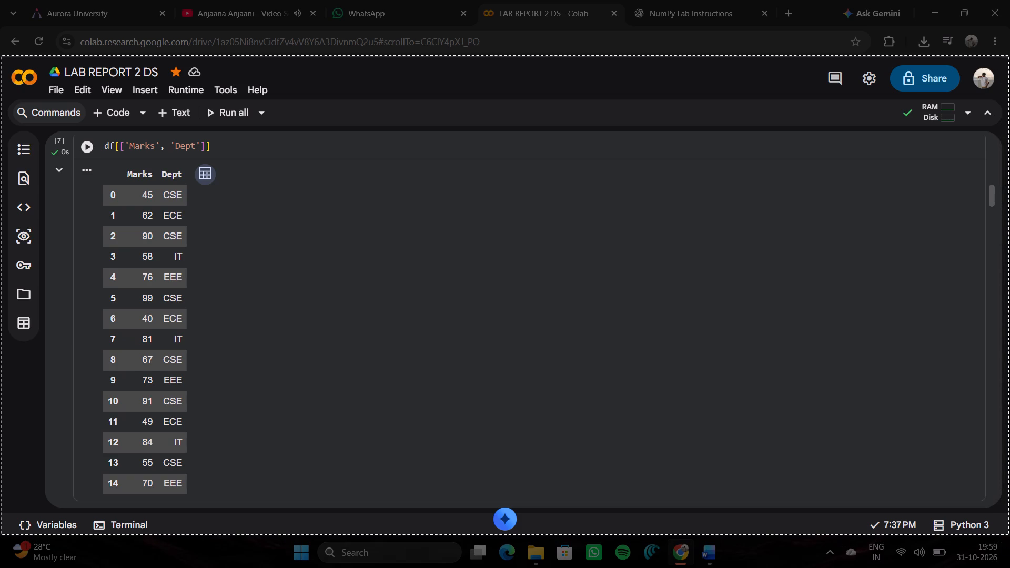
drag(1009, 534, 1009, 535)
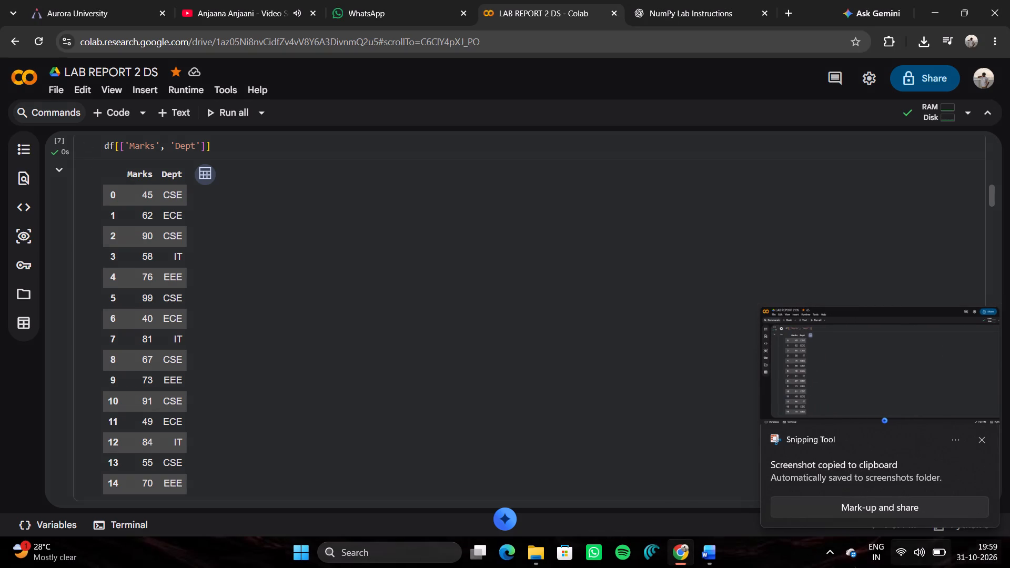
In the Word report, paste the captured df[['Marks', 'Dept']] screenshot below the df[['Marks']] one and add two new lines after it.
click(709, 542)
scroll(391, 349, up, 5)
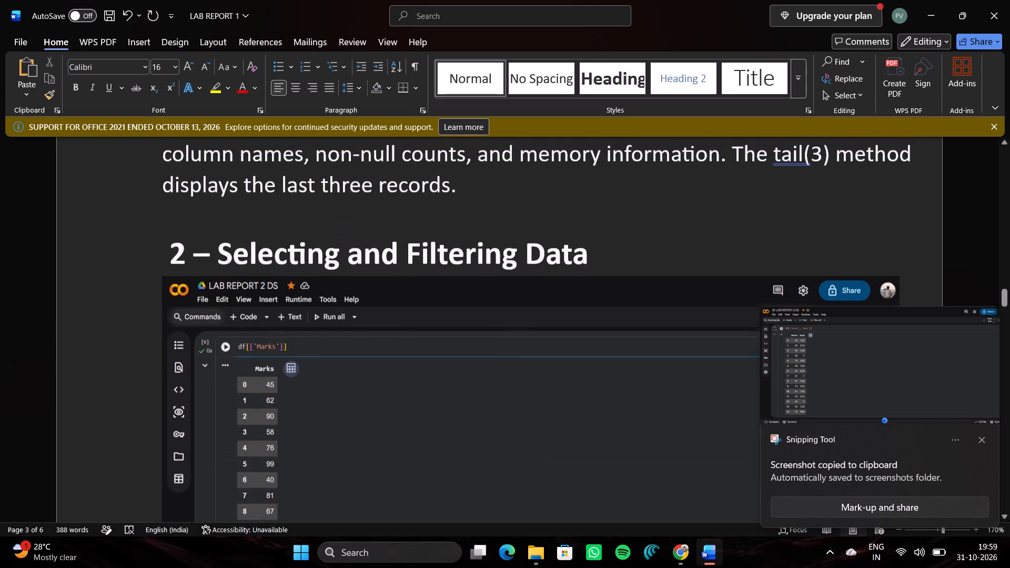
scroll(391, 349, down, 5)
key(ctrl+v)
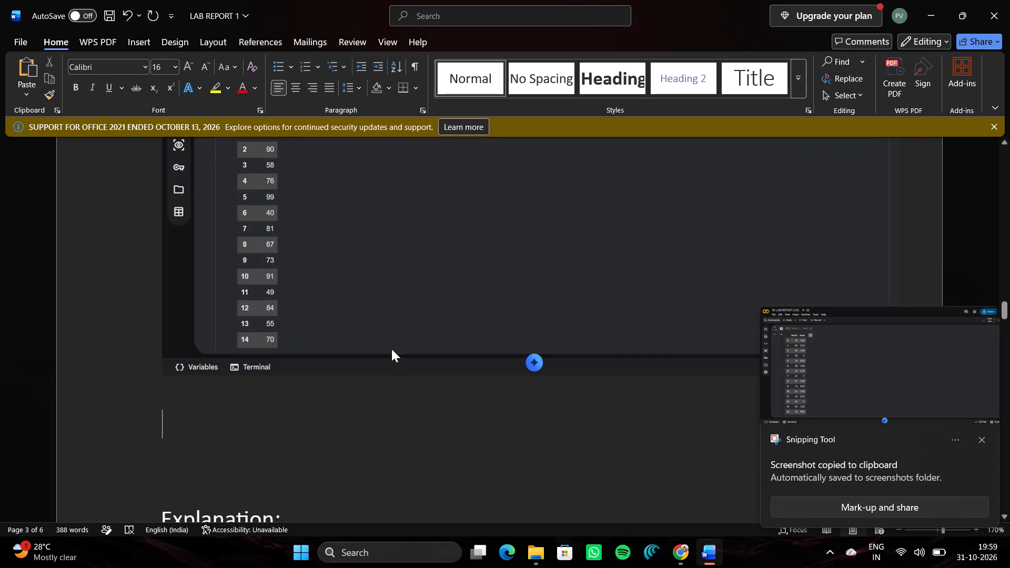
scroll(391, 349, up, 3)
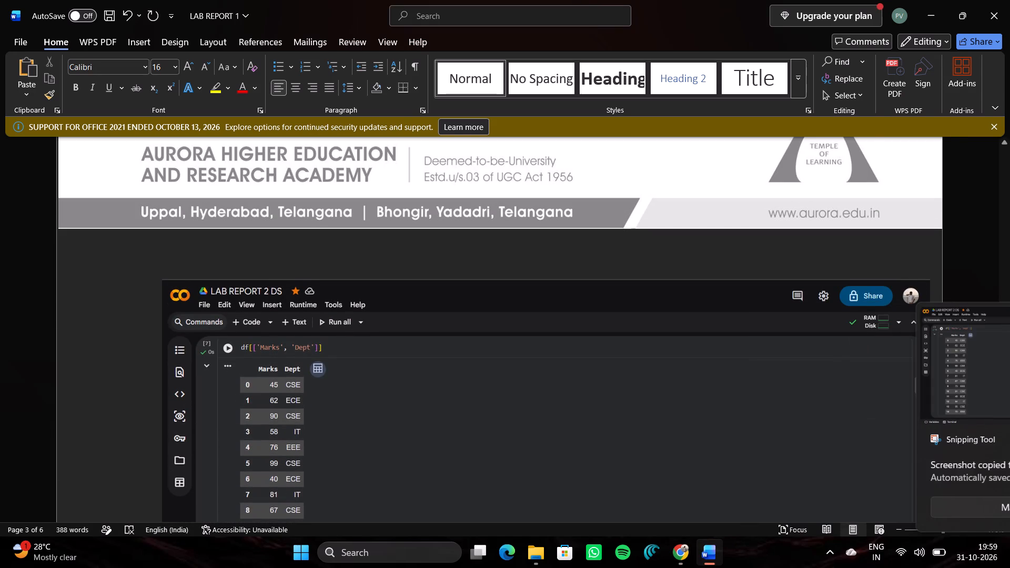
scroll(542, 328, down, 3)
scroll(542, 328, up, 2)
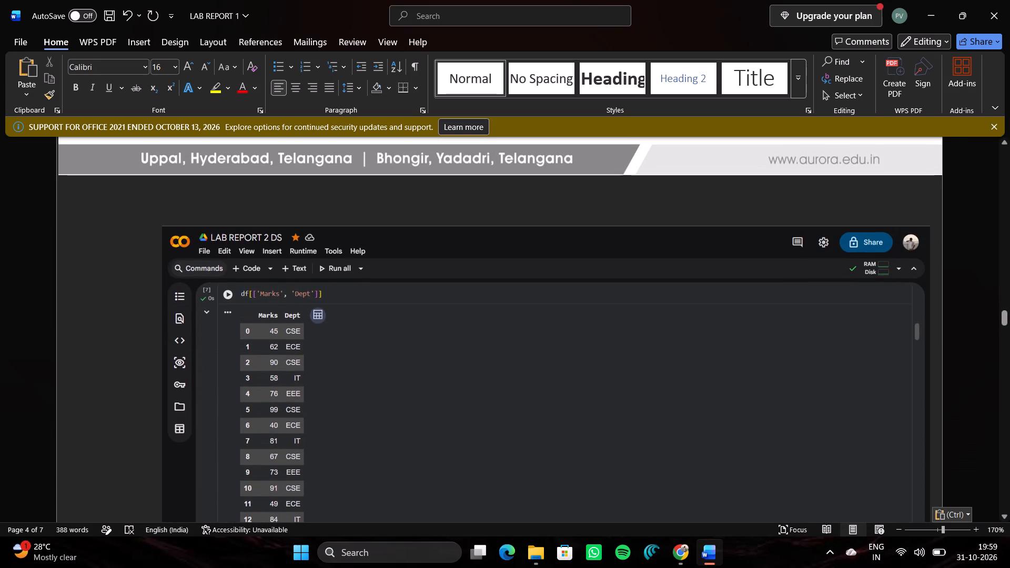
scroll(542, 328, down, 3)
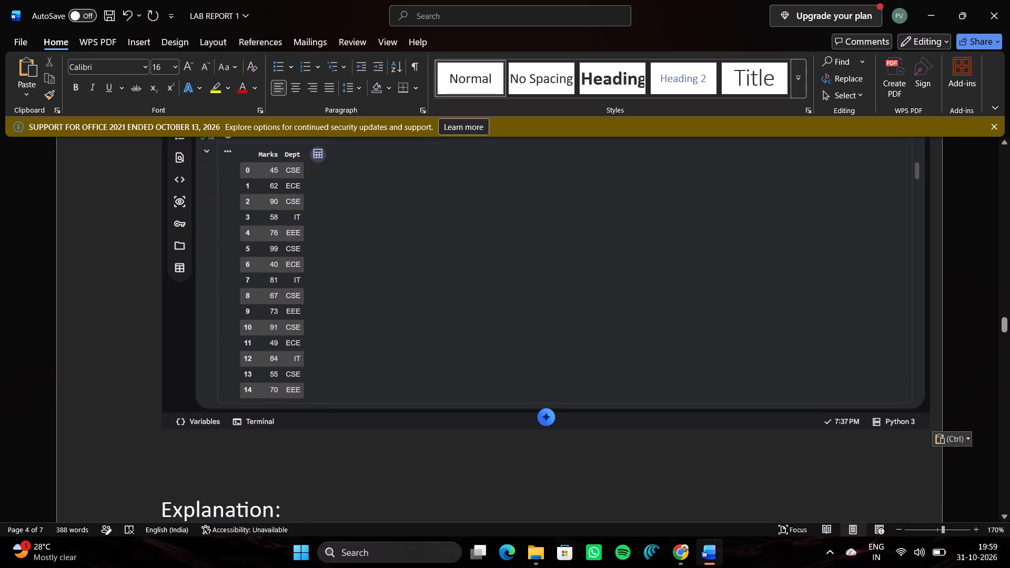
key(Return)
key(Return)
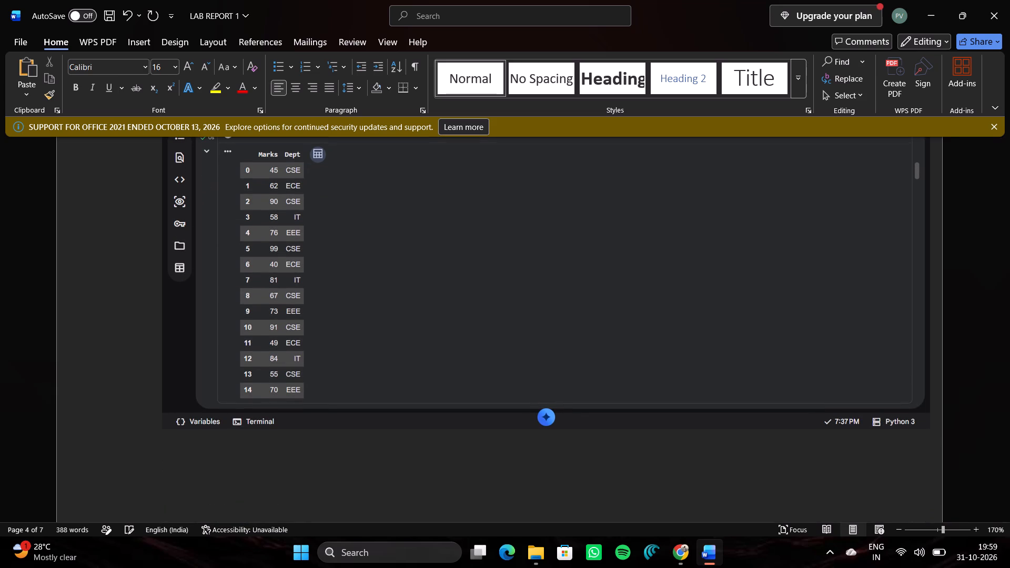
Back in the Colab notebook in Chrome, hide the output of the df[['Marks', 'Dept']] cell.
click(675, 562)
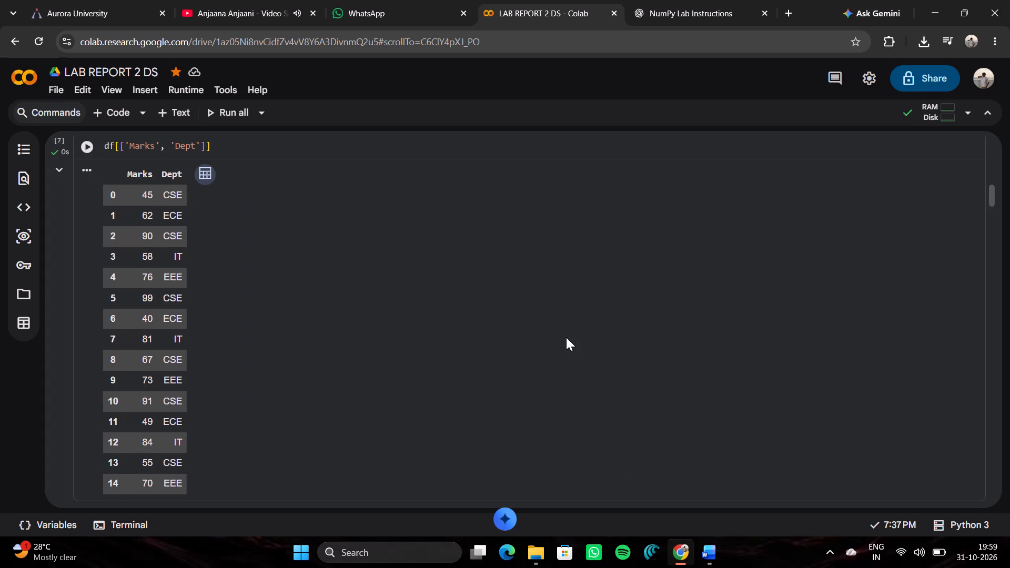
scroll(566, 337, down, 4)
scroll(562, 337, up, 1)
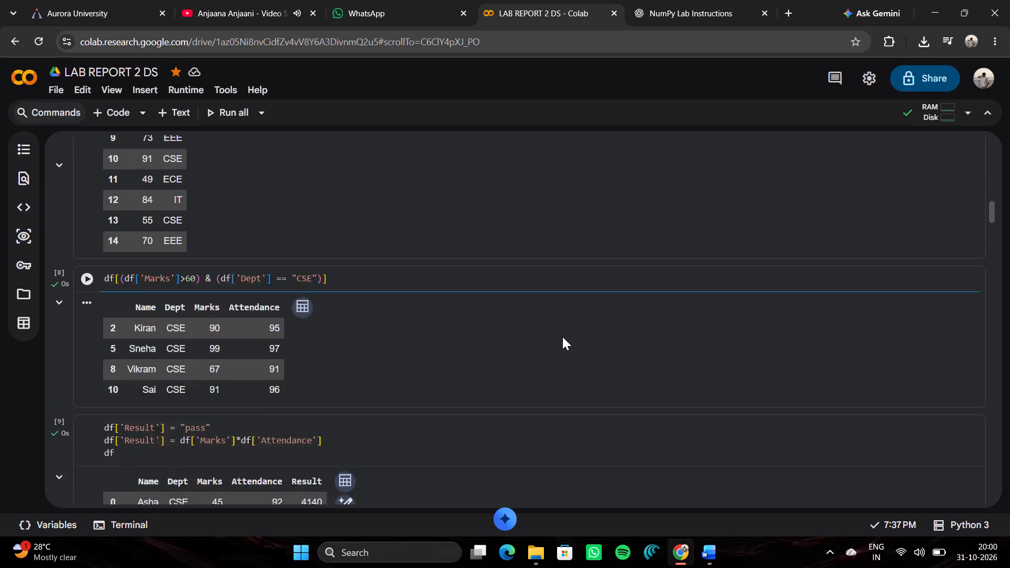
scroll(562, 337, up, 1)
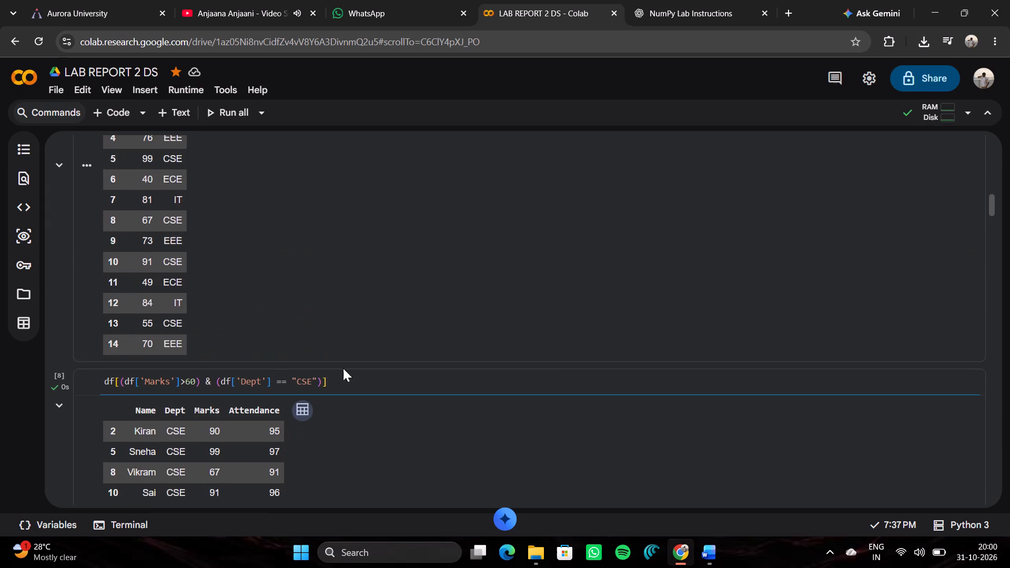
click(56, 165)
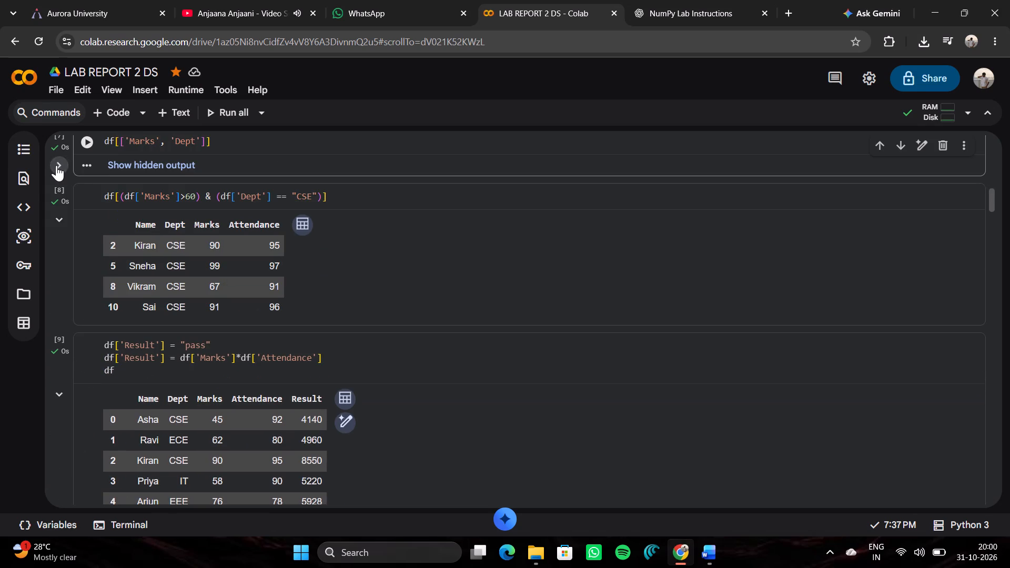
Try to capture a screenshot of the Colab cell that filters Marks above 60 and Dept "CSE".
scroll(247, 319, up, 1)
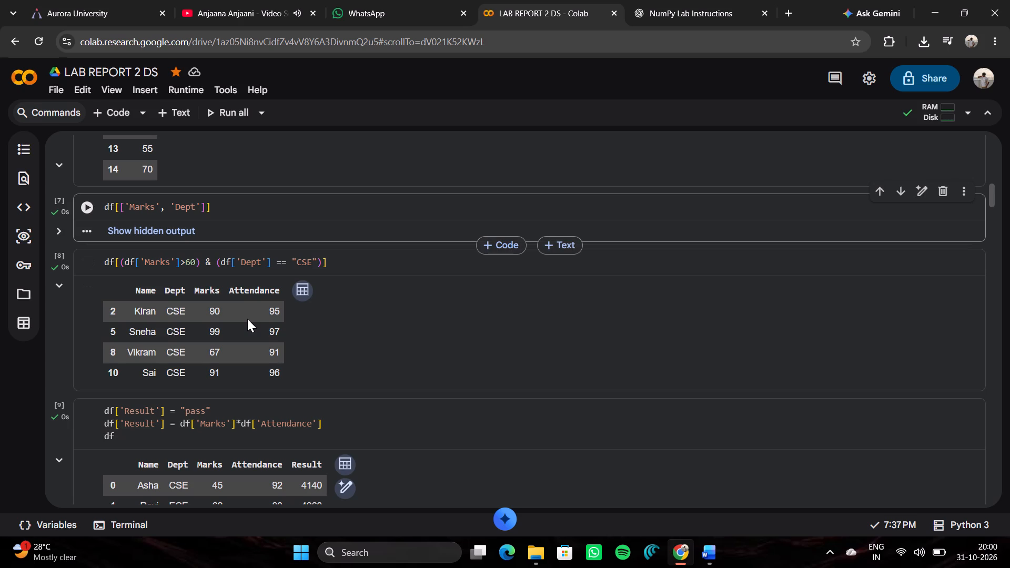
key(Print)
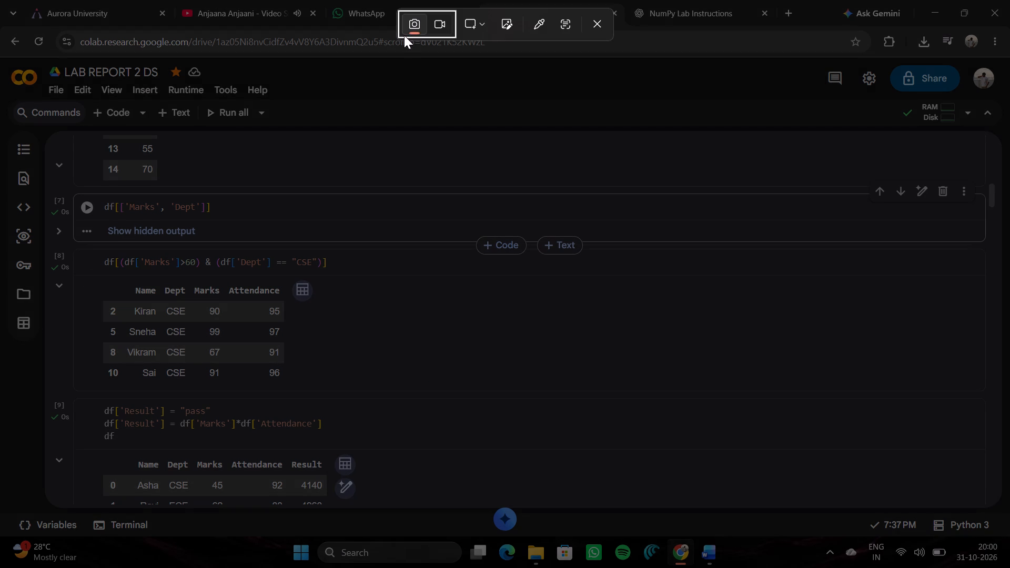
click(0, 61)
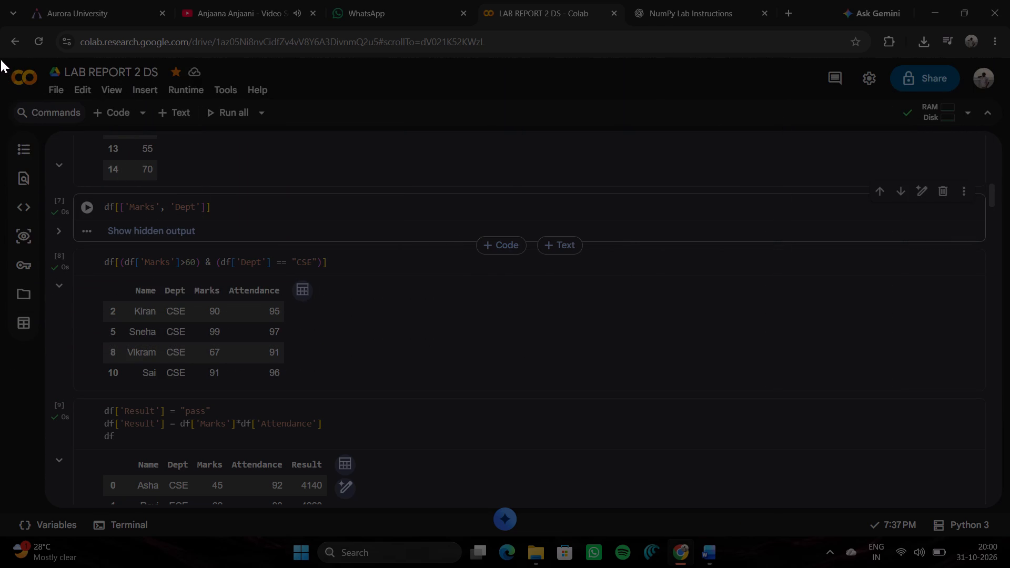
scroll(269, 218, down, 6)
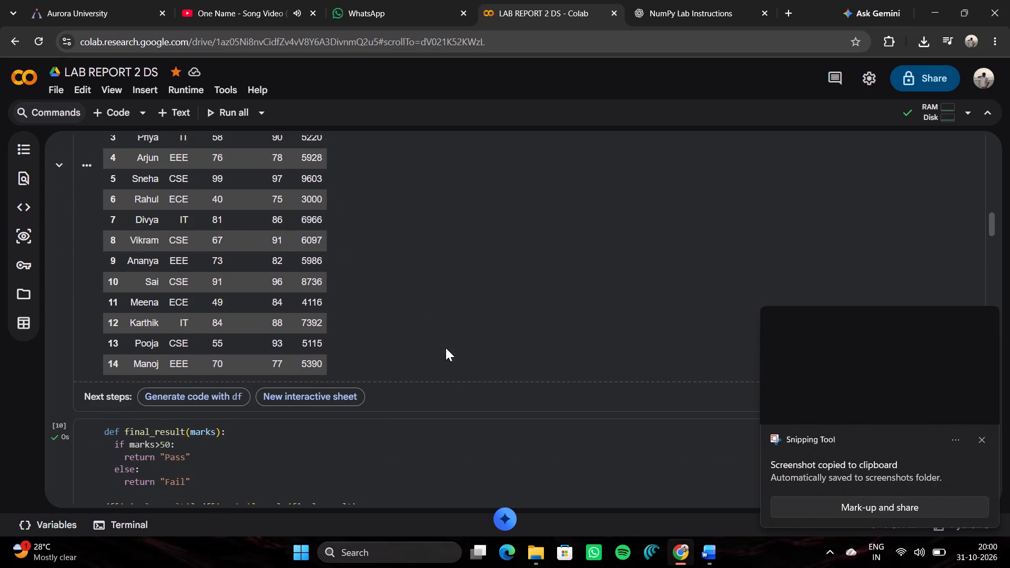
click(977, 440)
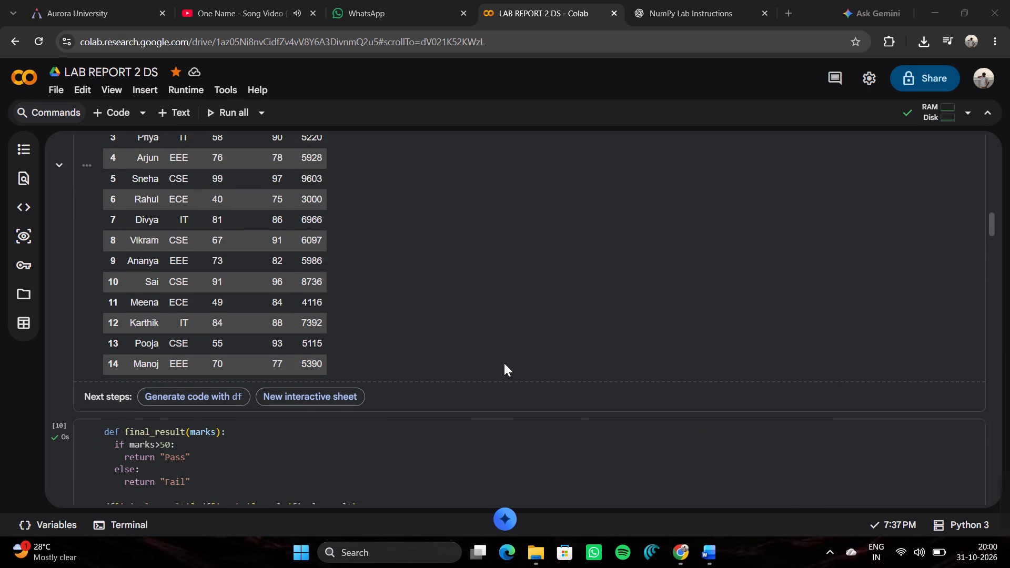
Check section 2 of the ChatGPT report preview against the selecting and filtering cells in the Colab notebook.
scroll(453, 359, up, 3)
click(750, 0)
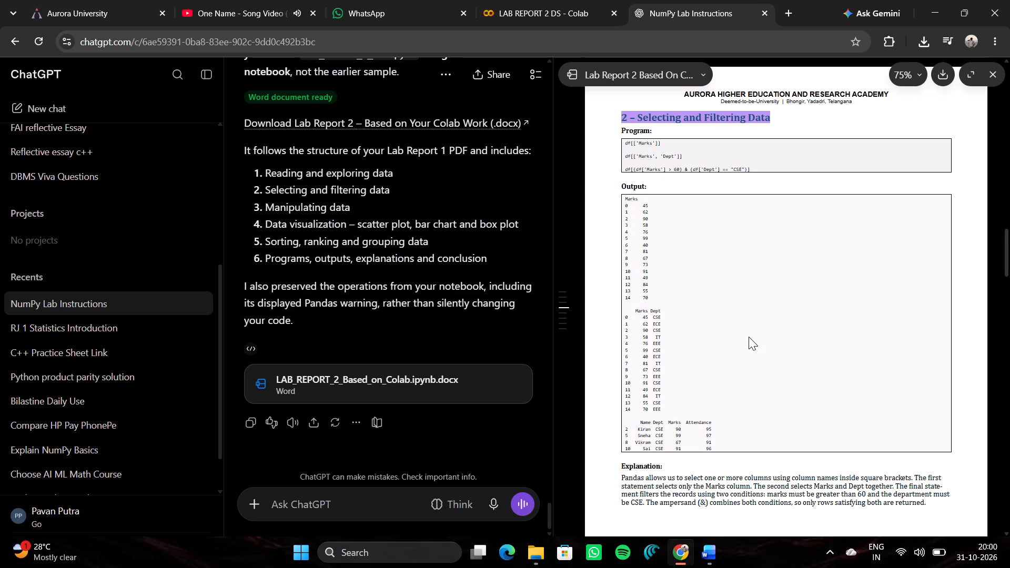
scroll(667, 328, down, 4)
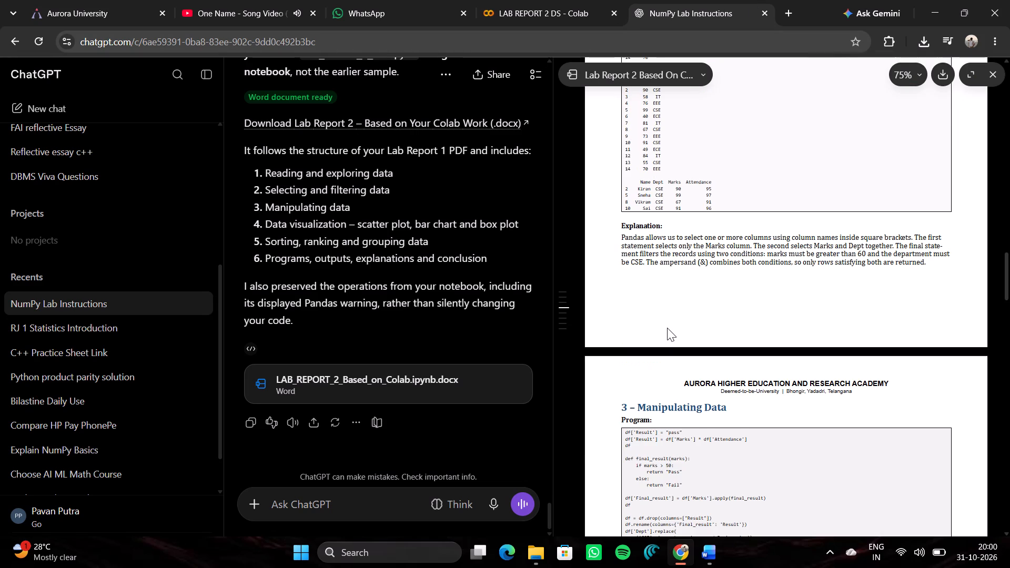
scroll(667, 328, up, 4)
click(509, 0)
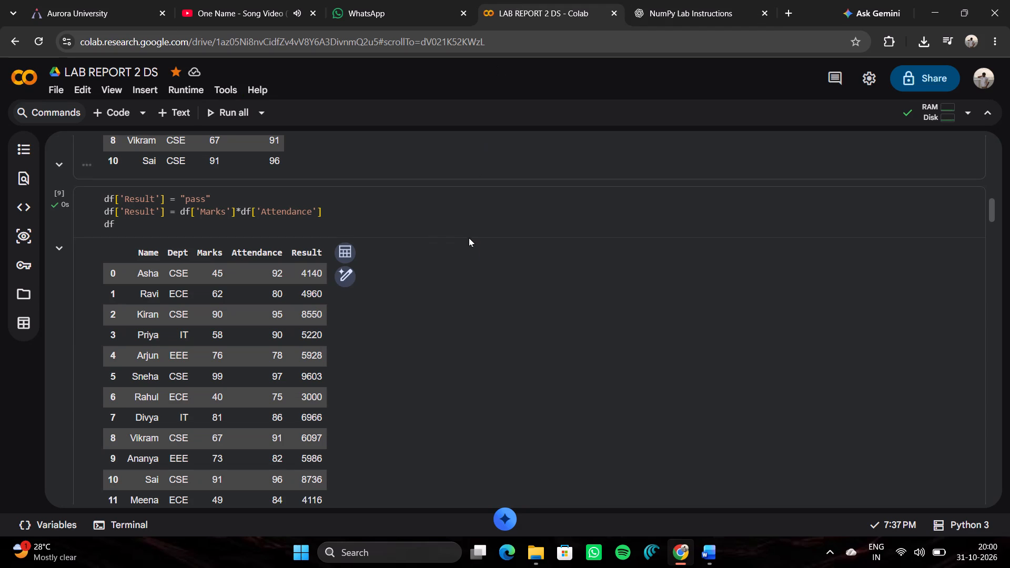
scroll(436, 269, up, 4)
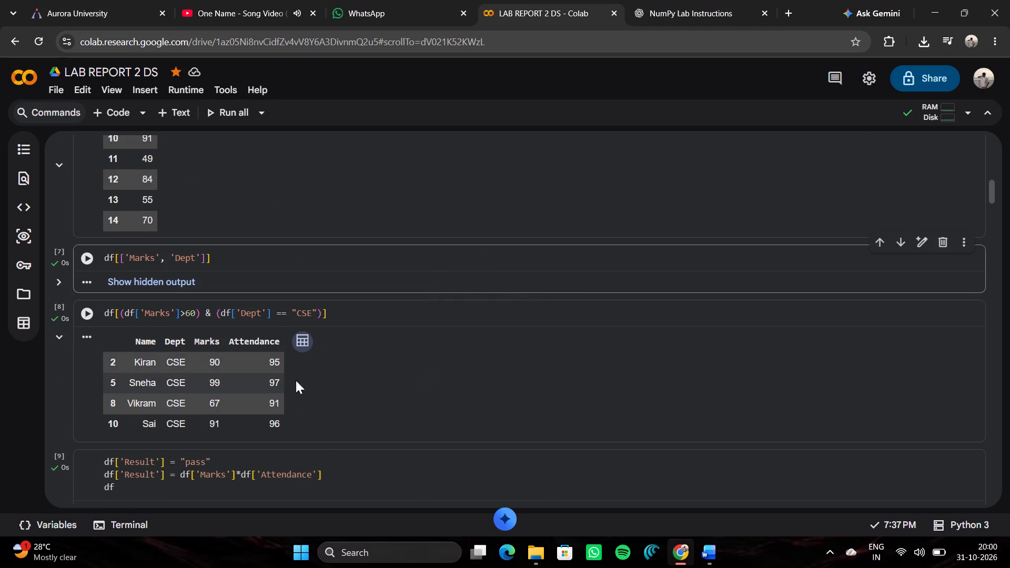
scroll(403, 360, up, 2)
scroll(403, 360, down, 1)
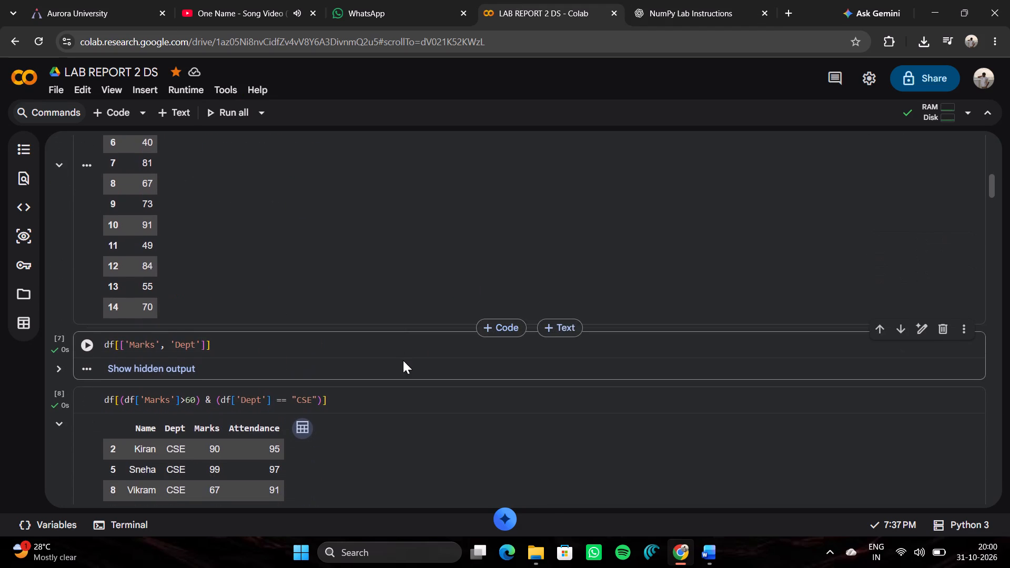
scroll(403, 360, down, 1)
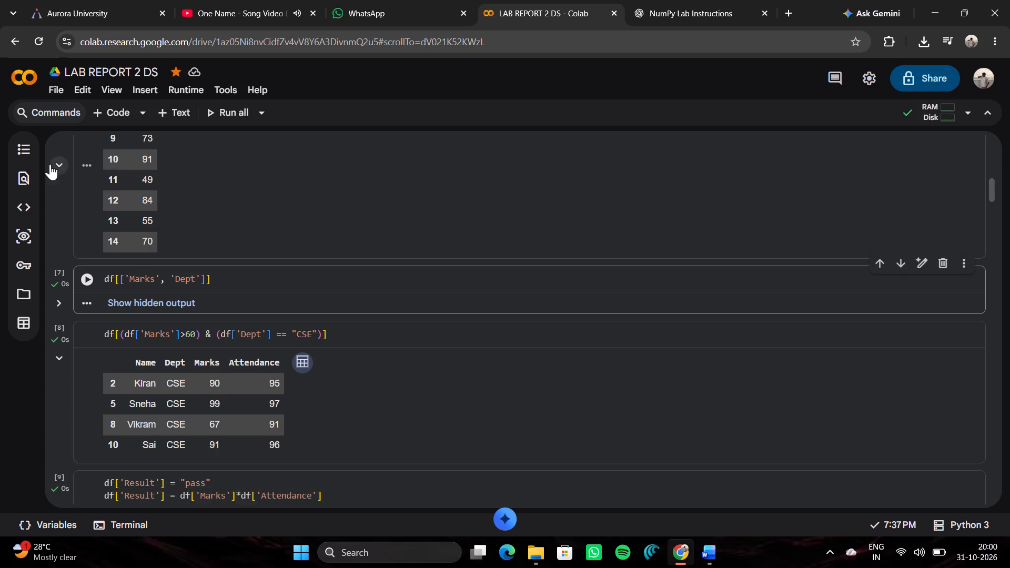
Hide the df[['Marks']] cell's output and capture the Colab page area showing the Marks above 60 and Dept "CSE" filter cell with its output.
click(52, 164)
scroll(287, 272, up, 1)
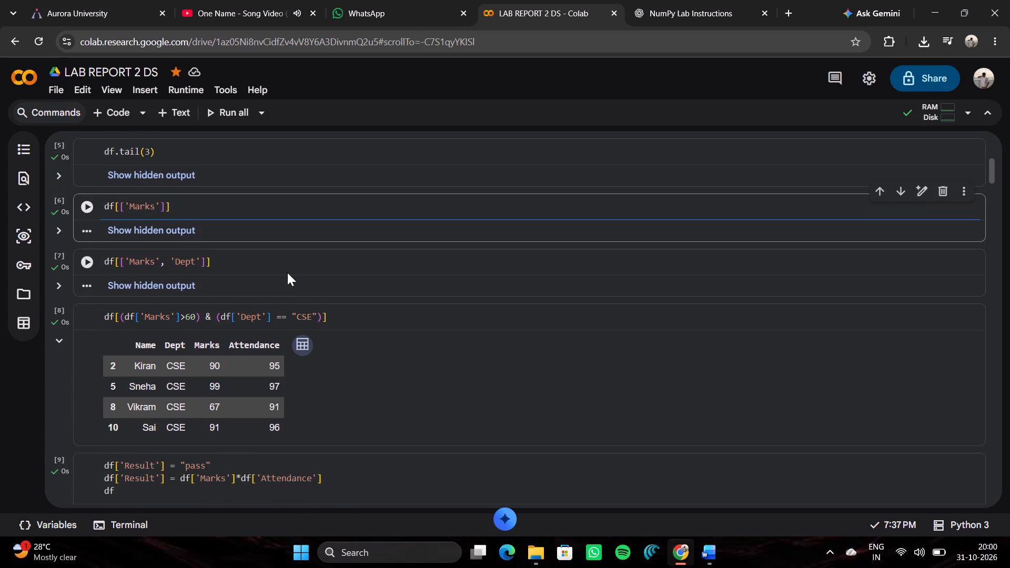
scroll(287, 272, down, 1)
scroll(287, 272, up, 2)
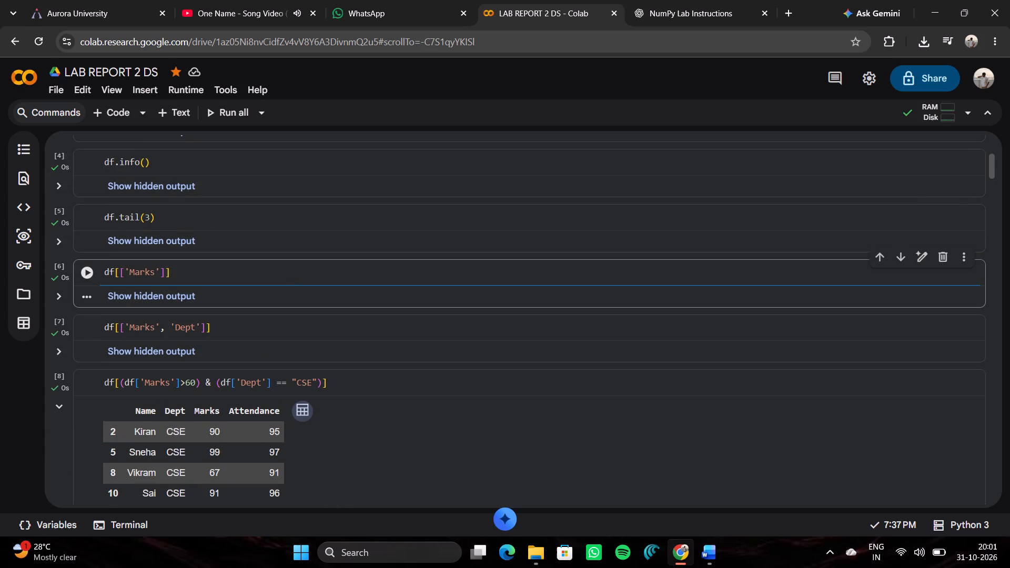
key(Print)
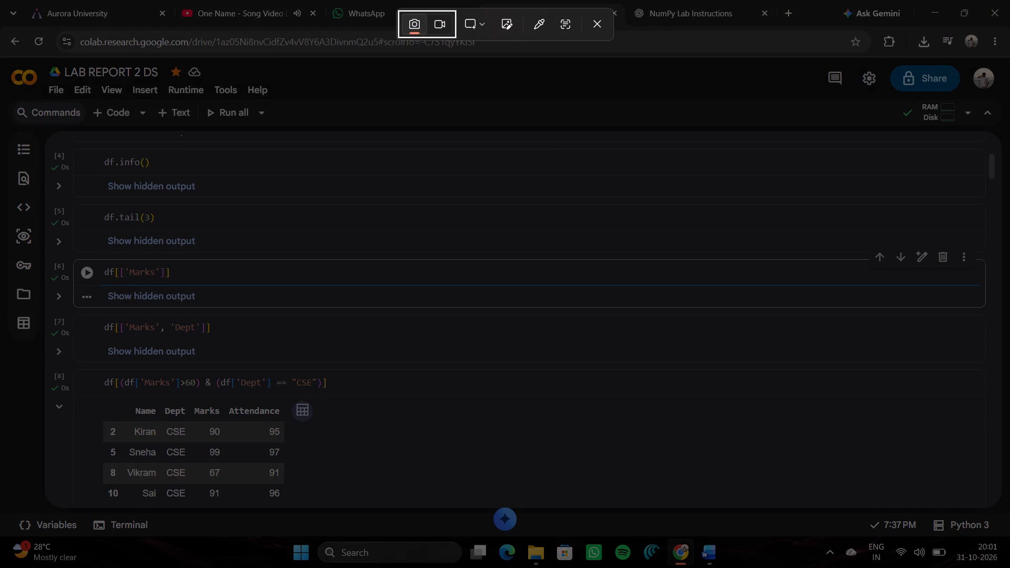
drag(0, 57, 897, 499)
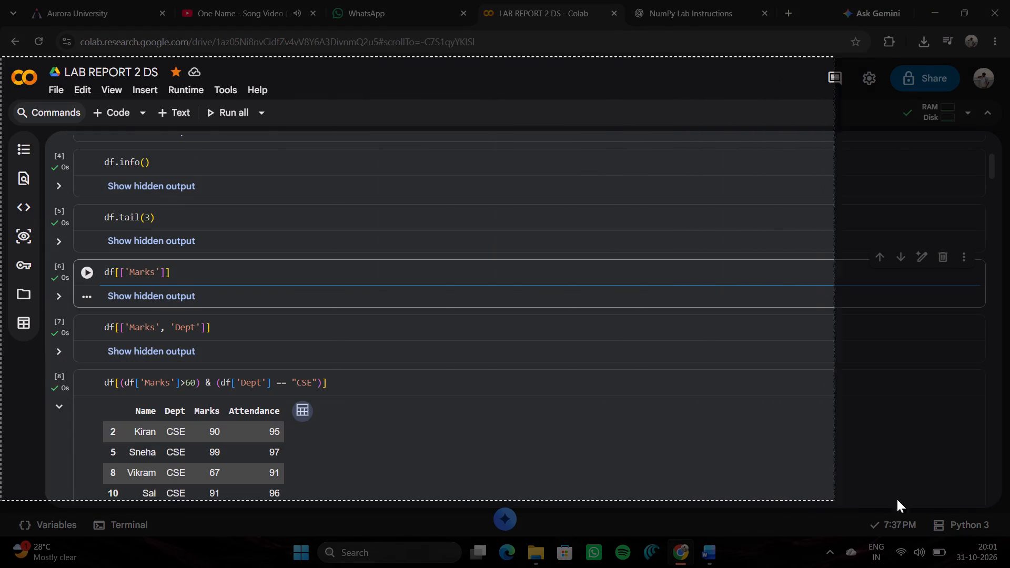
drag(897, 499, 1009, 535)
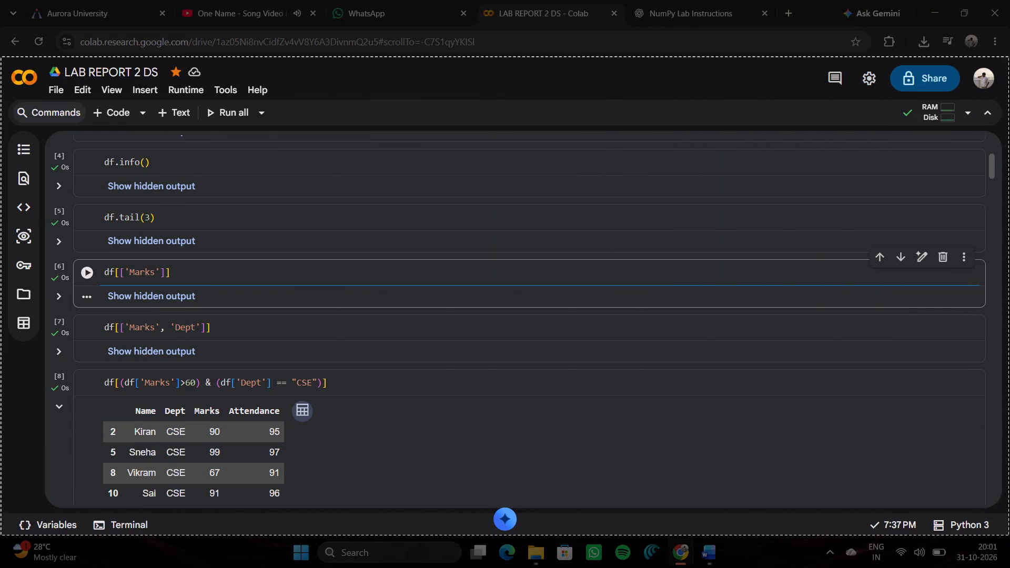
drag(1009, 535, 1006, 535)
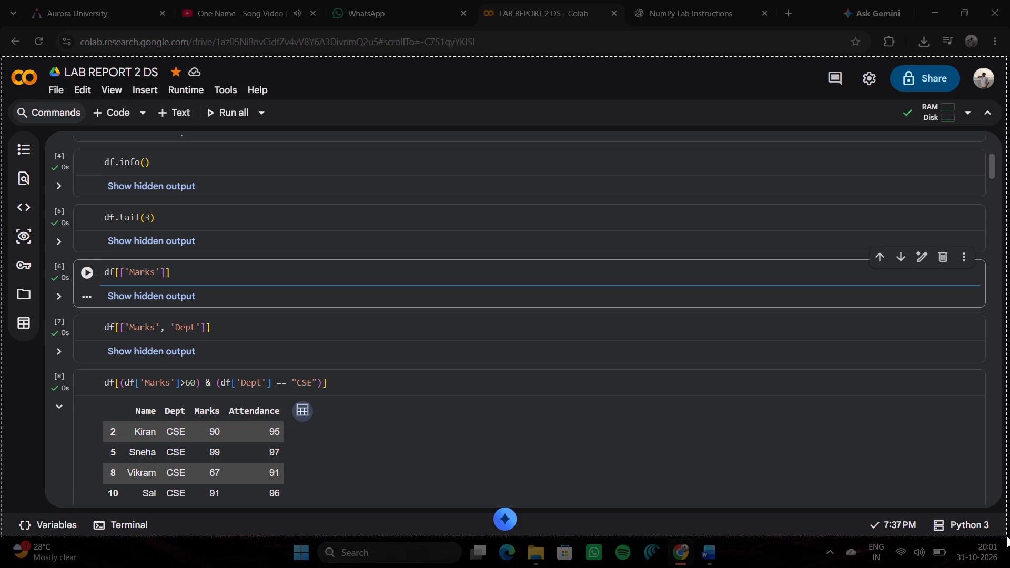
drag(1006, 535, 1009, 537)
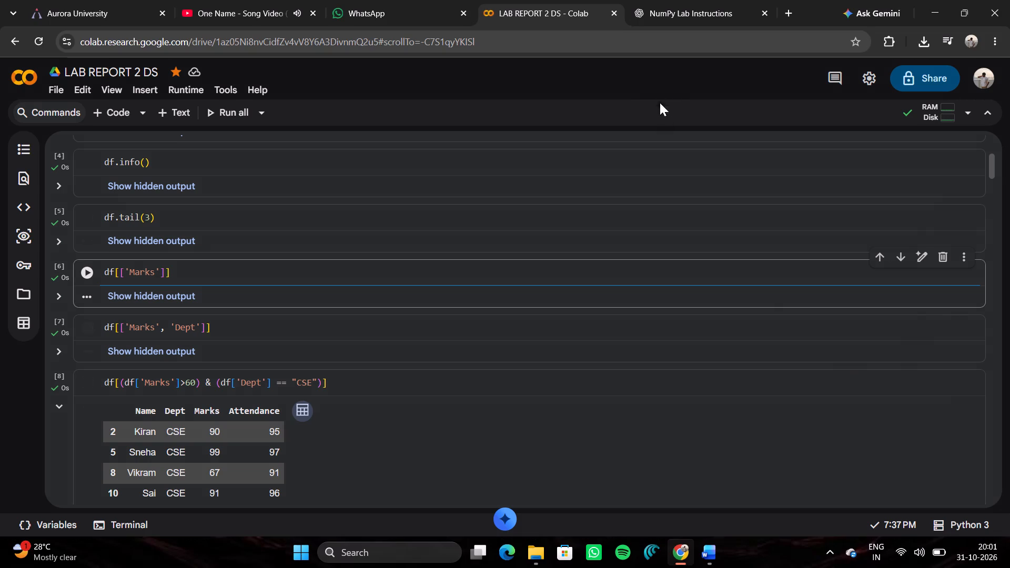
Switch to the Word report and paste the captured filter-cell screenshot below the df[['Marks', 'Dept']] one, dismissing the capture notification.
click(709, 565)
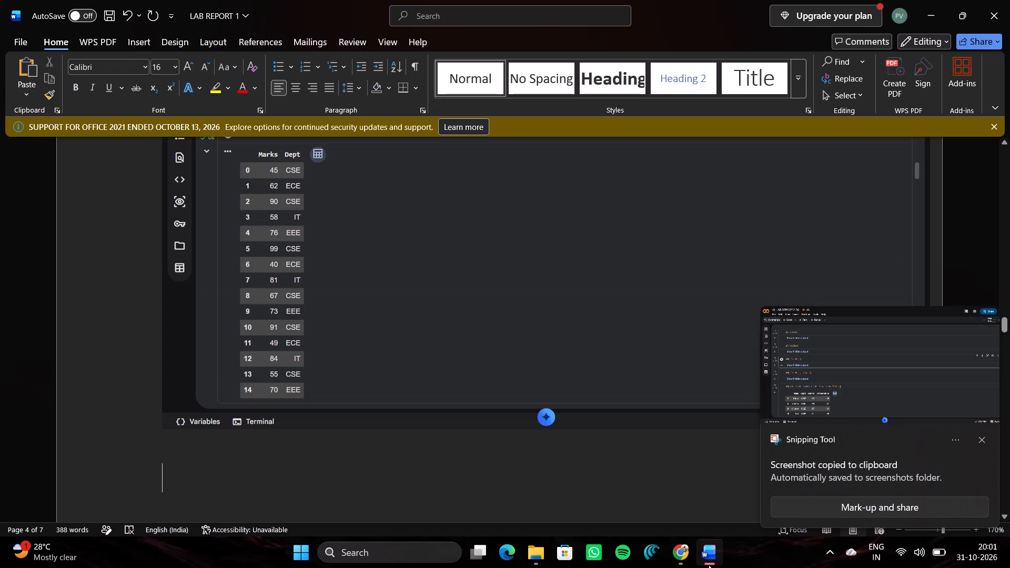
scroll(533, 431, down, 1)
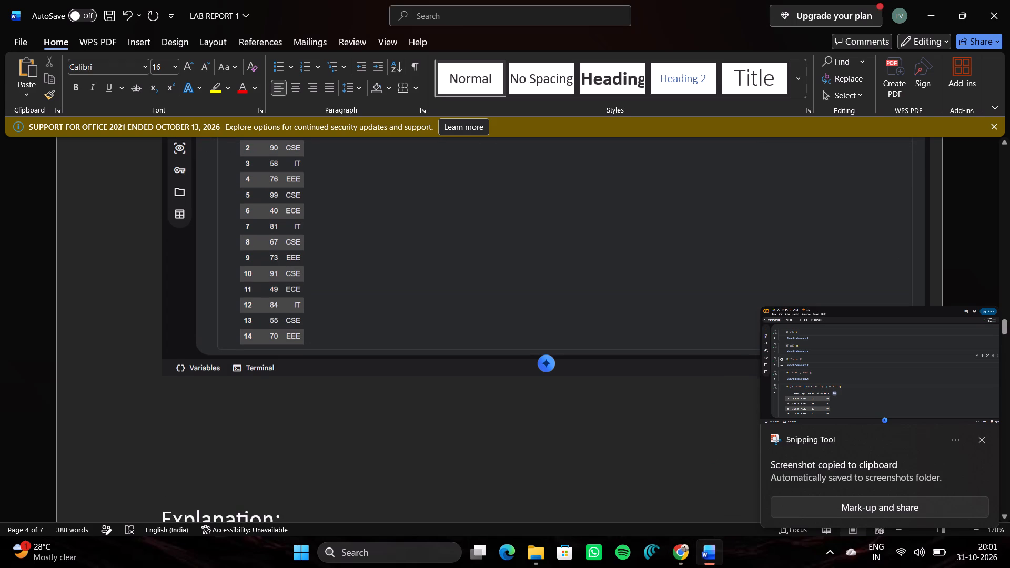
key(ctrl+v)
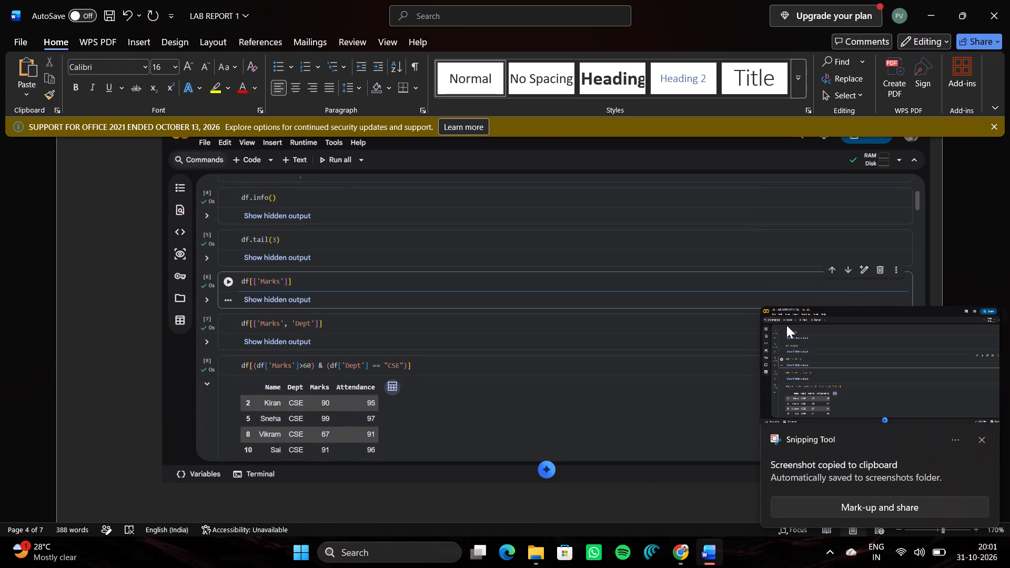
click(649, 259)
scroll(649, 259, up, 3)
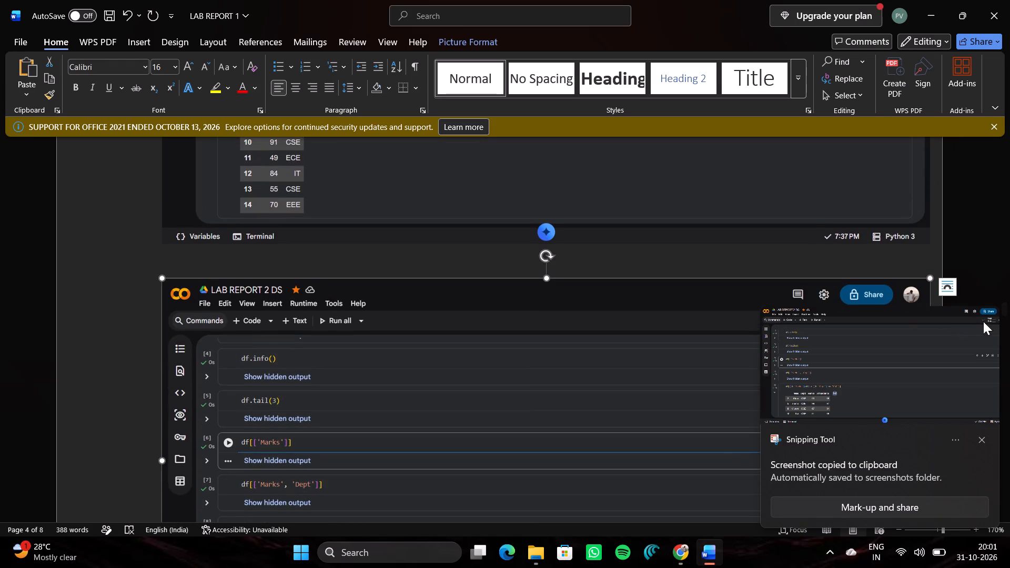
click(981, 441)
Narrow the df[['Marks', 'Dept']] screenshot in section 2 slightly from its outer edge so it fits within the text width.
scroll(761, 316, up, 6)
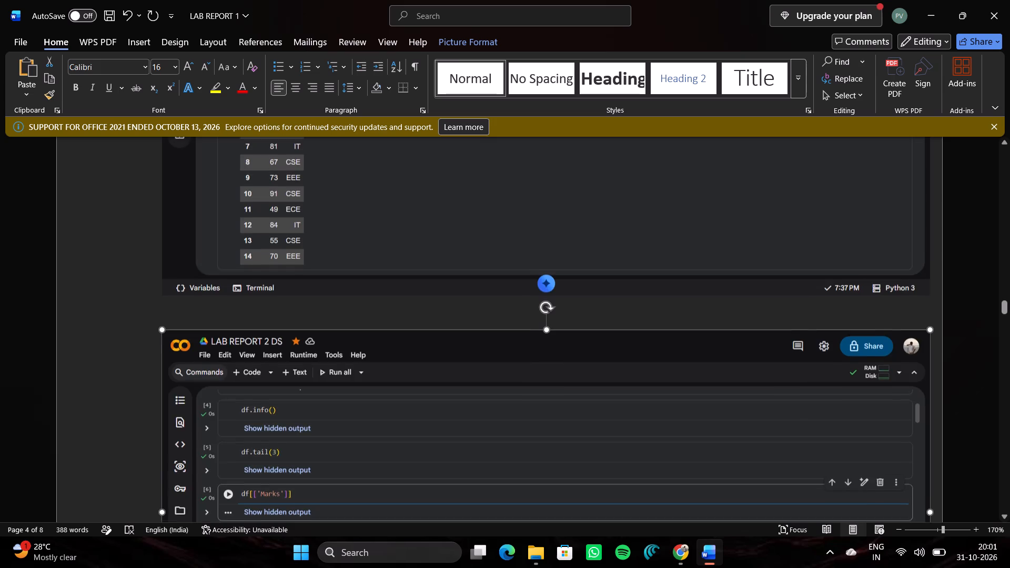
scroll(761, 316, up, 20)
scroll(761, 316, down, 4)
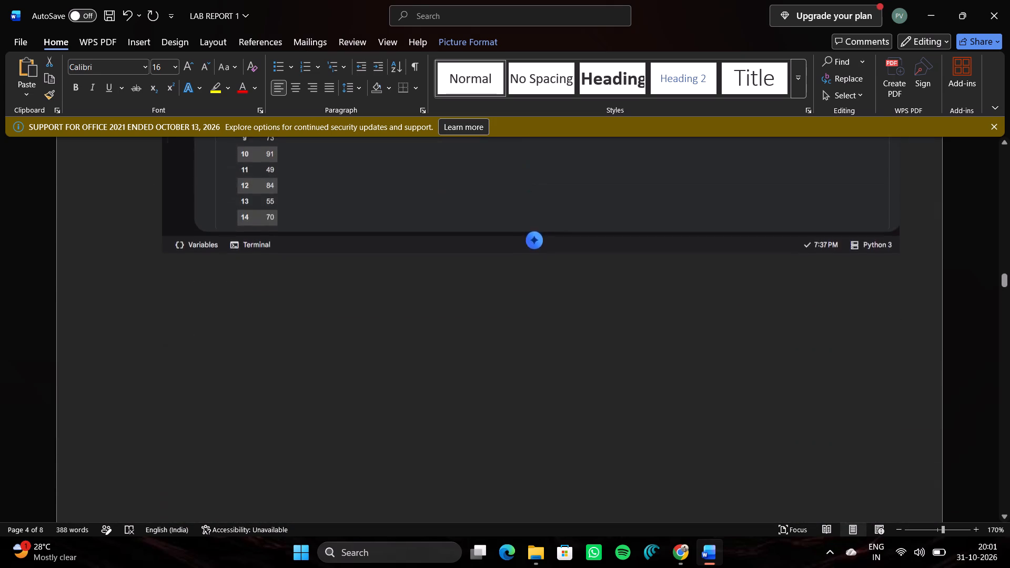
scroll(761, 316, down, 11)
click(761, 316)
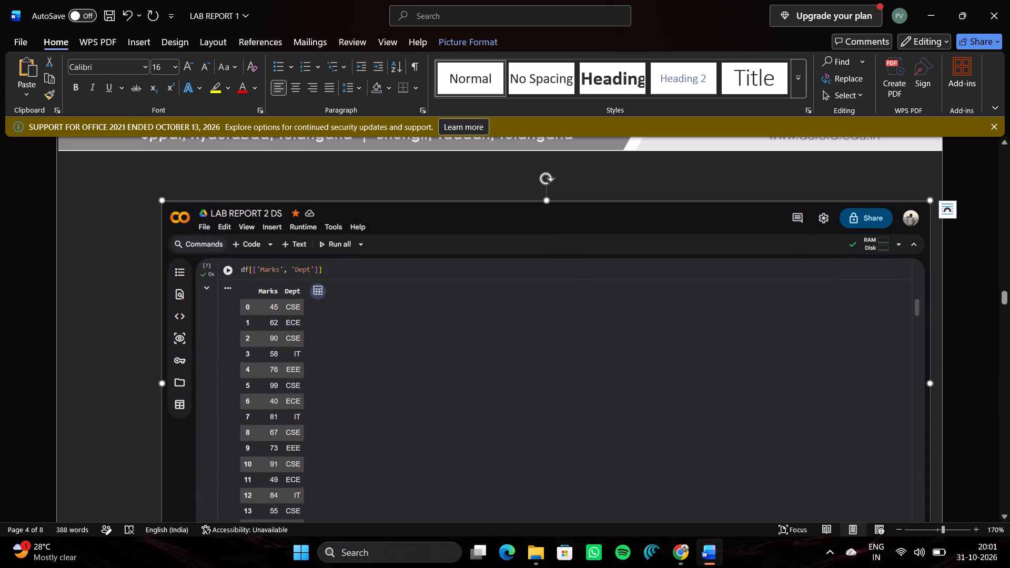
drag(933, 386, 901, 386)
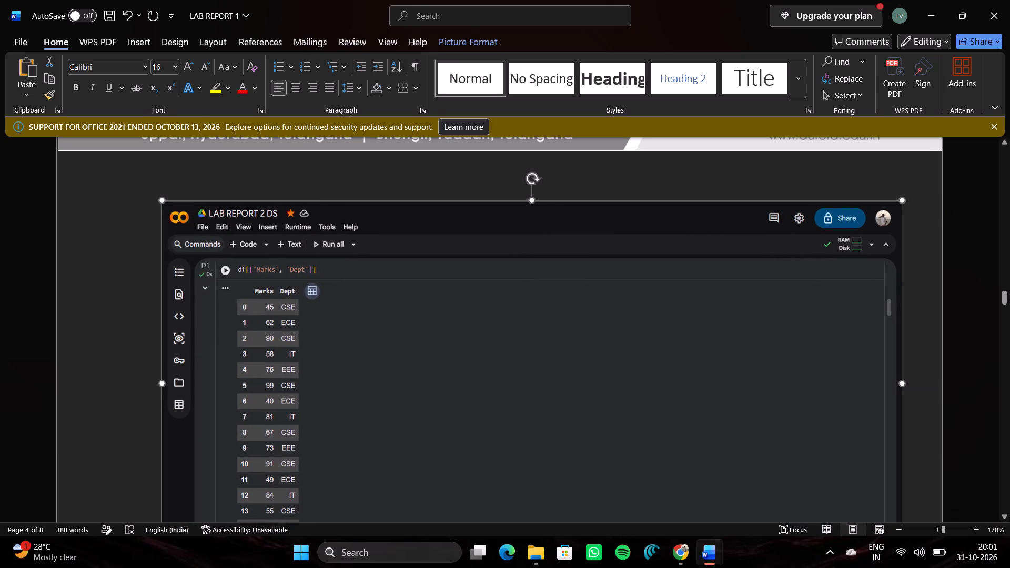
drag(901, 386, 885, 384)
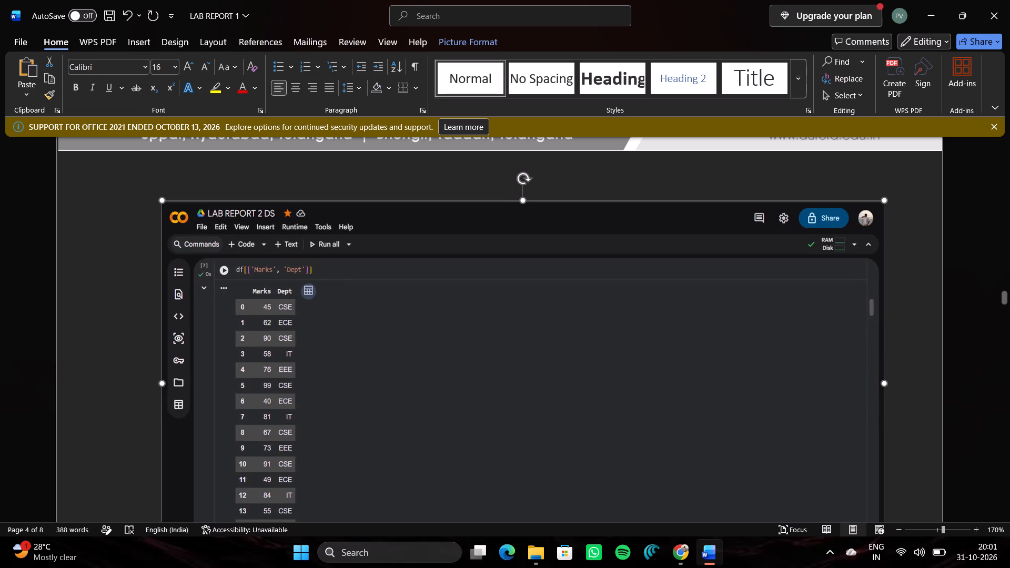
drag(885, 384, 890, 384)
Narrow the pasted filter-cell screenshot to about the same width as the df[['Marks', 'Dept']] screenshot above it.
scroll(890, 384, down, 3)
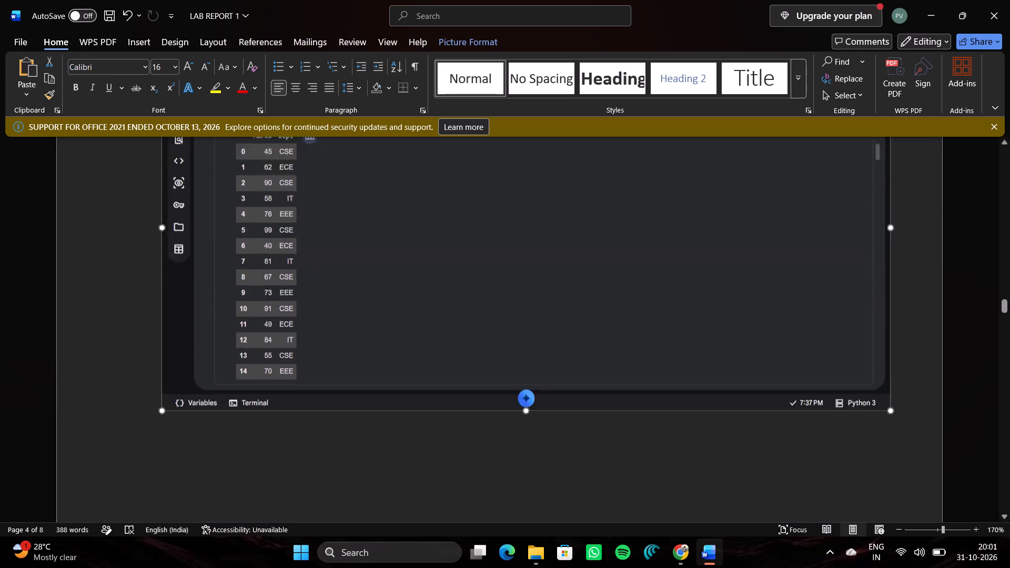
scroll(890, 384, down, 7)
click(809, 342)
scroll(832, 350, up, 3)
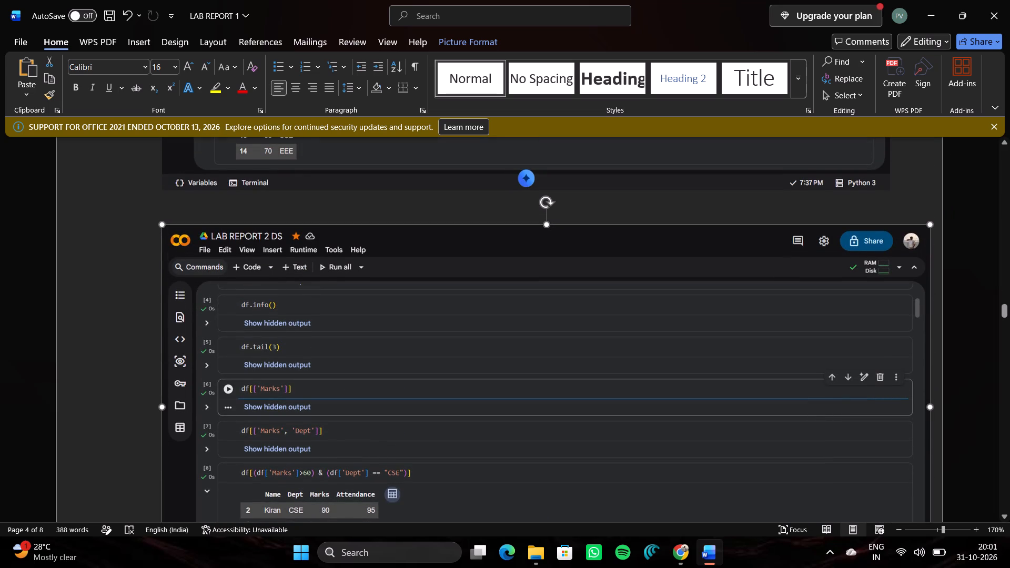
drag(931, 408, 898, 410)
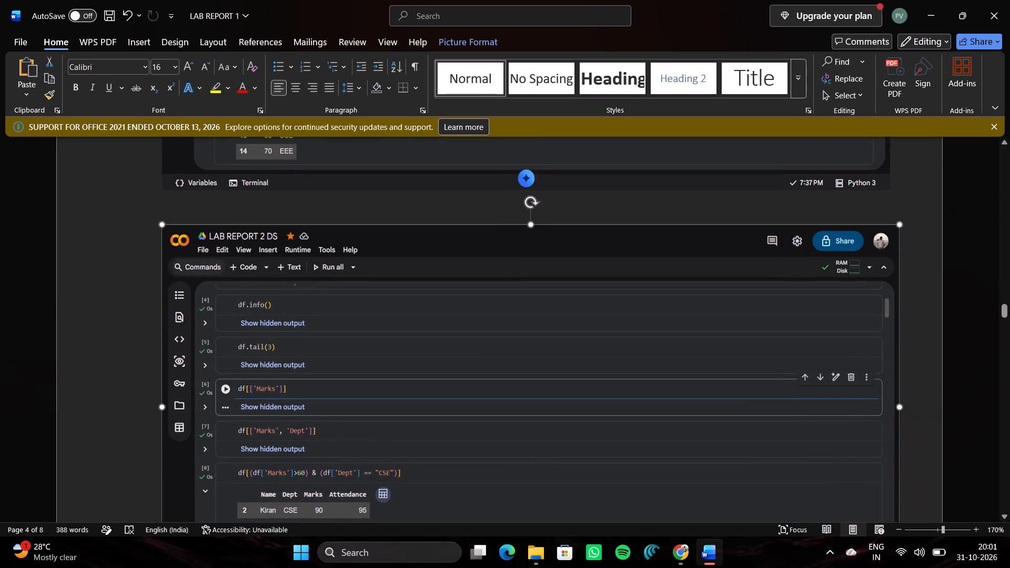
drag(898, 410, 889, 410)
Review the layout of section 2, from its heading and screenshots through to the explanation text that follows.
scroll(664, 378, down, 6)
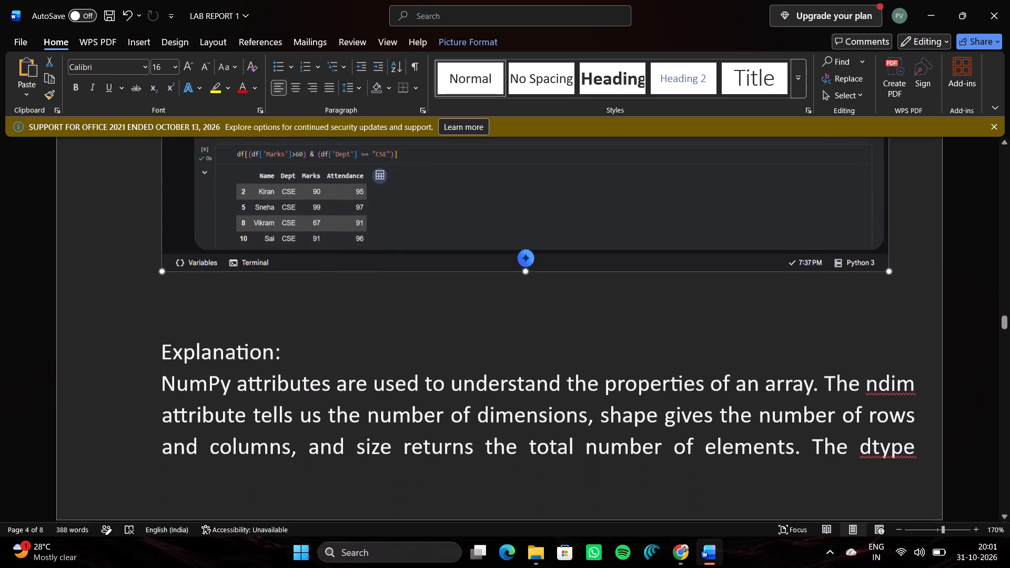
scroll(662, 383, down, 1)
scroll(662, 383, up, 15)
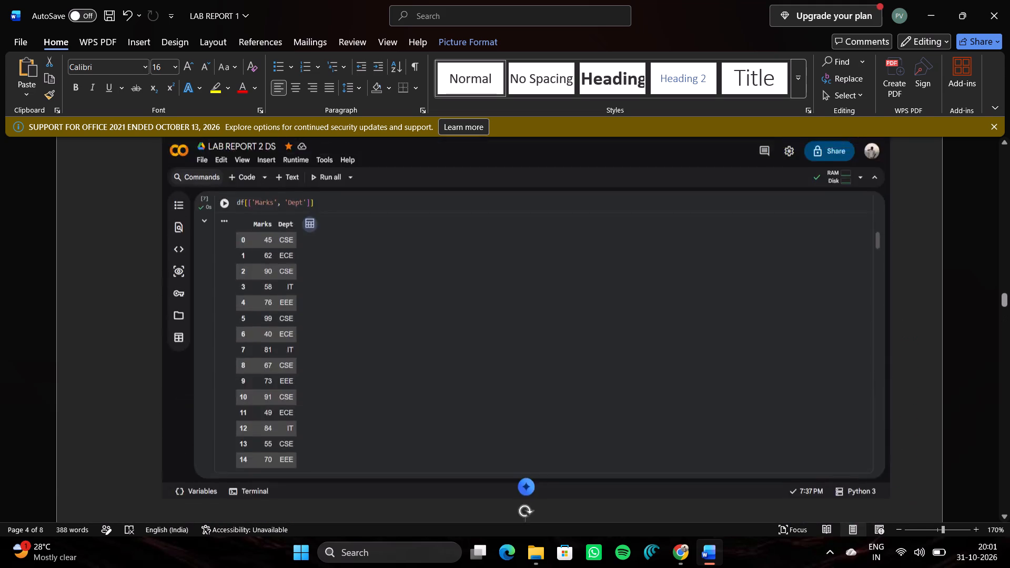
scroll(662, 383, up, 5)
scroll(662, 383, up, 19)
scroll(662, 383, down, 20)
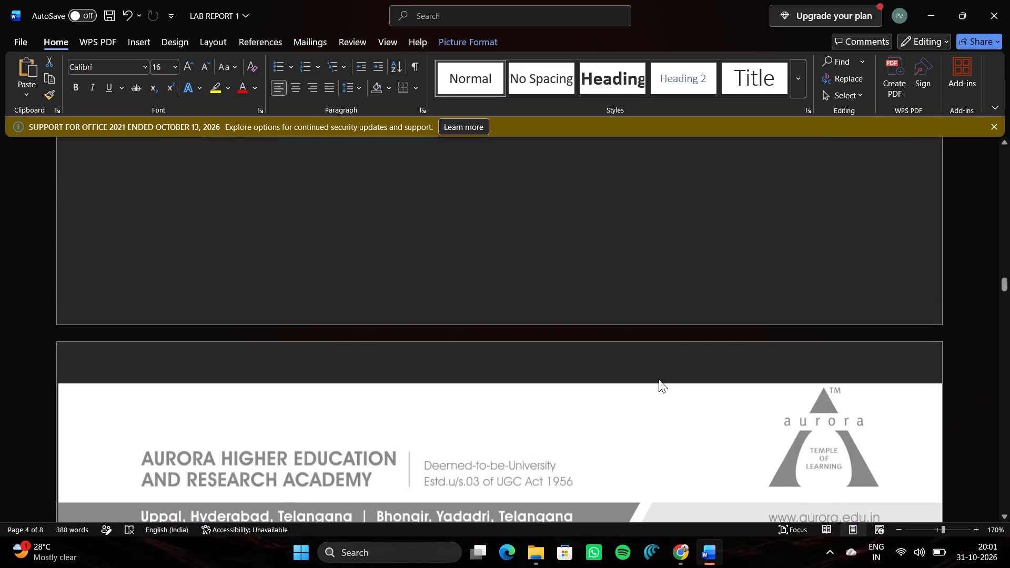
scroll(659, 379, down, 20)
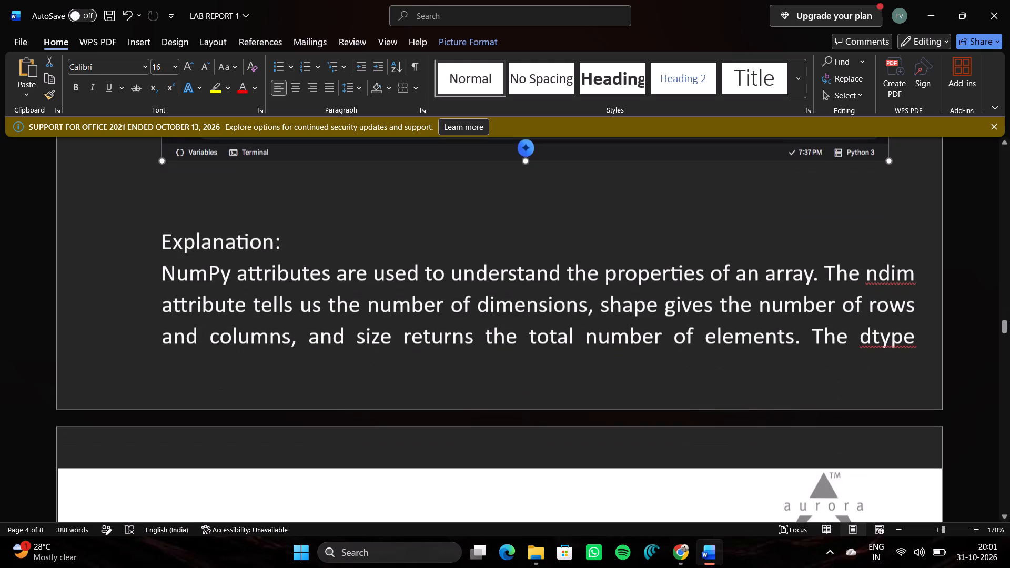
scroll(654, 391, up, 20)
scroll(654, 391, up, 6)
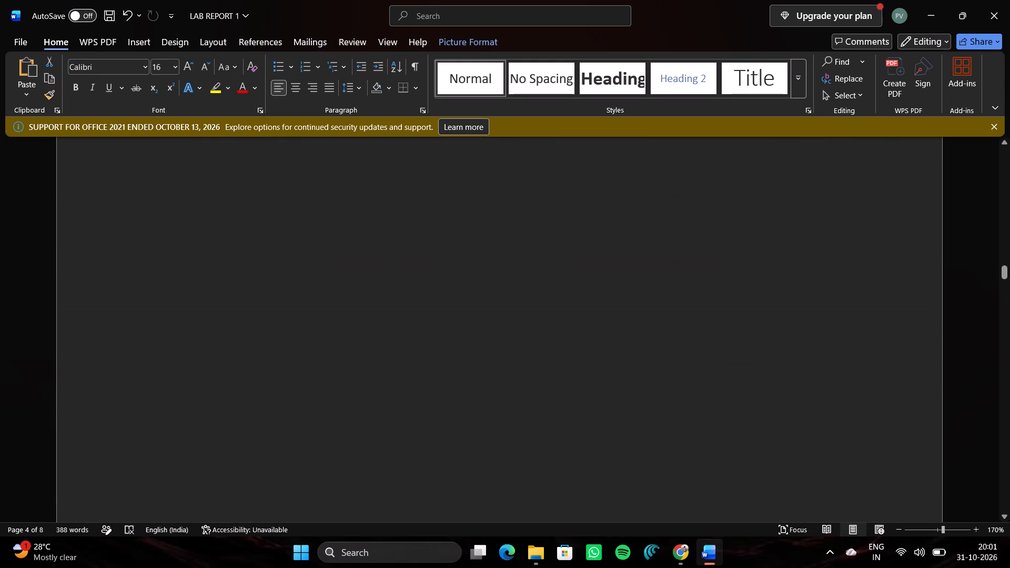
scroll(654, 391, up, 10)
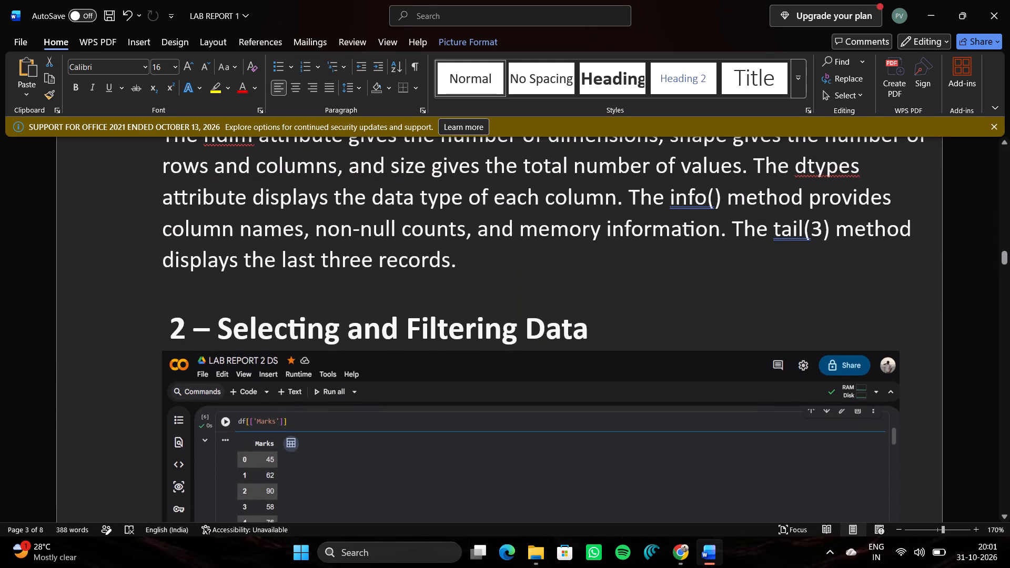
In Chrome, copy the explanation paragraph of section 2, Selecting and Filtering Data, from the ChatGPT report preview.
click(683, 551)
click(720, 22)
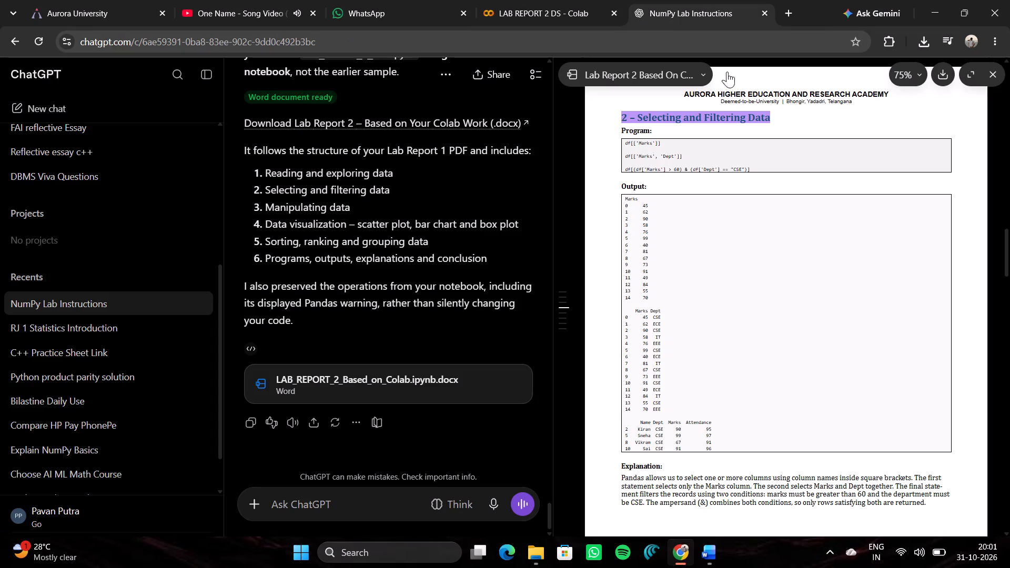
scroll(755, 213, down, 3)
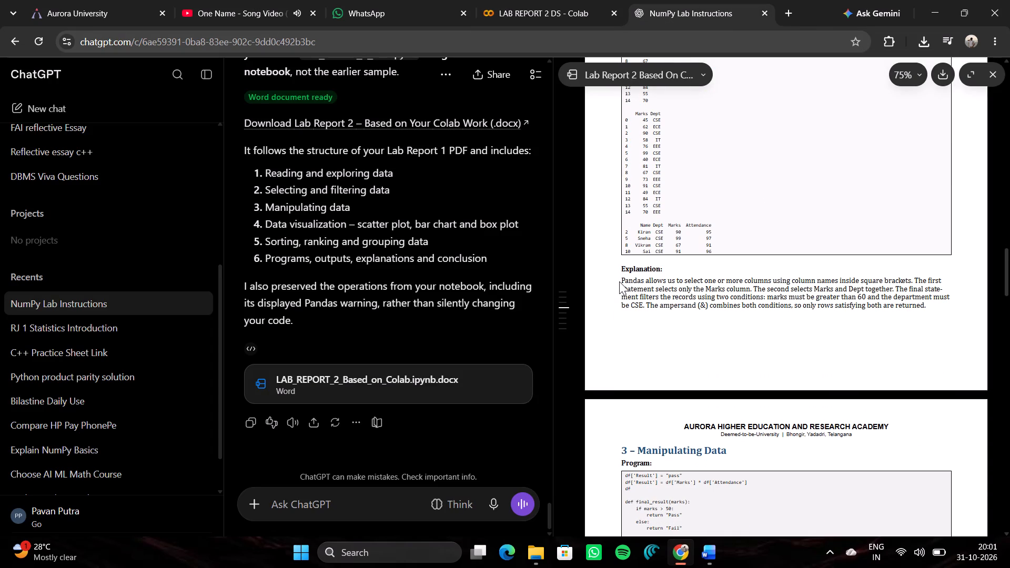
drag(622, 281, 787, 319)
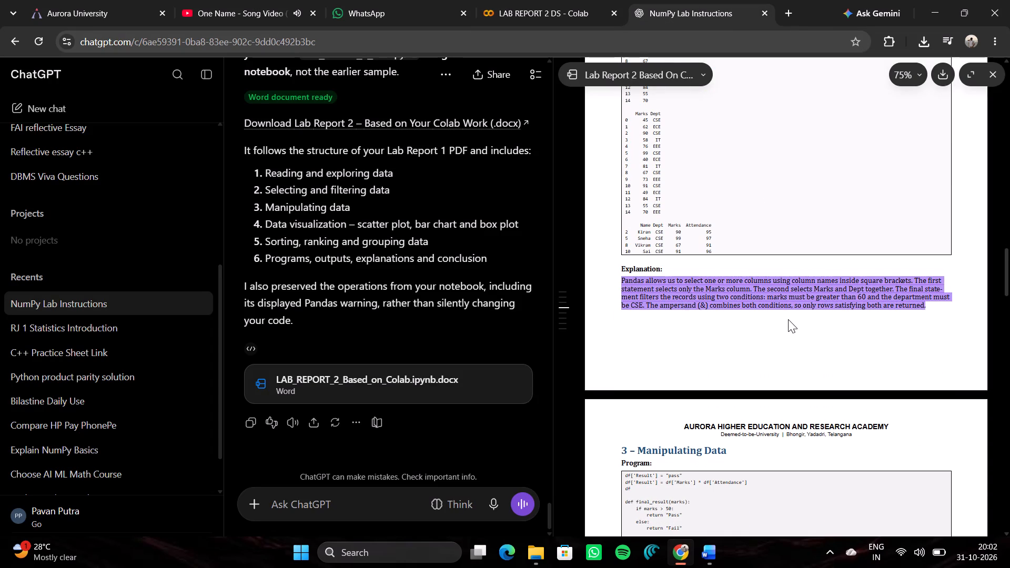
key(ctrl+c)
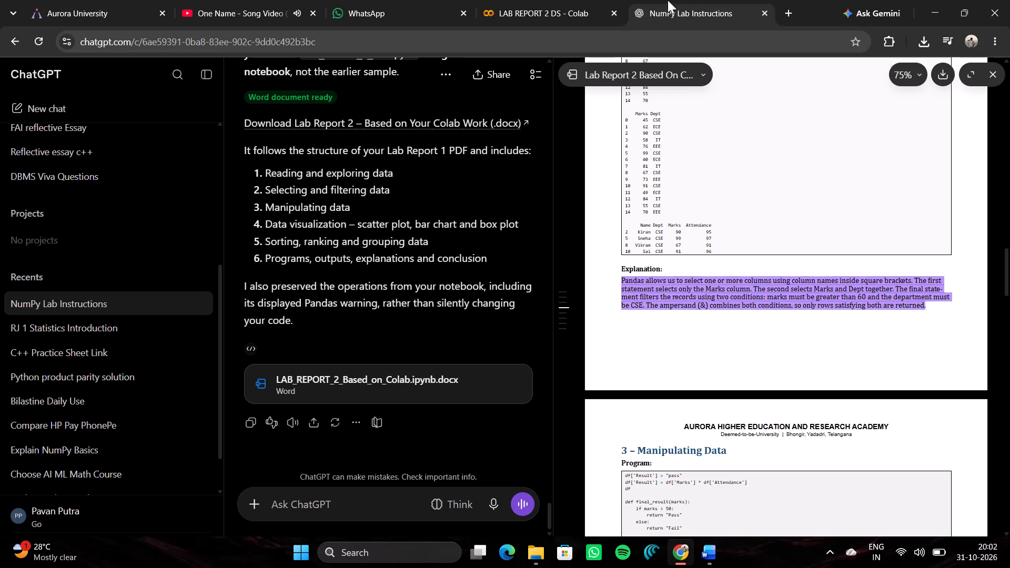
click(563, 0)
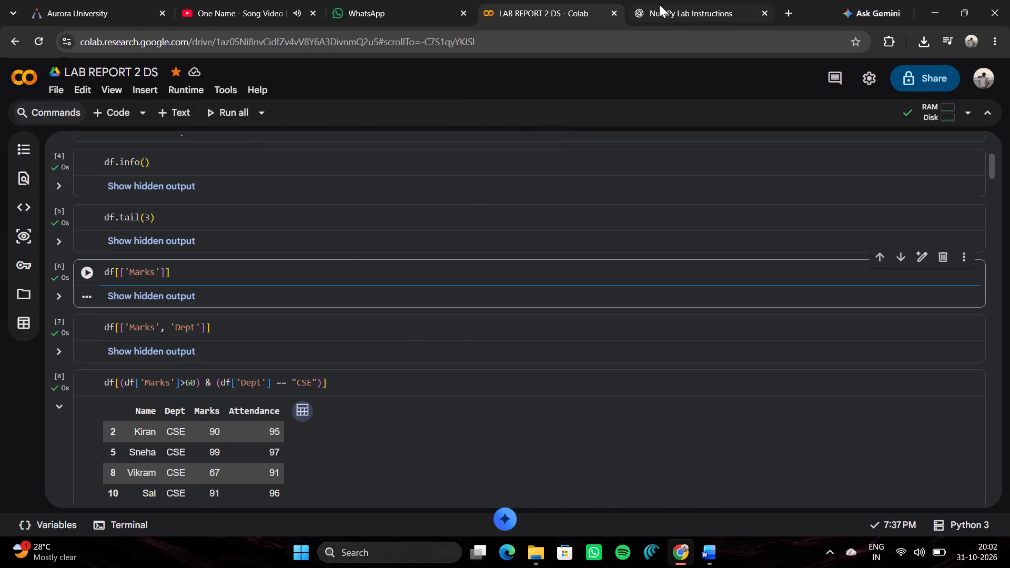
click(659, 4)
Back in the Word report, replace the NumPy attributes explanation below the filter screenshot with the copied Pandas selecting and filtering explanation.
click(715, 547)
scroll(515, 424, down, 3)
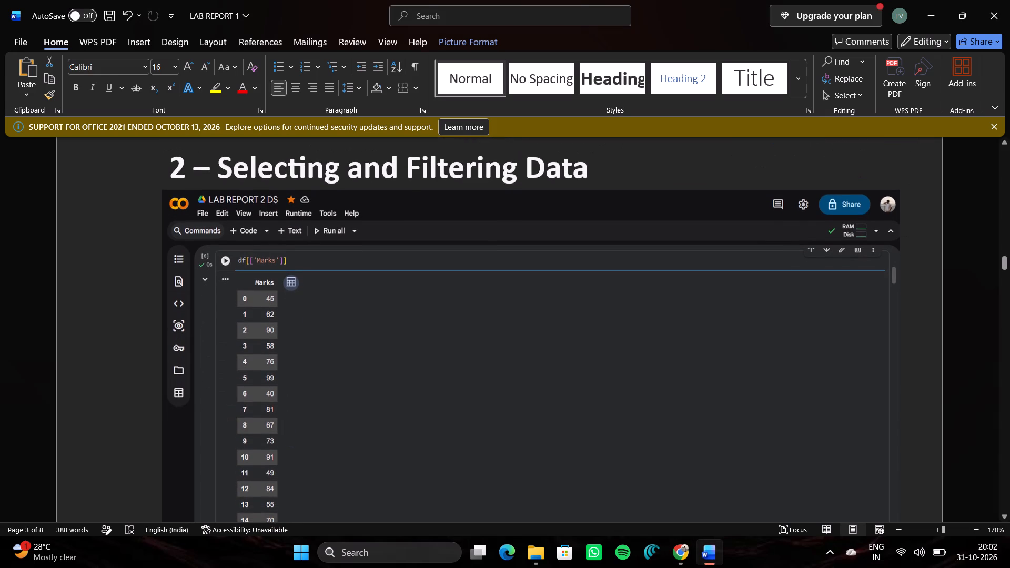
scroll(515, 424, down, 20)
scroll(515, 424, down, 8)
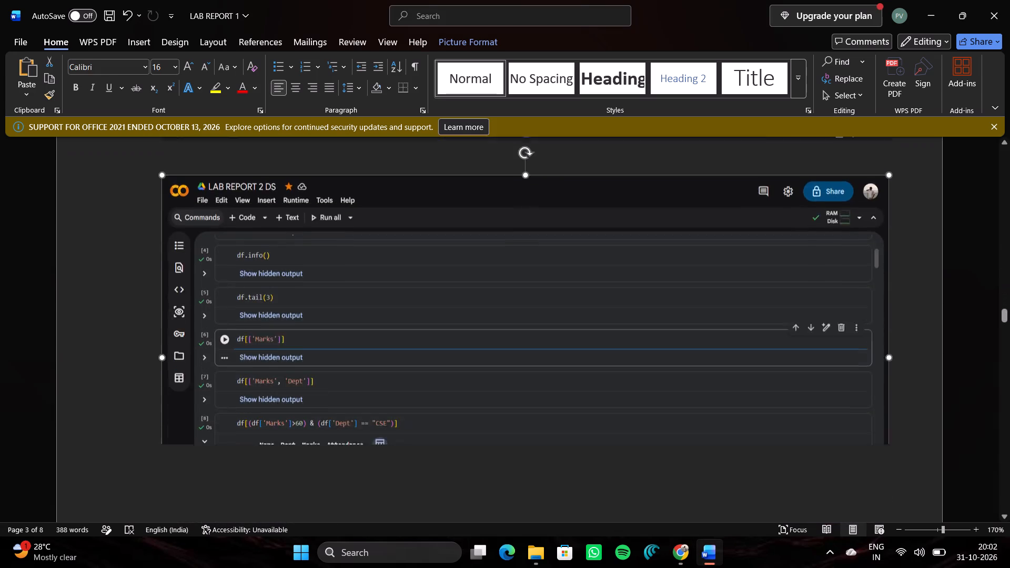
scroll(515, 424, down, 7)
scroll(217, 192, up, 3)
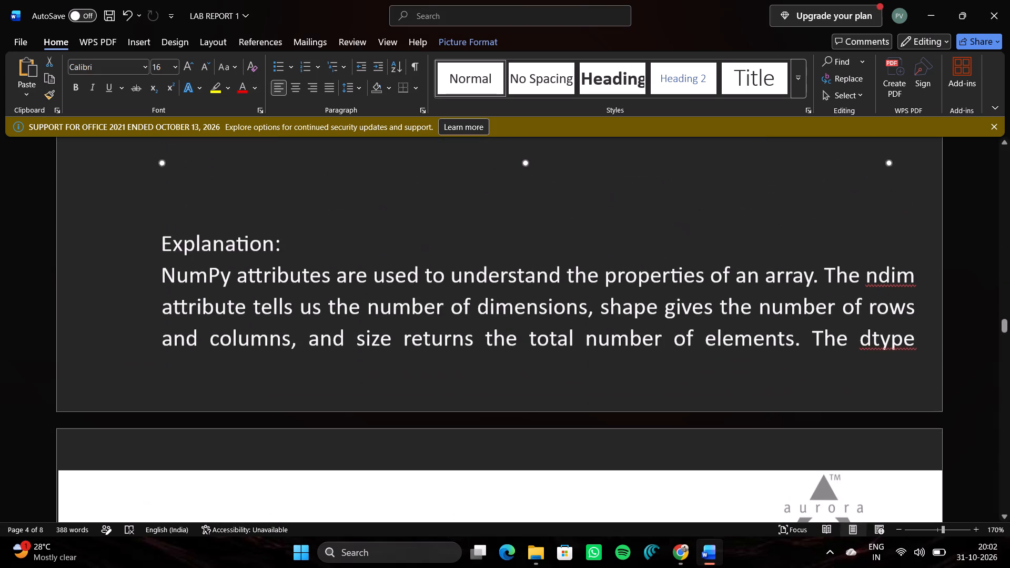
drag(164, 326, 899, 423)
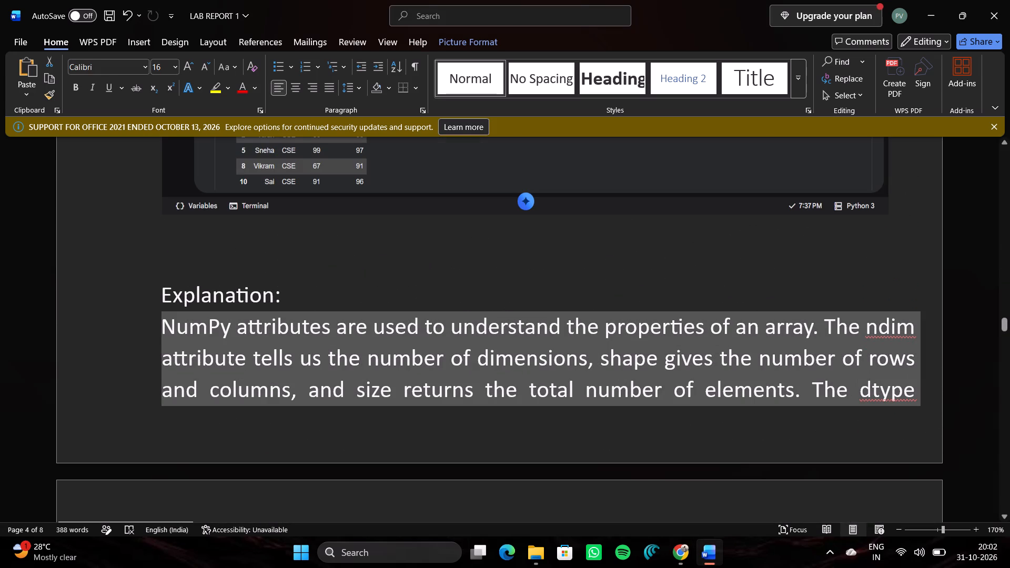
drag(899, 423, 915, 422)
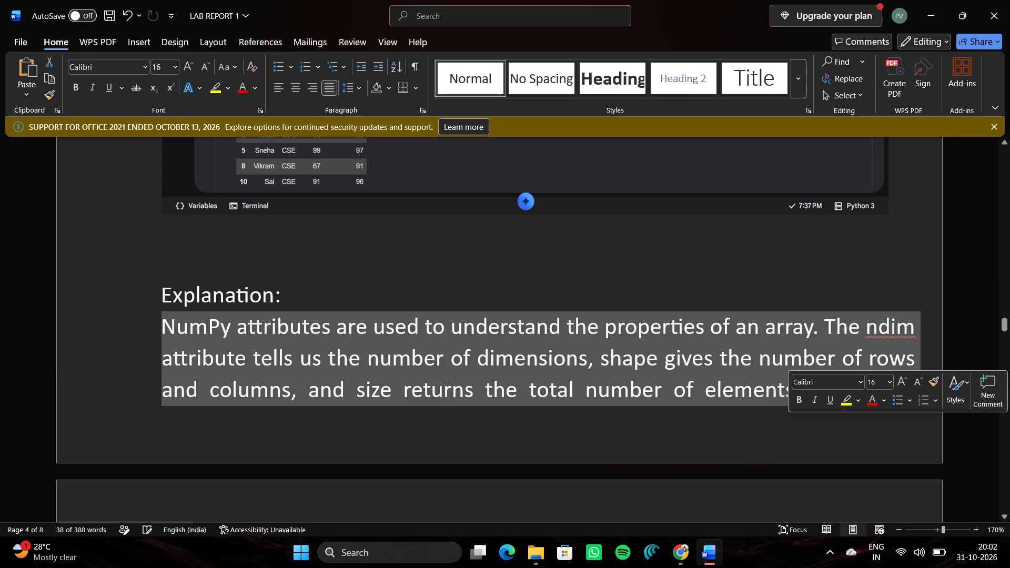
key(BackSpace)
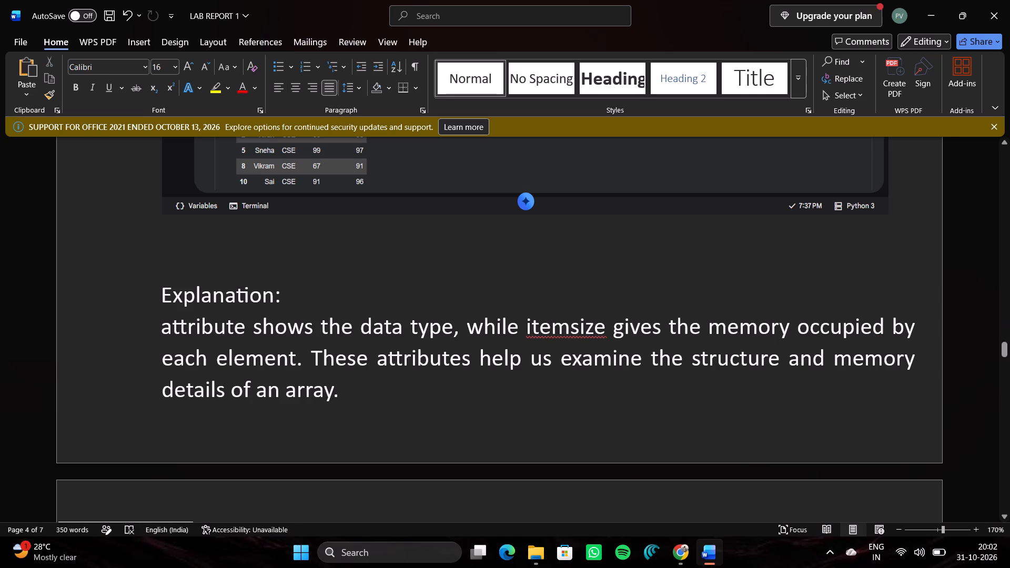
drag(160, 327, 370, 427)
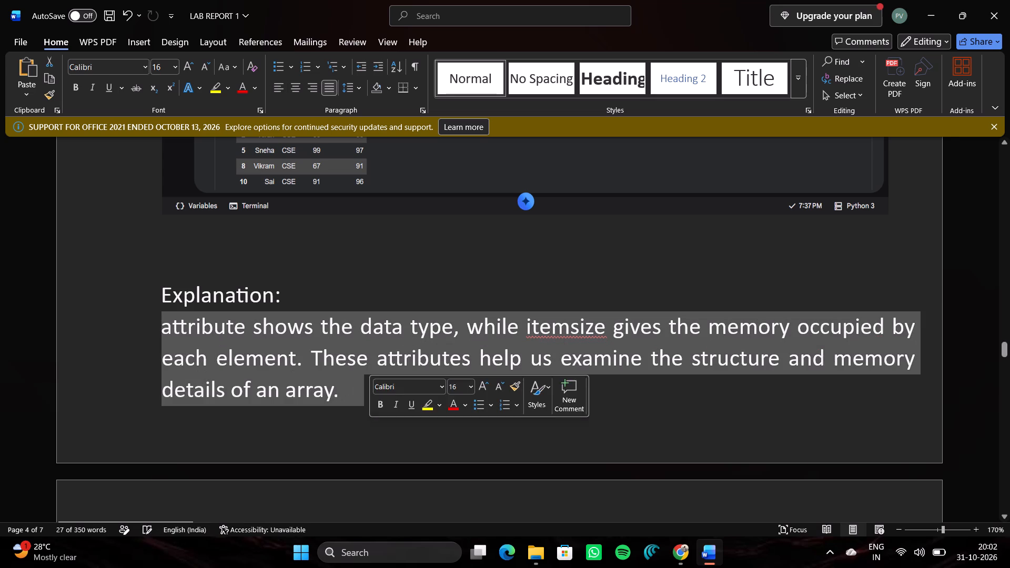
key(BackSpace)
key(ctrl+v)
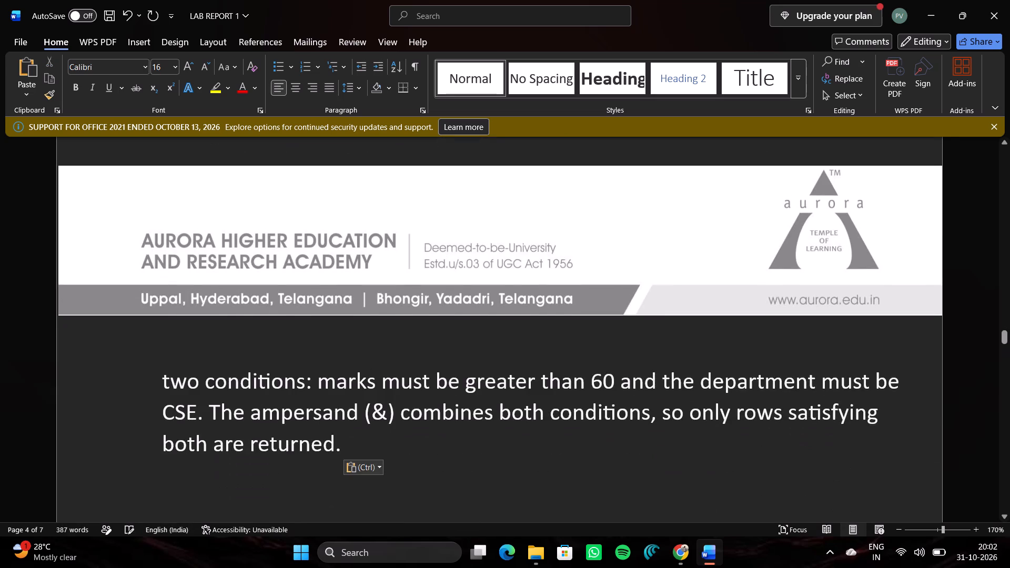
scroll(370, 427, up, 7)
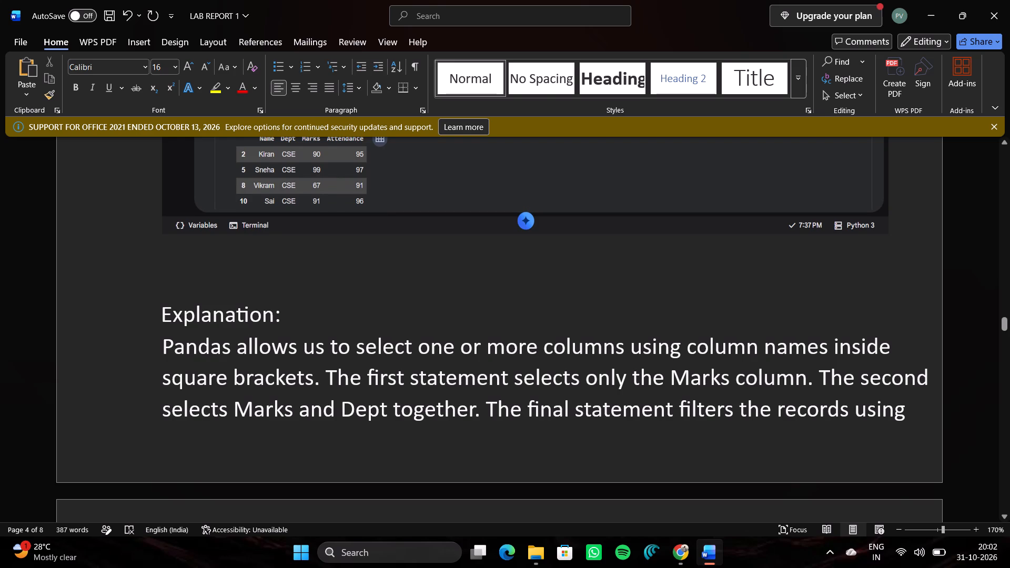
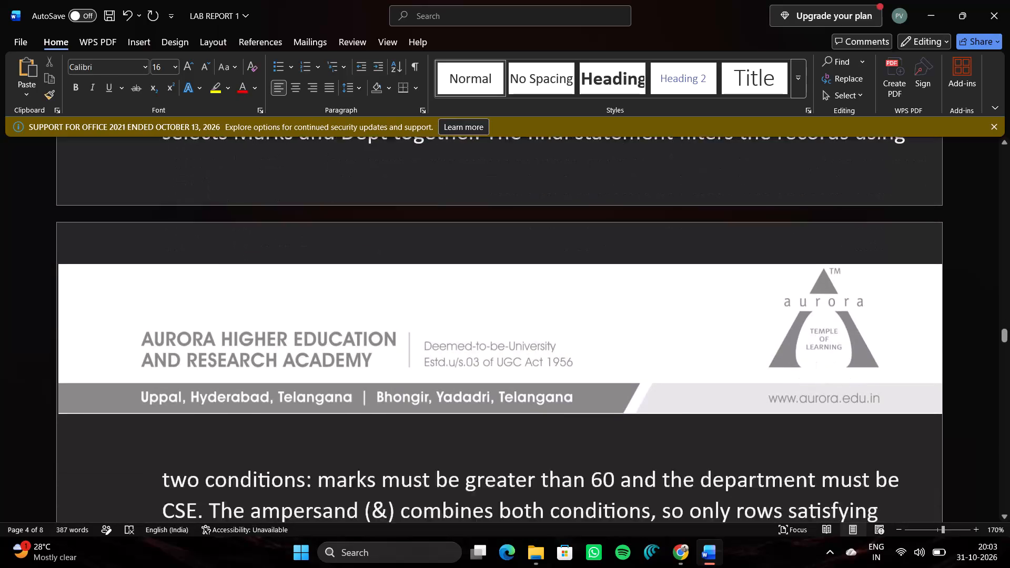
In Chrome, copy the section heading "3 – Manipulating Data" from the ChatGPT report preview.
scroll(406, 437, down, 7)
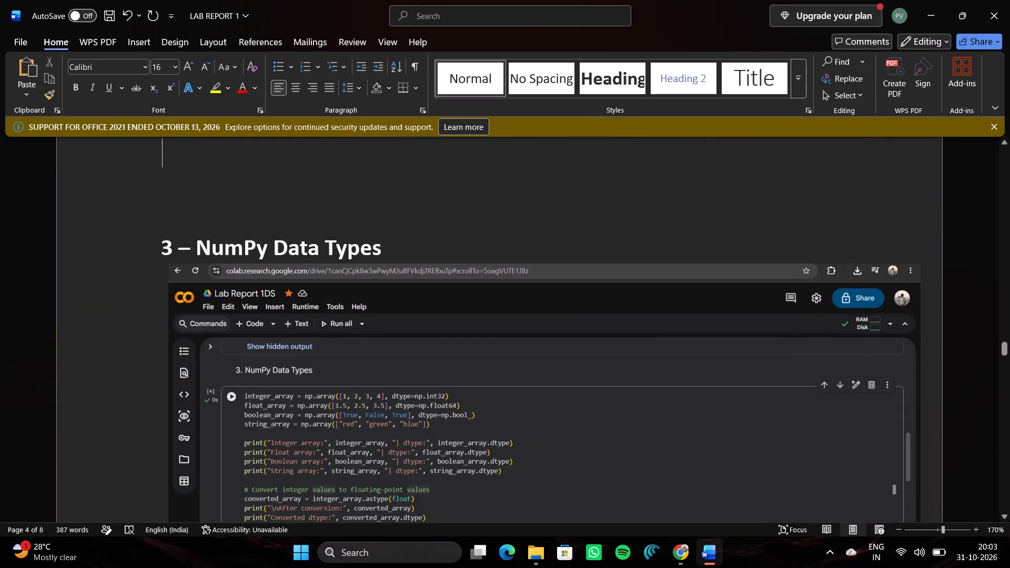
scroll(438, 429, down, 3)
click(673, 557)
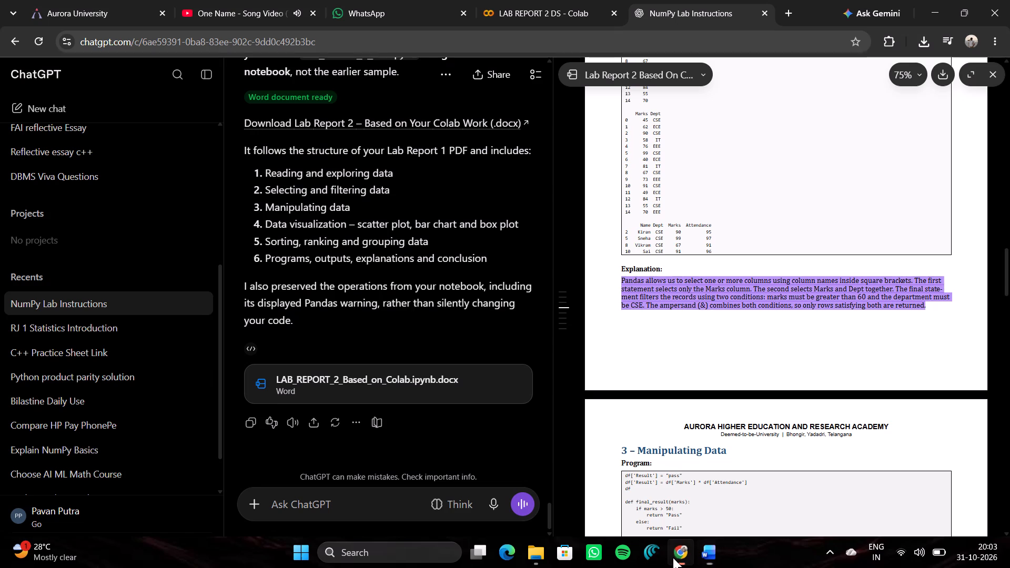
scroll(732, 230, down, 3)
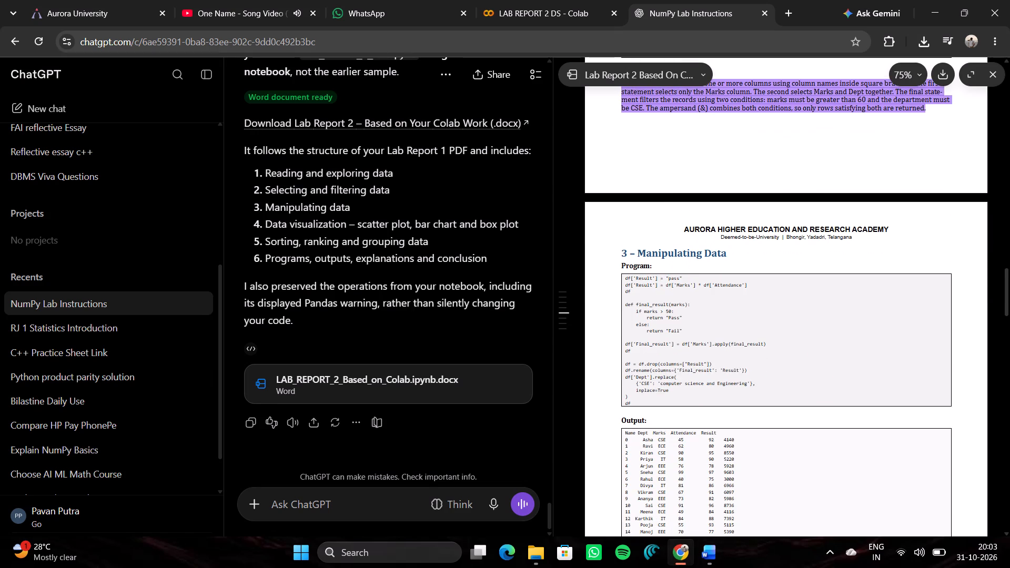
drag(621, 248, 744, 255)
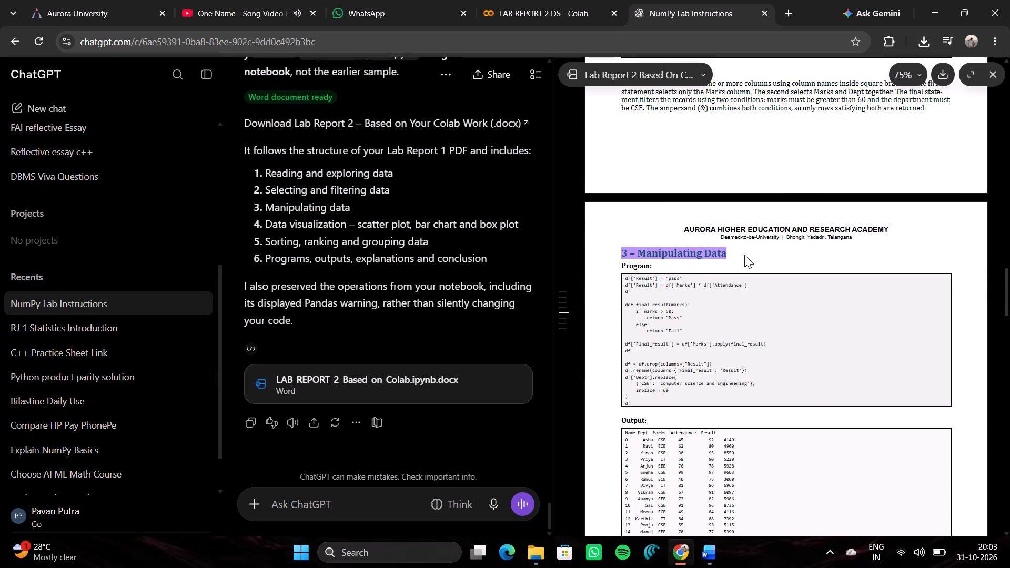
key(ctrl+c)
Back in the Word report, replace the heading "3 – NumPy Data Types" with the copied "3 – Manipulating Data" heading.
click(572, 0)
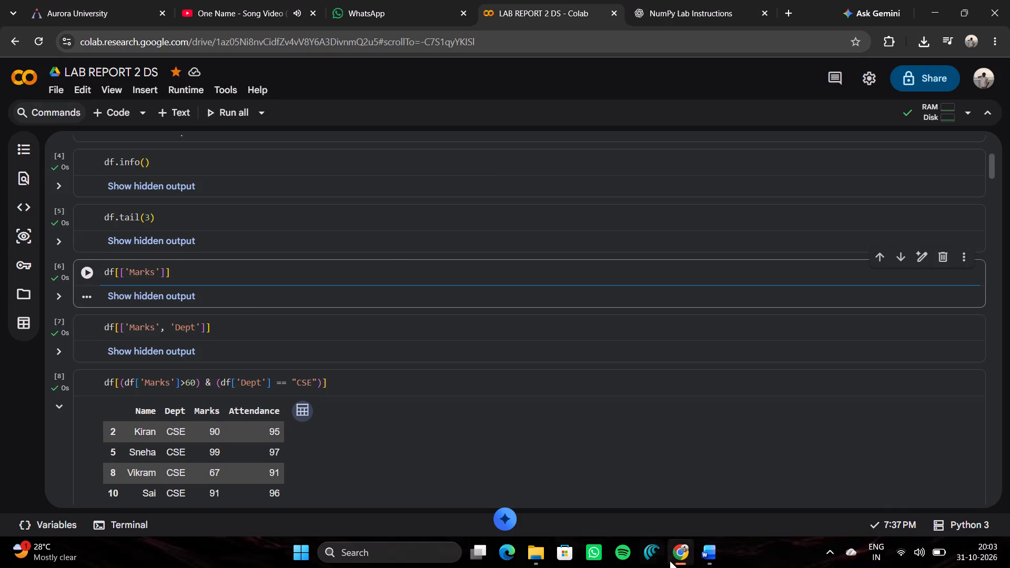
click(700, 561)
scroll(539, 328, down, 6)
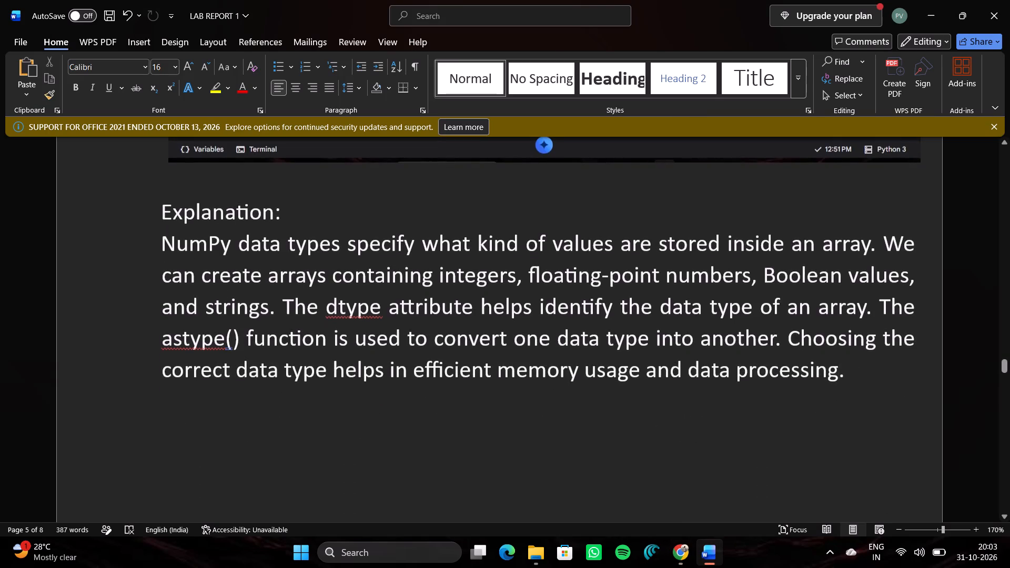
scroll(539, 328, down, 11)
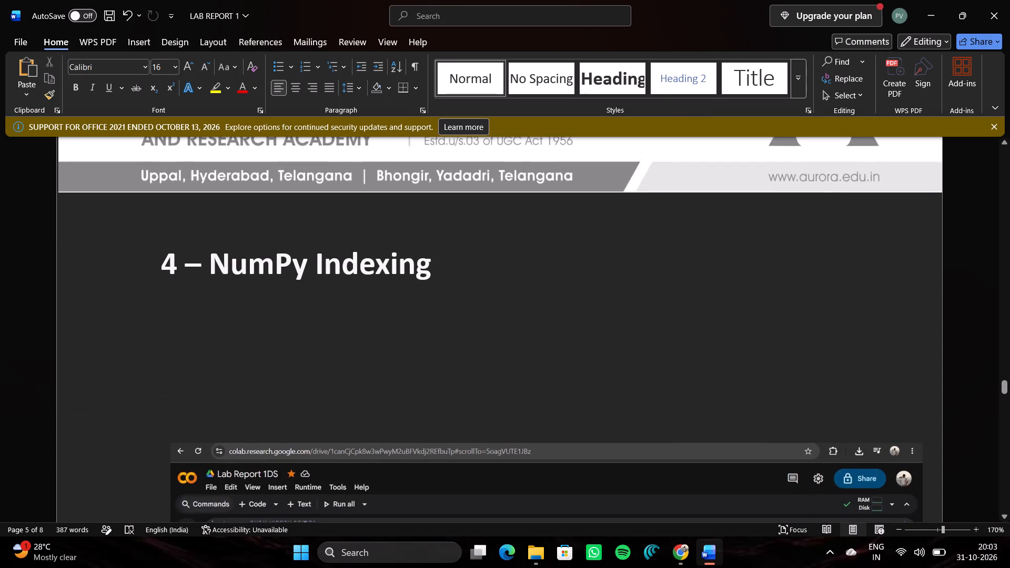
scroll(236, 291, up, 20)
scroll(236, 291, up, 2)
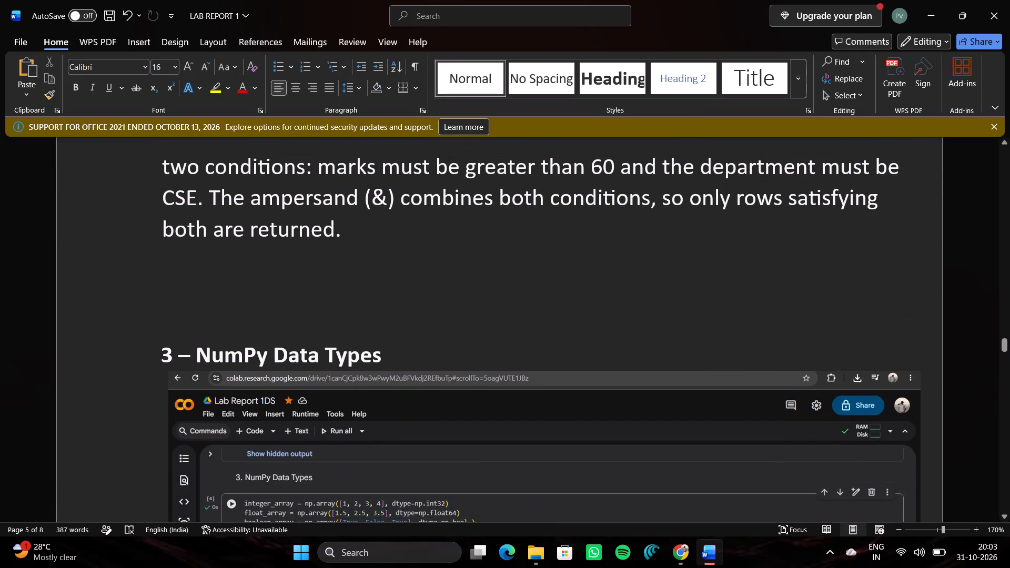
drag(163, 358, 404, 356)
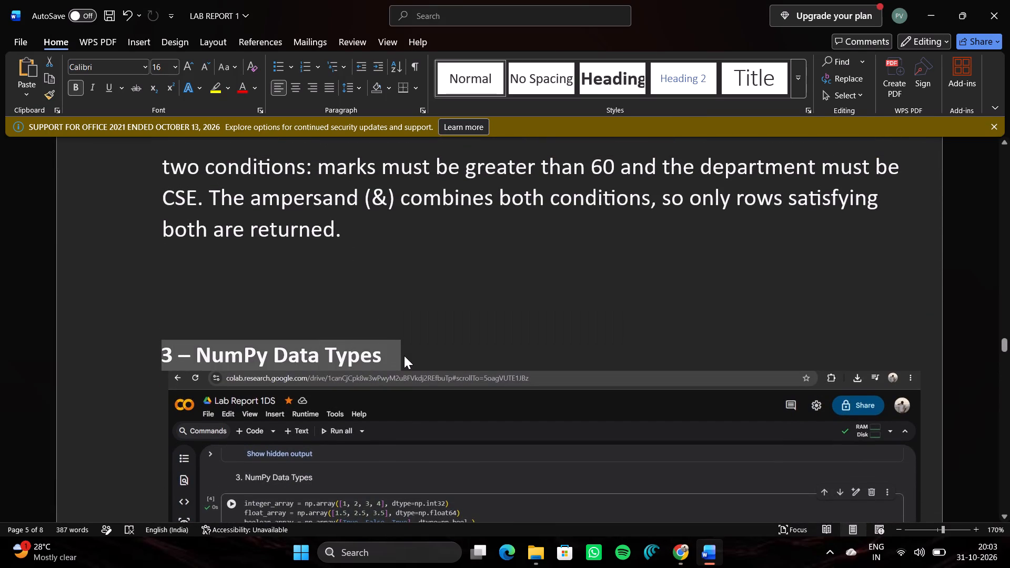
key(ctrl+v)
Align the "3 – Manipulating Data" heading with the left margin, removing one blank line above it and its leading space.
scroll(404, 356, up, 6)
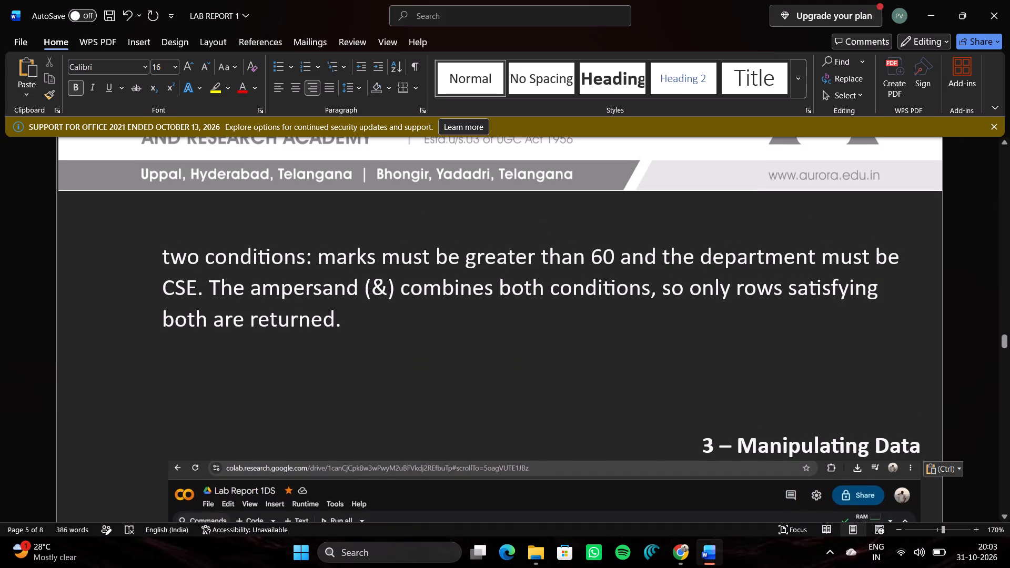
click(701, 450)
key(BackSpace)
key(BackSpace)
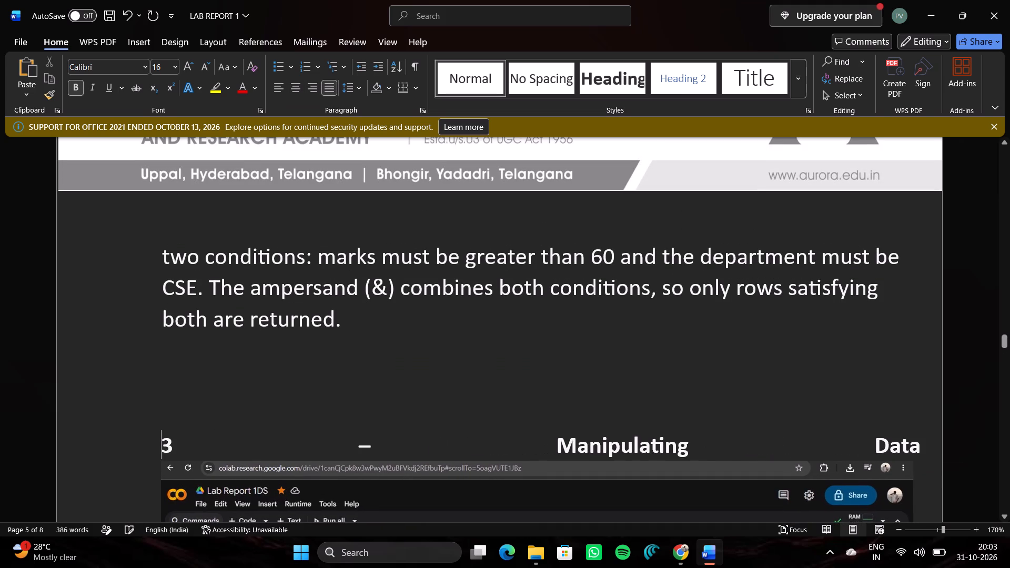
key(BackSpace)
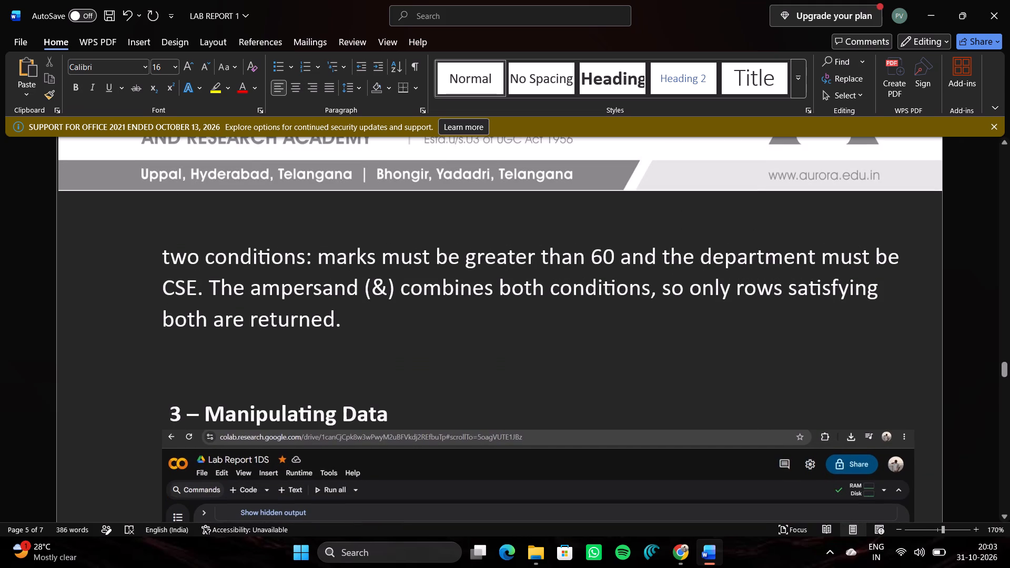
key(BackSpace)
Insert an empty line between the "3 – Manipulating Data" heading and the old NumPy data types screenshot.
scroll(702, 455, down, 4)
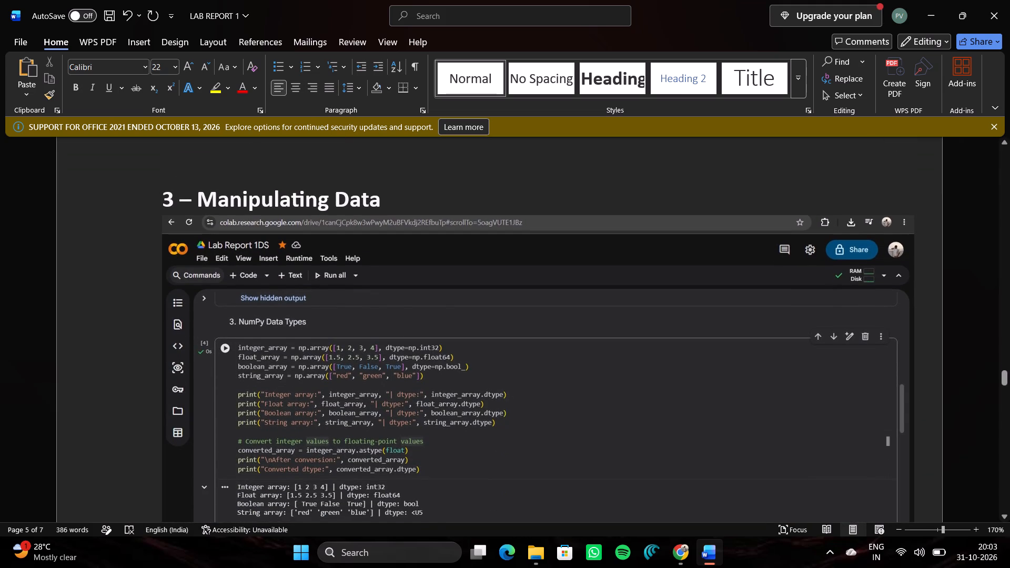
click(438, 203)
key(Return)
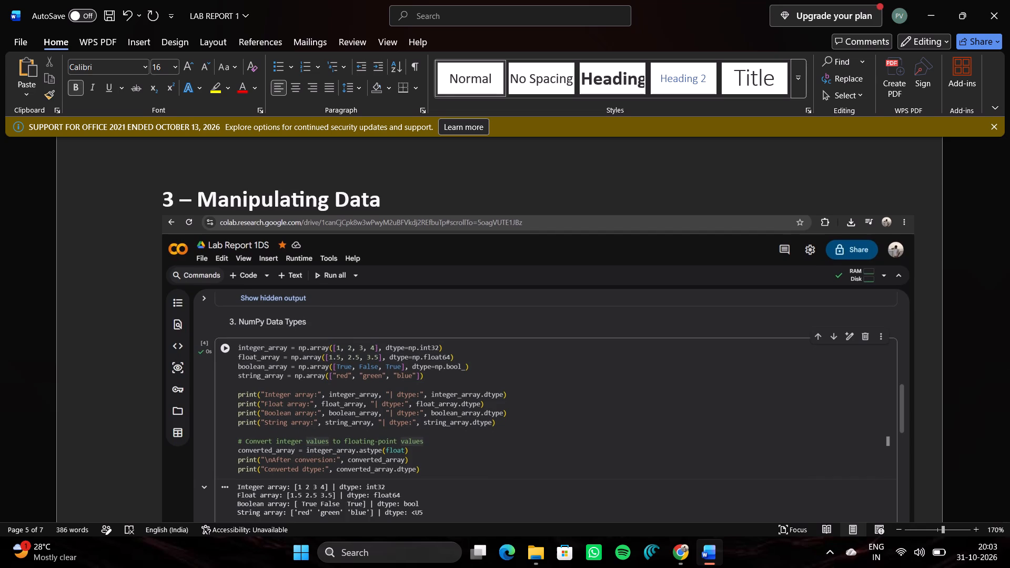
click(389, 211)
key(Return)
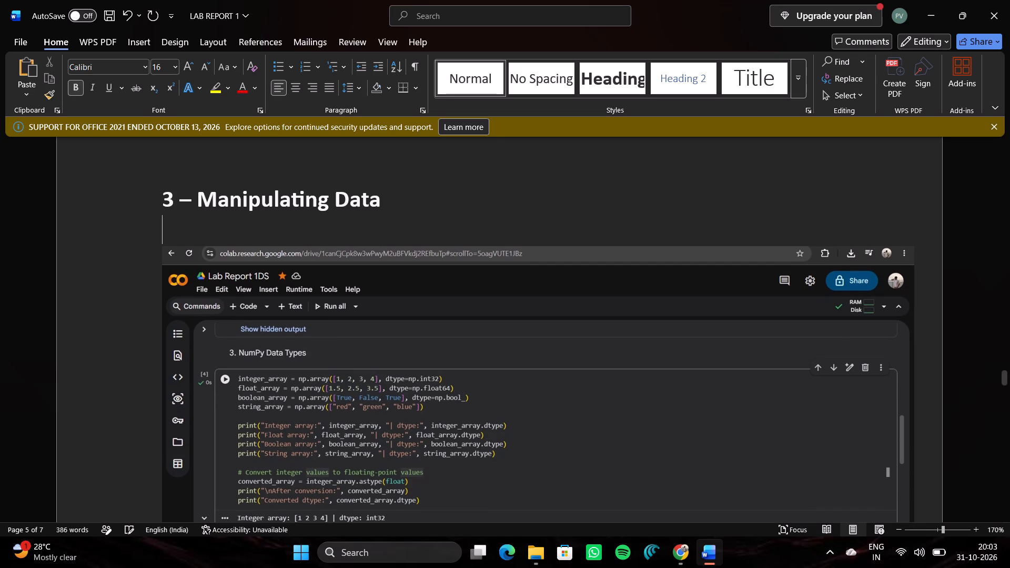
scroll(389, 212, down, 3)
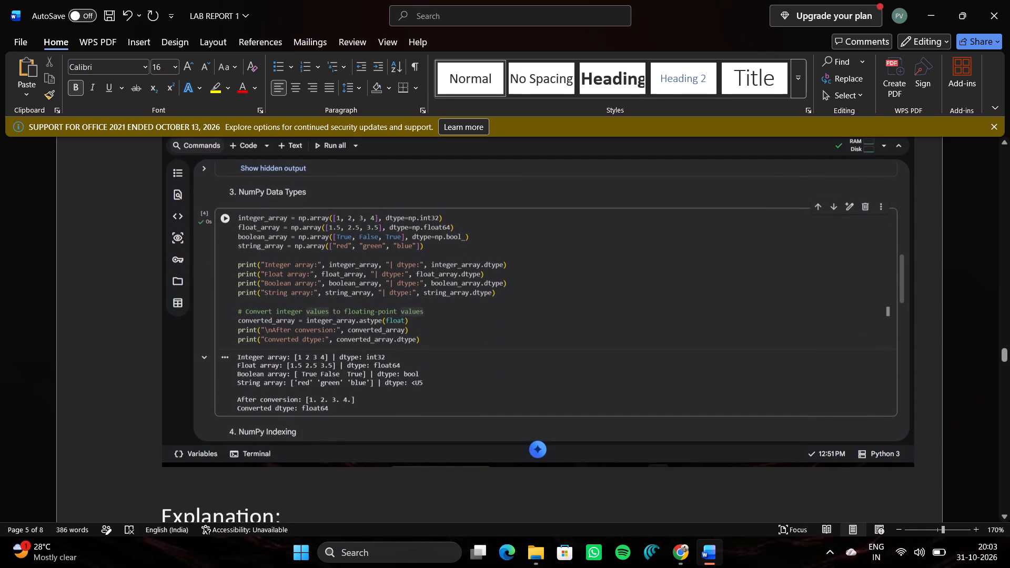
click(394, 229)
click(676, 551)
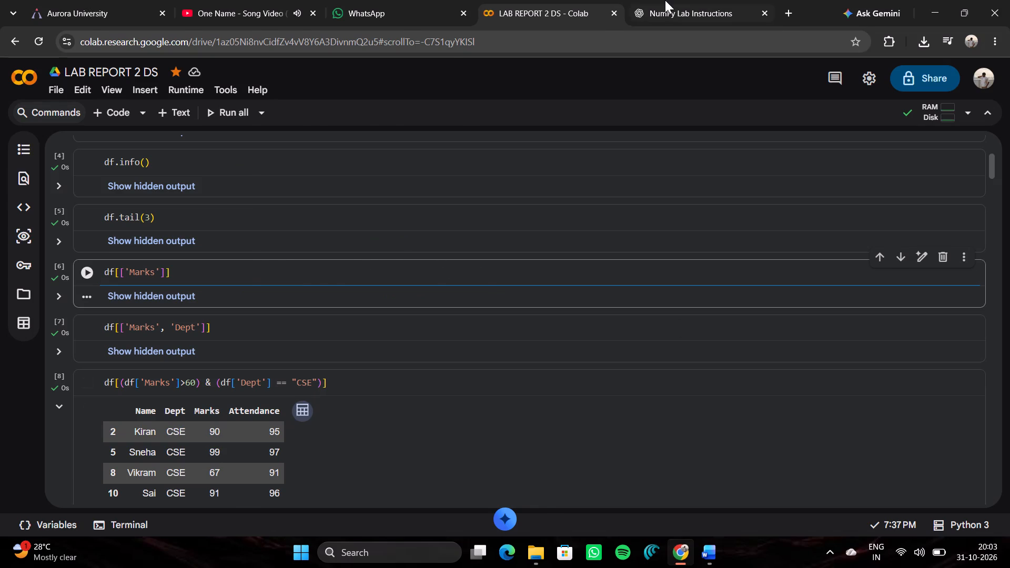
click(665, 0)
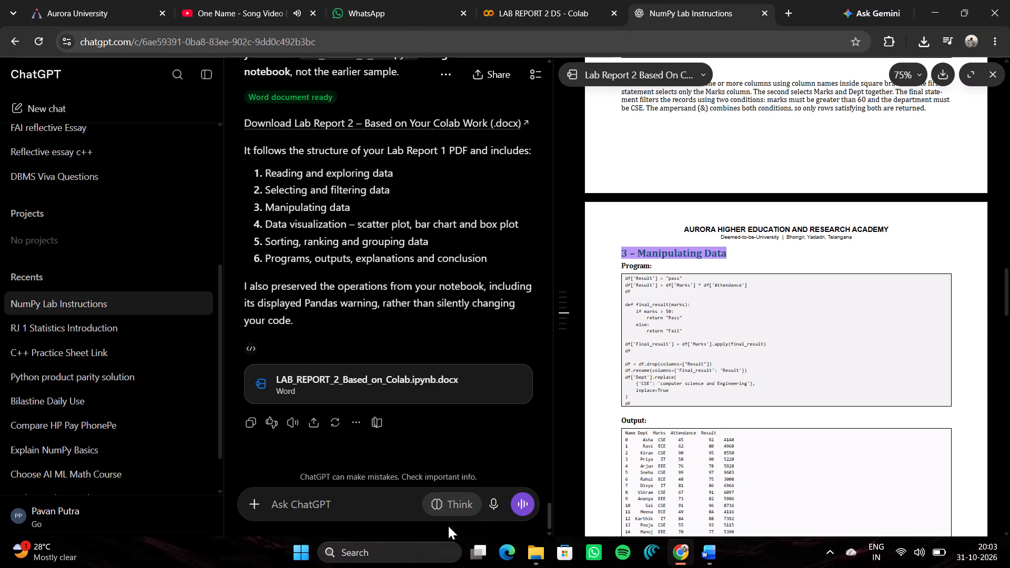
Minimise the open Chrome, Word and File Explorer windows and launch Kuro from the desktop.
click(940, 5)
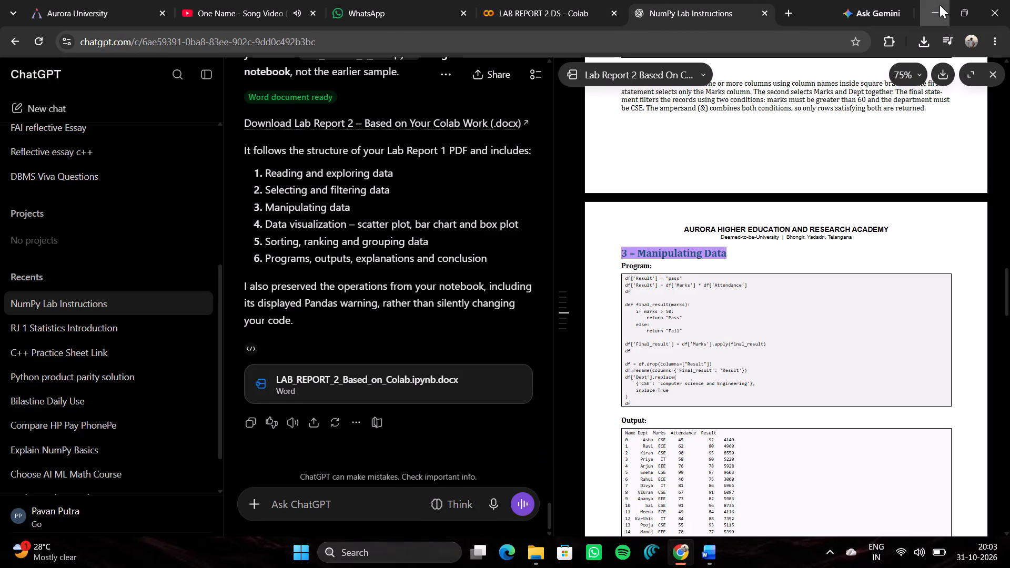
click(939, 4)
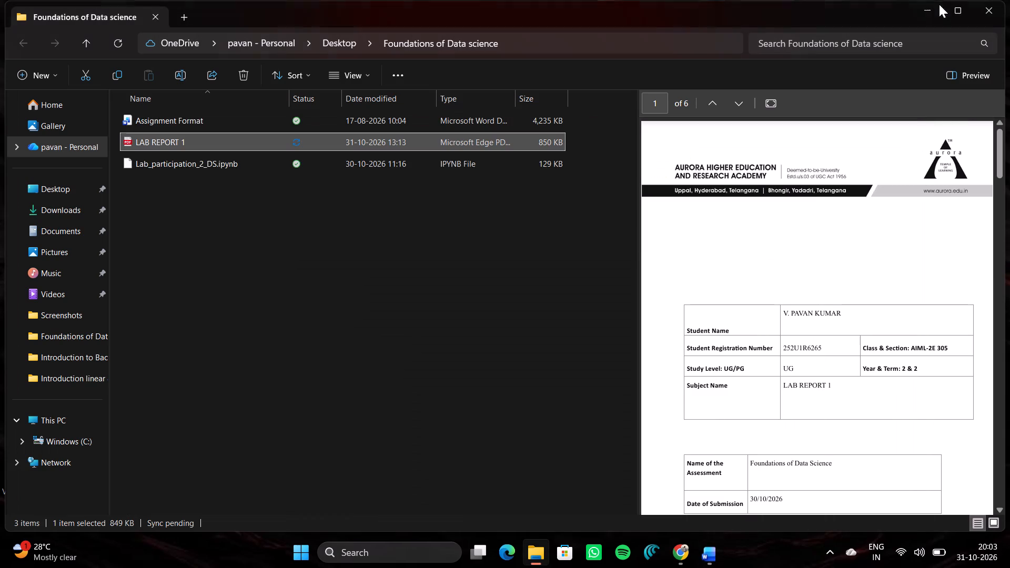
click(934, 7)
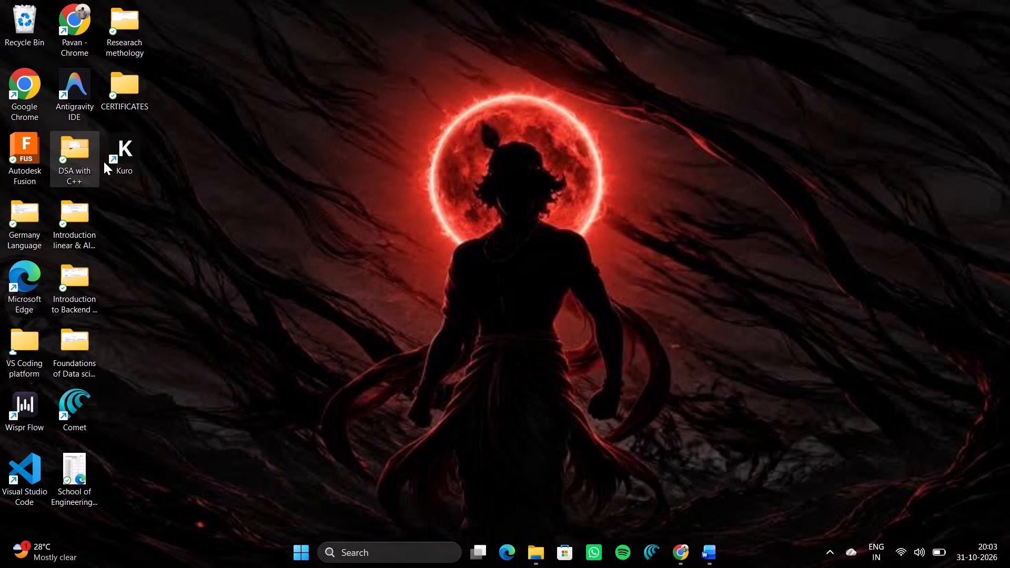
double_click(104, 161)
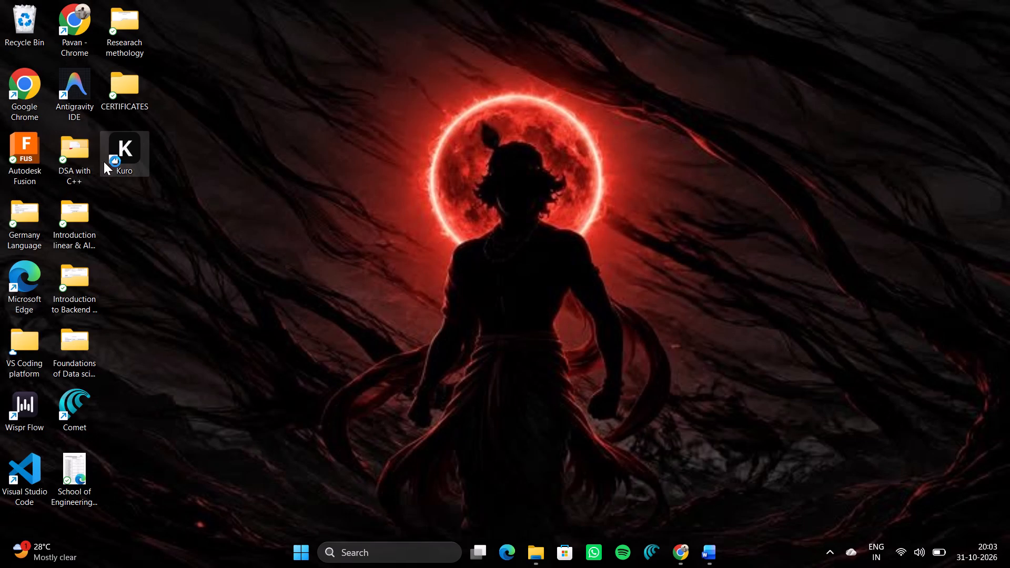
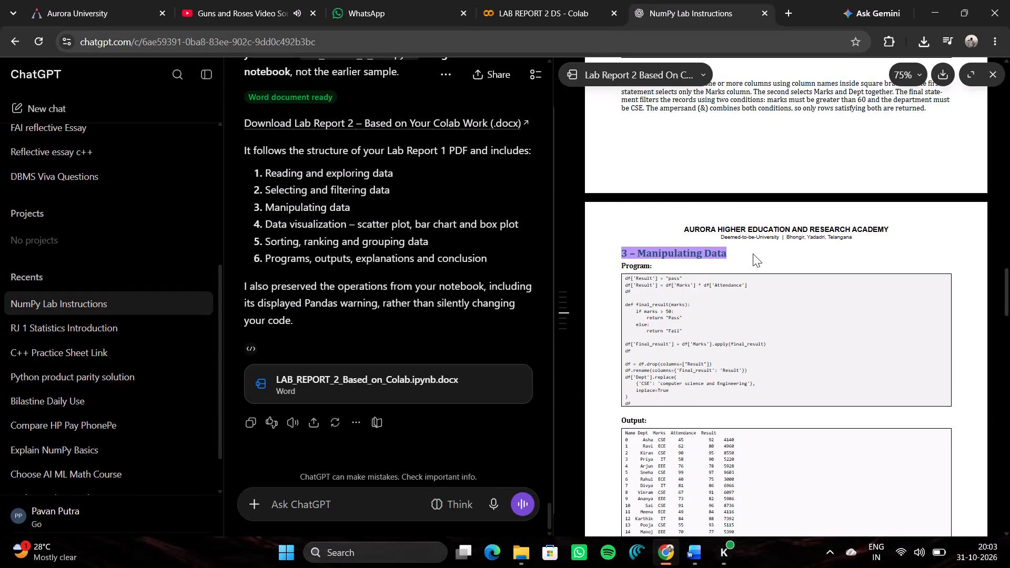
In the Colab notebook, collapse the CSE filter cell's output and capture a screenshot of the df['Result'] cell with its table.
scroll(753, 253, down, 1)
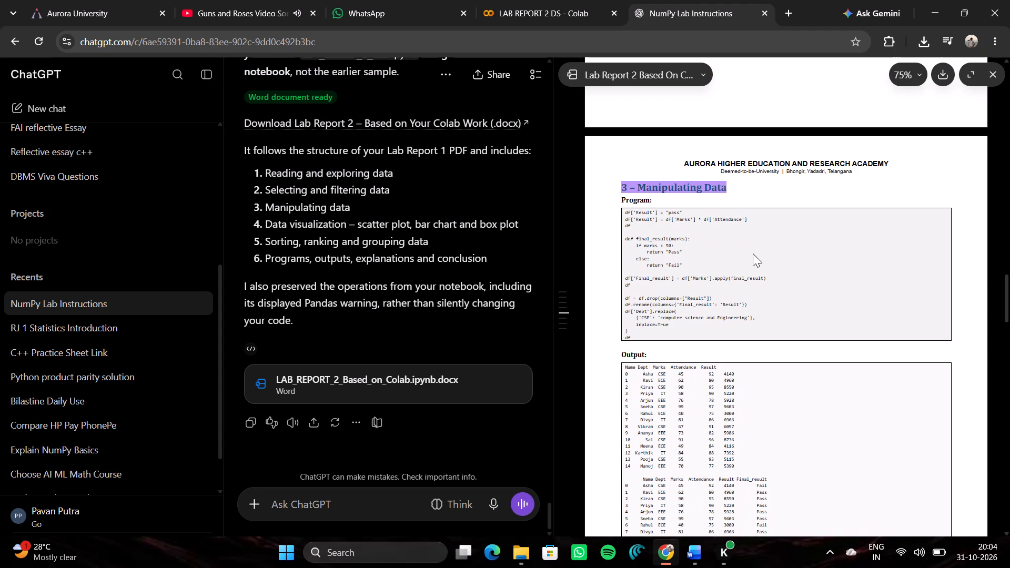
click(547, 7)
scroll(451, 305, down, 2)
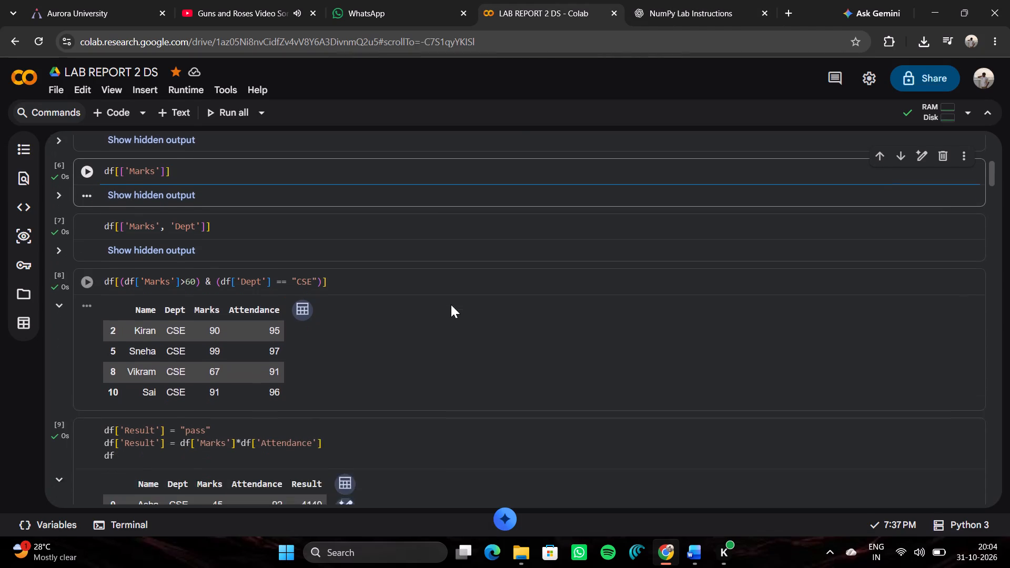
click(66, 277)
scroll(391, 275, down, 1)
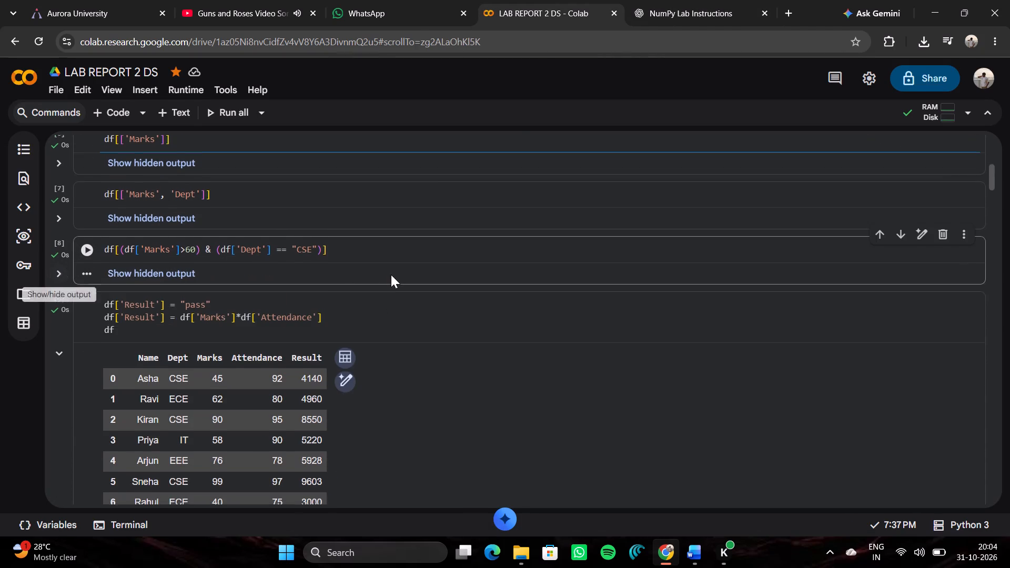
scroll(391, 275, down, 2)
scroll(391, 274, up, 1)
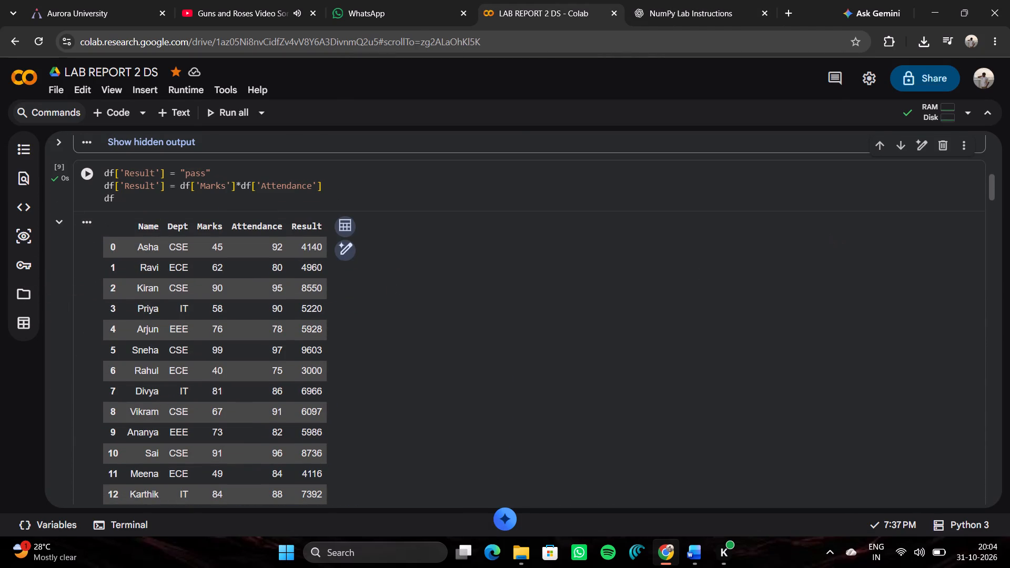
click(988, 187)
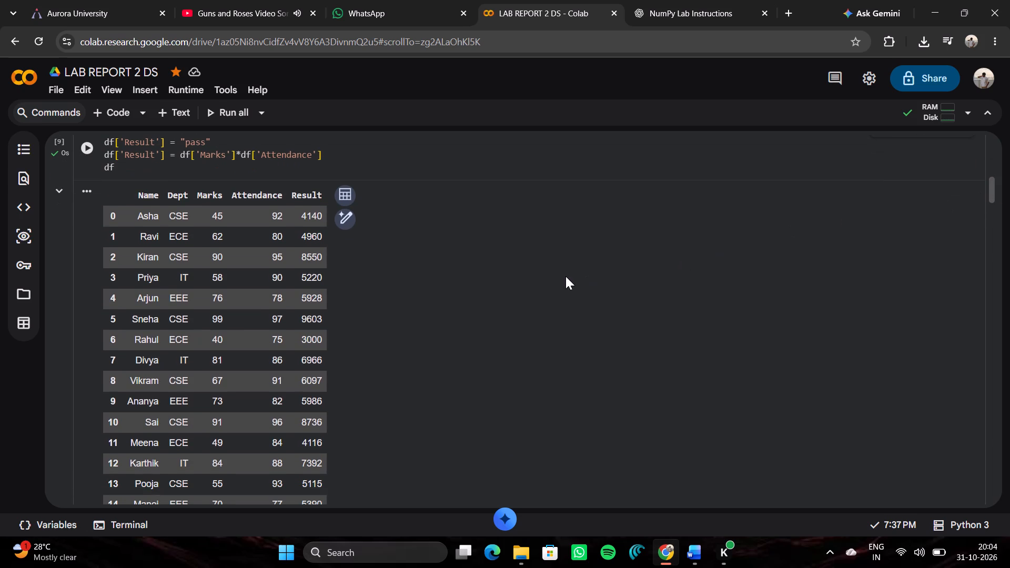
click(534, 269)
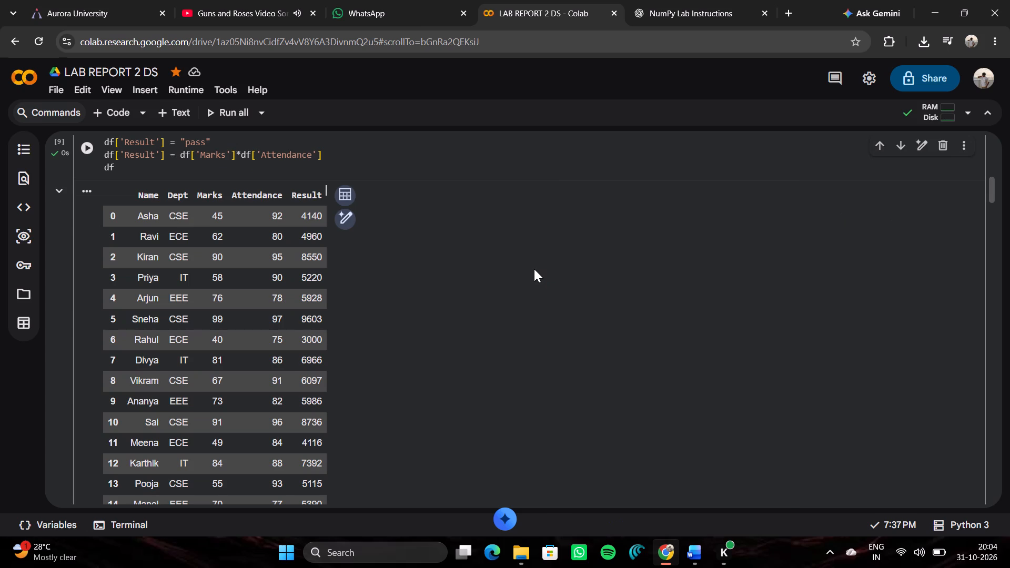
key(Print)
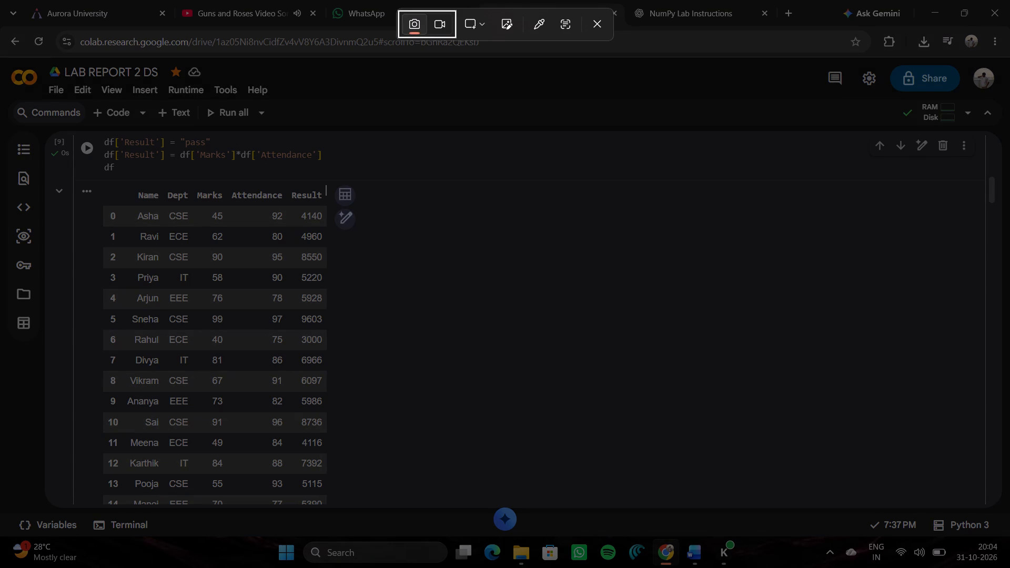
drag(0, 56, 975, 529)
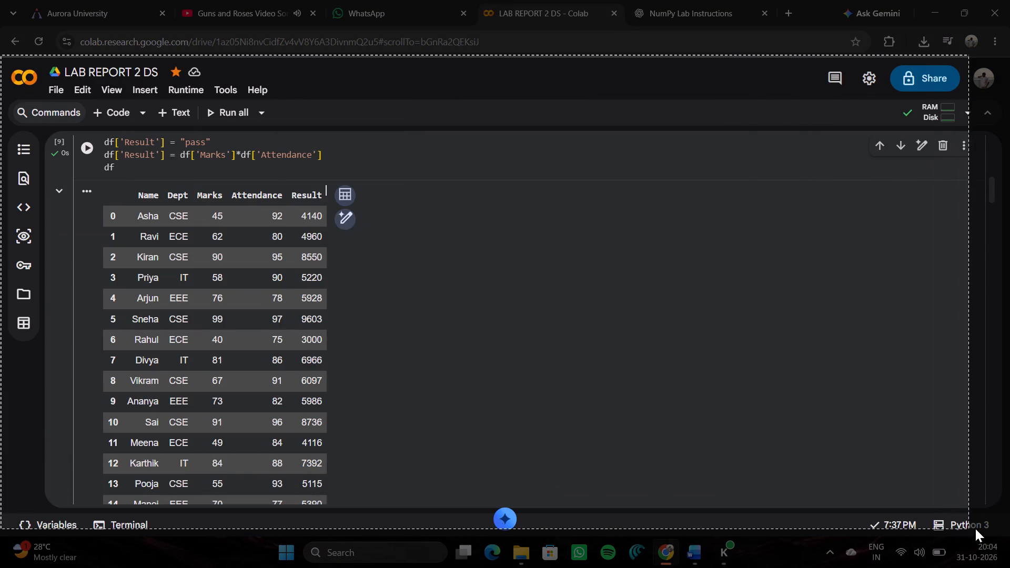
drag(975, 529, 1005, 538)
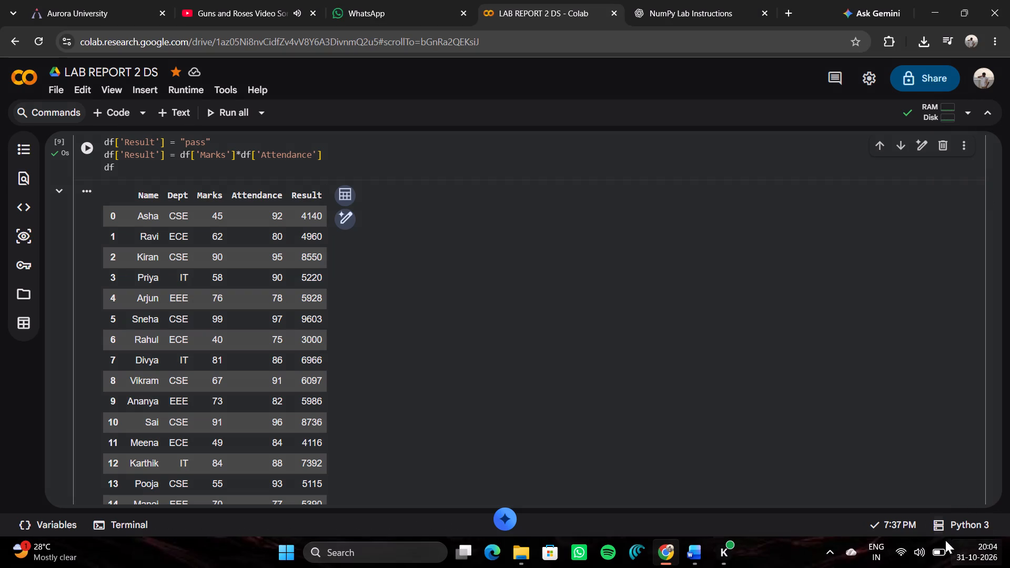
In the Word report, replace the old NumPy data types screenshot with the captured df['Result'] screenshot.
click(695, 565)
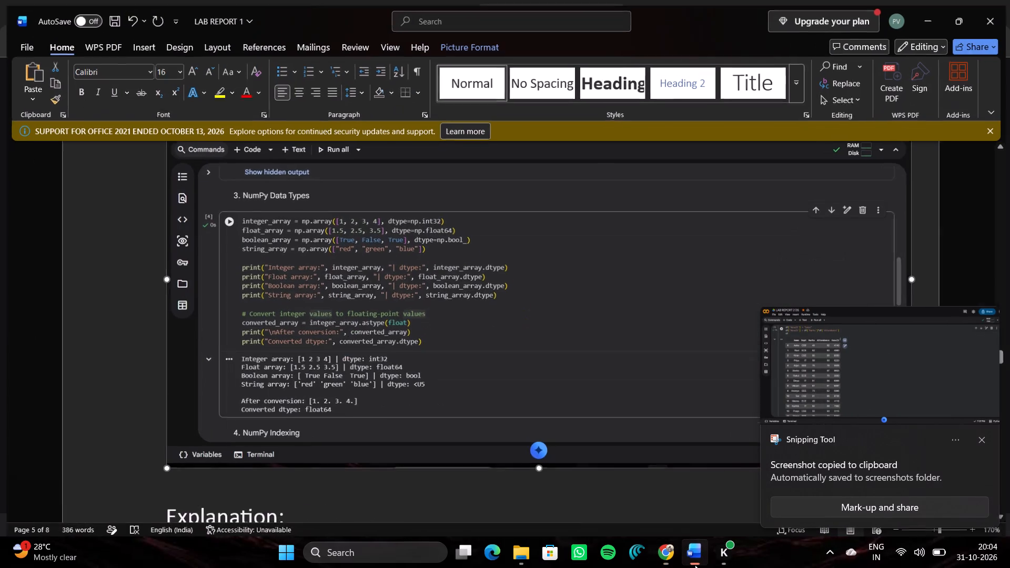
scroll(433, 305, up, 4)
scroll(433, 305, down, 3)
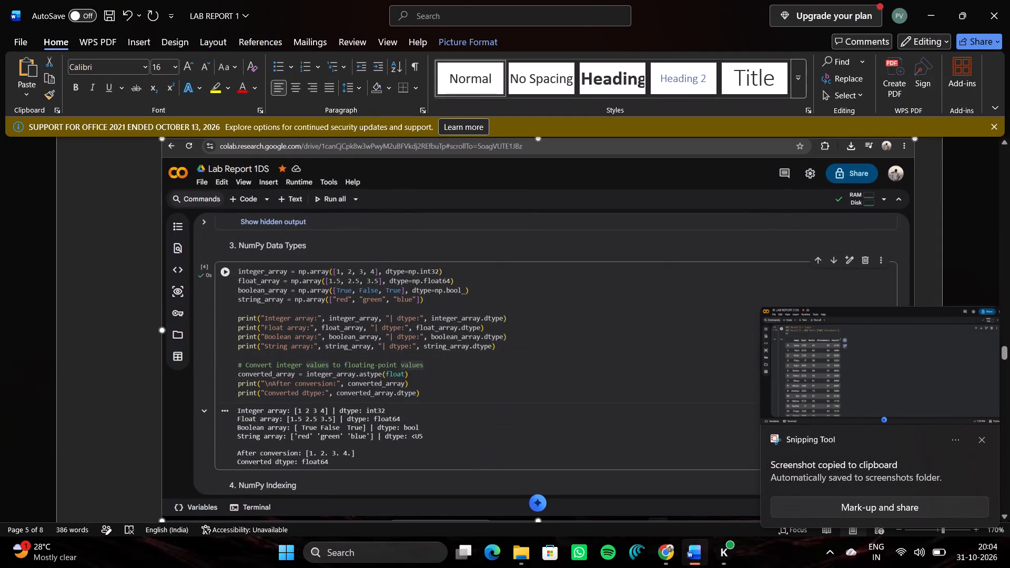
key(BackSpace)
key(ctrl+v)
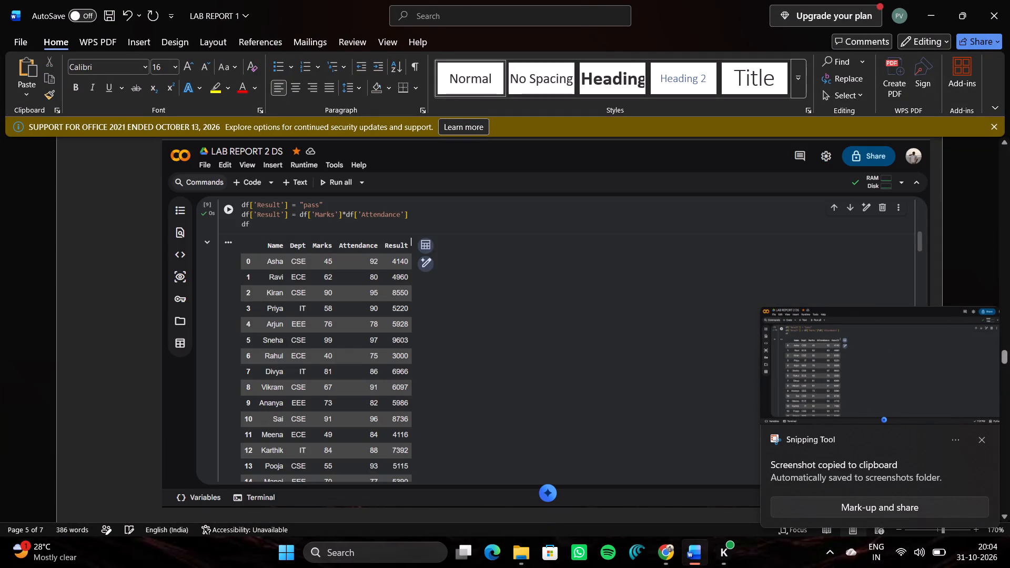
Narrow the pasted df['Result'] screenshot so that its width fits within the page's text margins.
scroll(503, 334, up, 3)
click(601, 391)
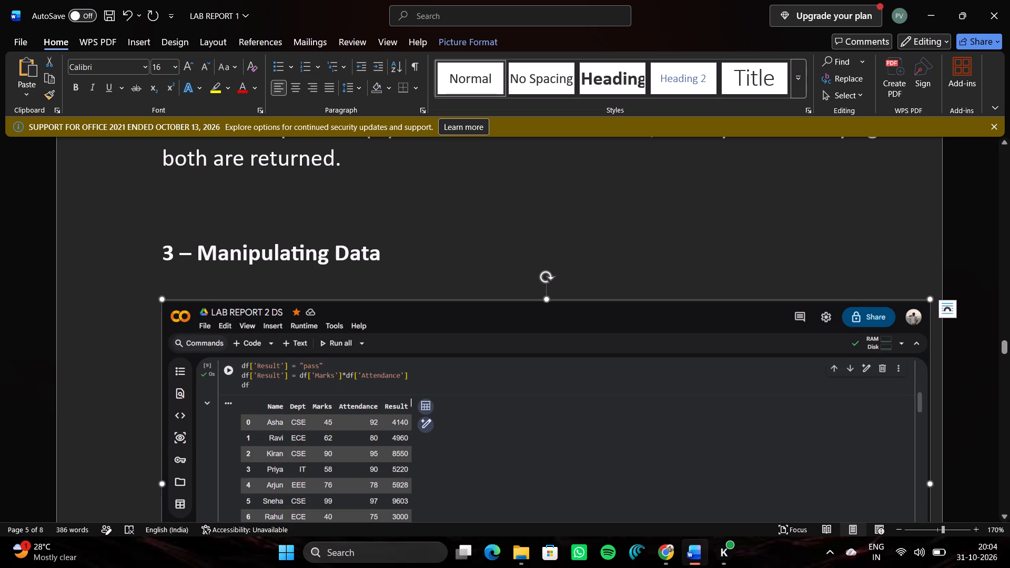
drag(932, 485, 886, 487)
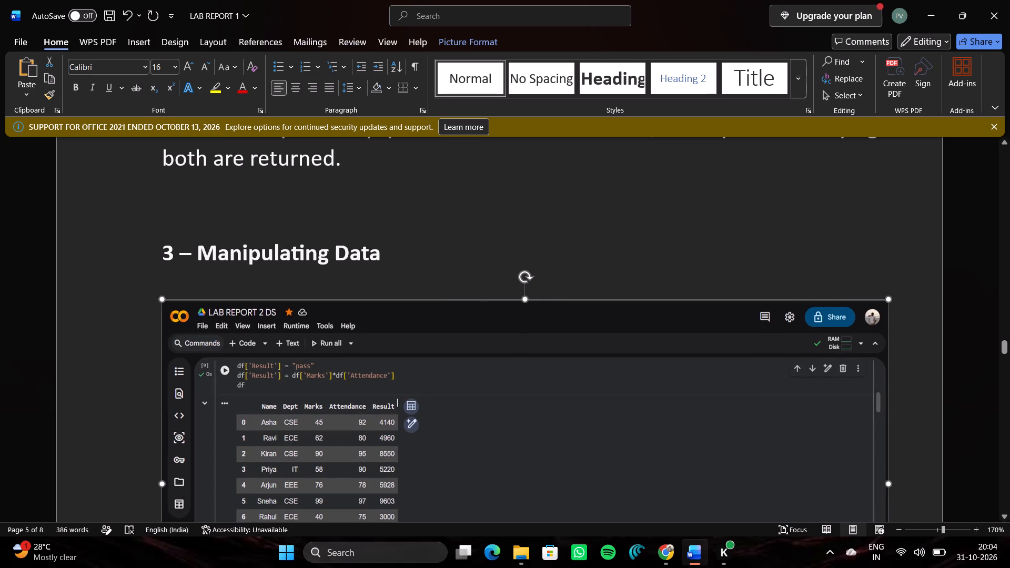
drag(886, 487, 892, 487)
Insert two empty lines between the df['Result'] screenshot and the "Explanation:" text.
scroll(677, 327, down, 5)
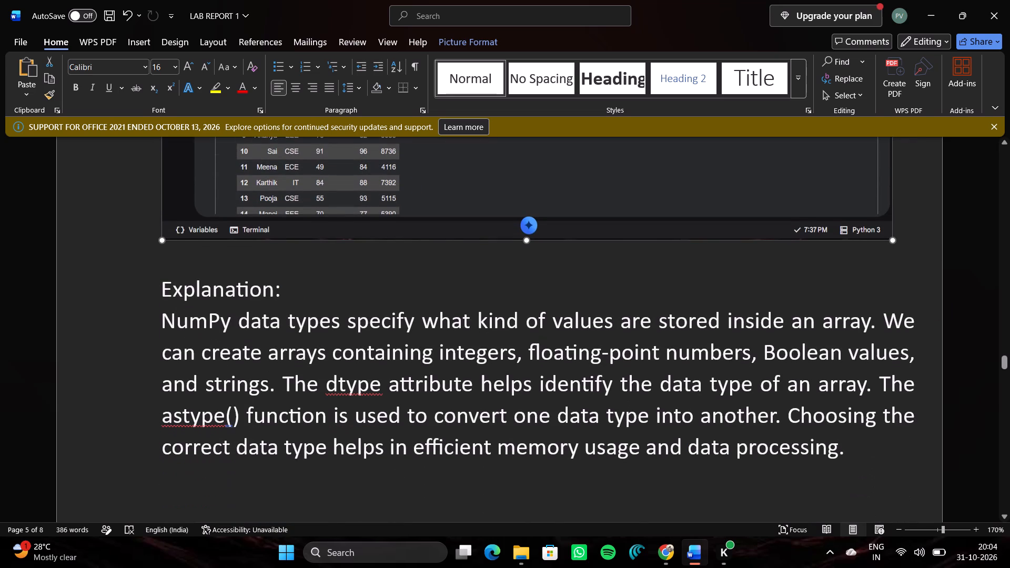
click(913, 241)
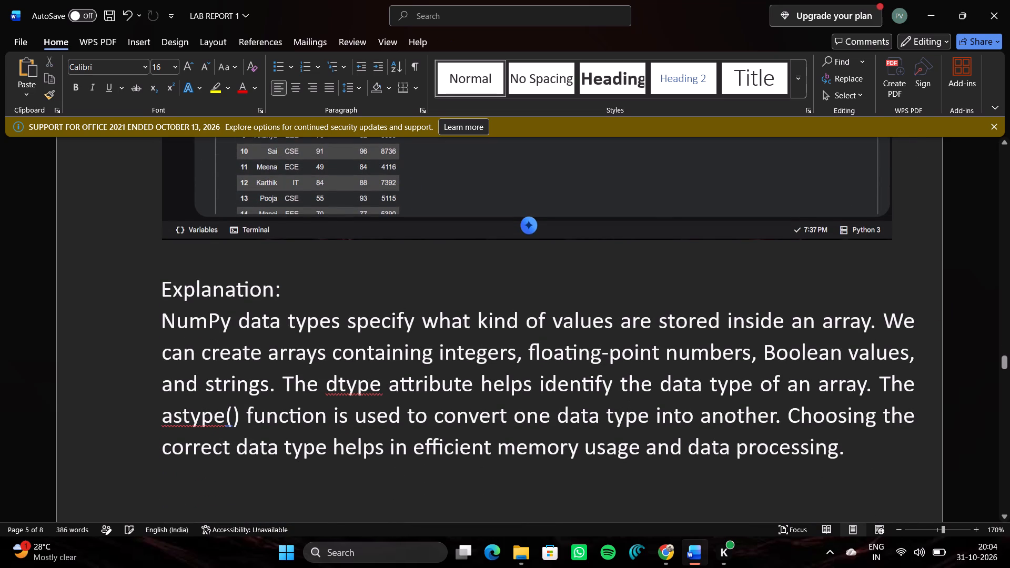
key(Return)
key(BackSpace)
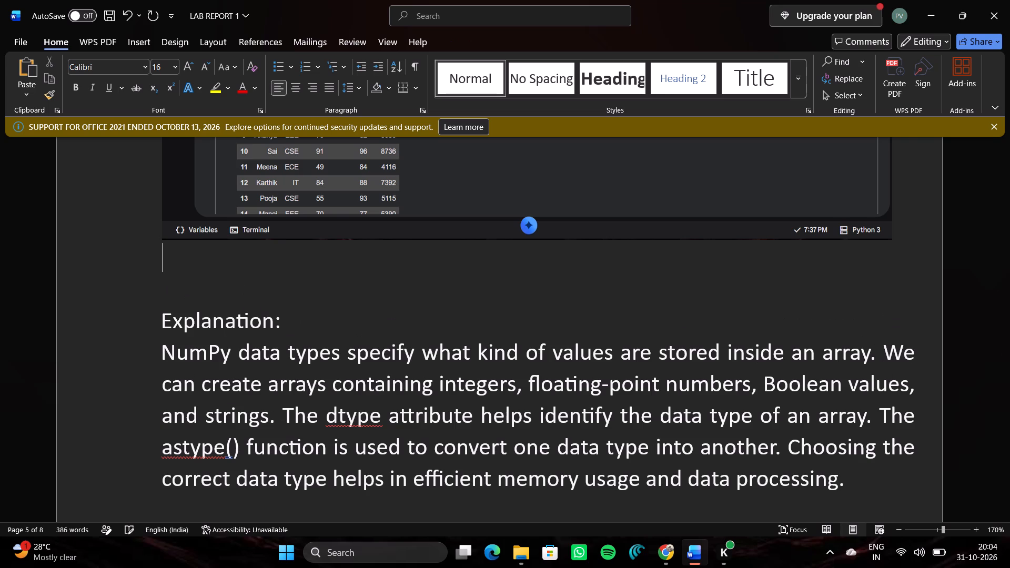
key(Return)
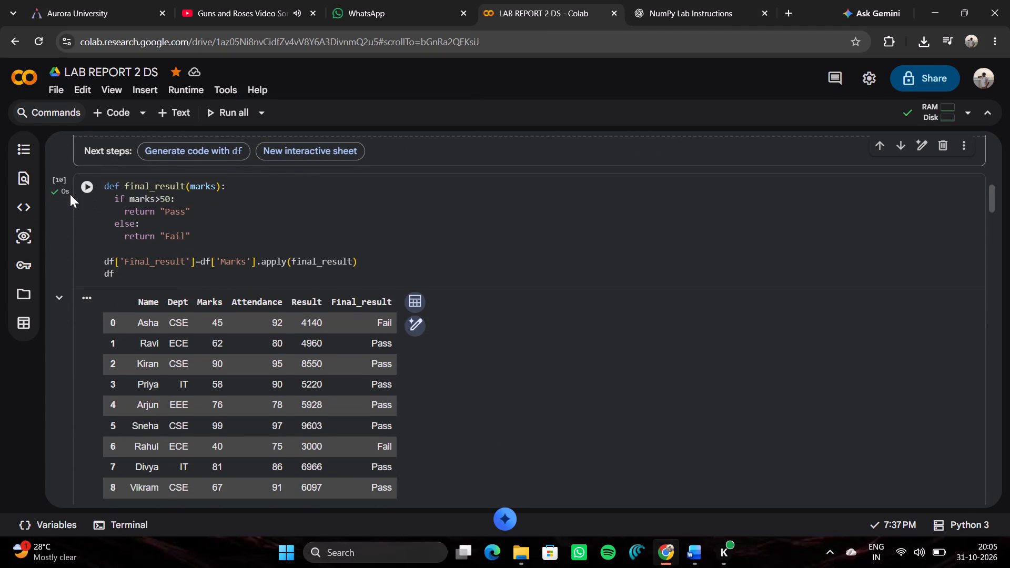
scroll(299, 221, down, 1)
scroll(329, 241, up, 1)
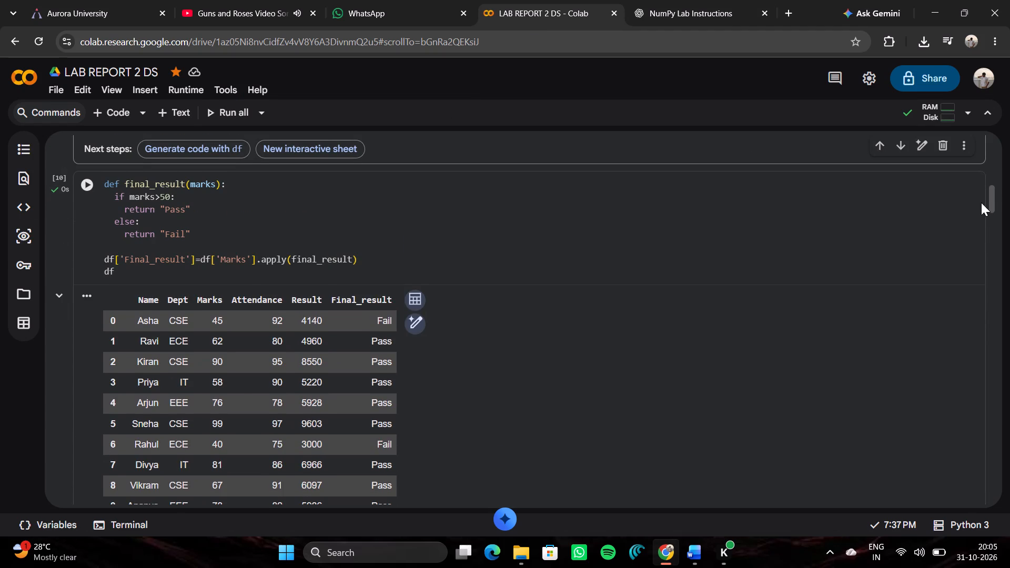
click(991, 197)
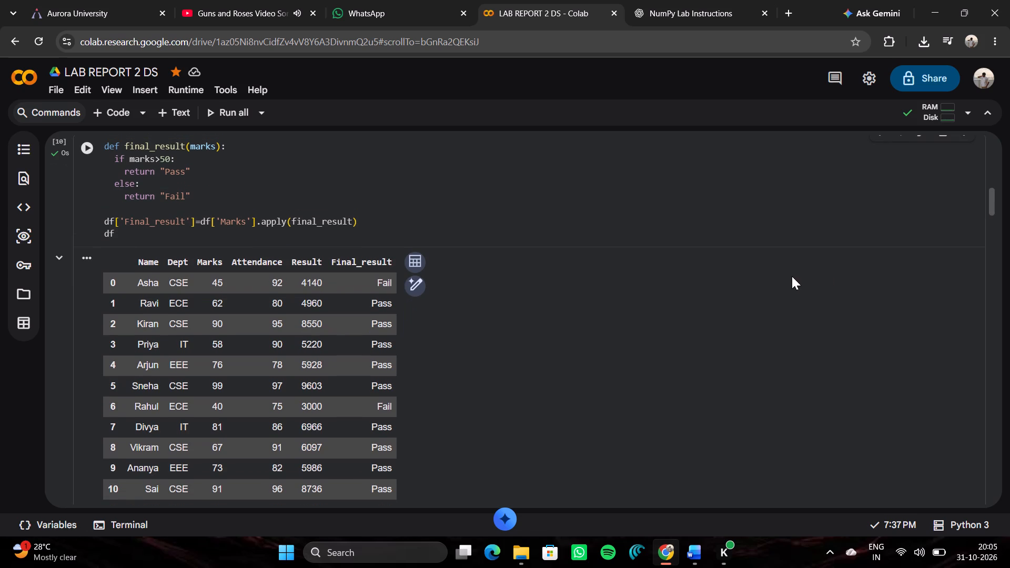
key(Print)
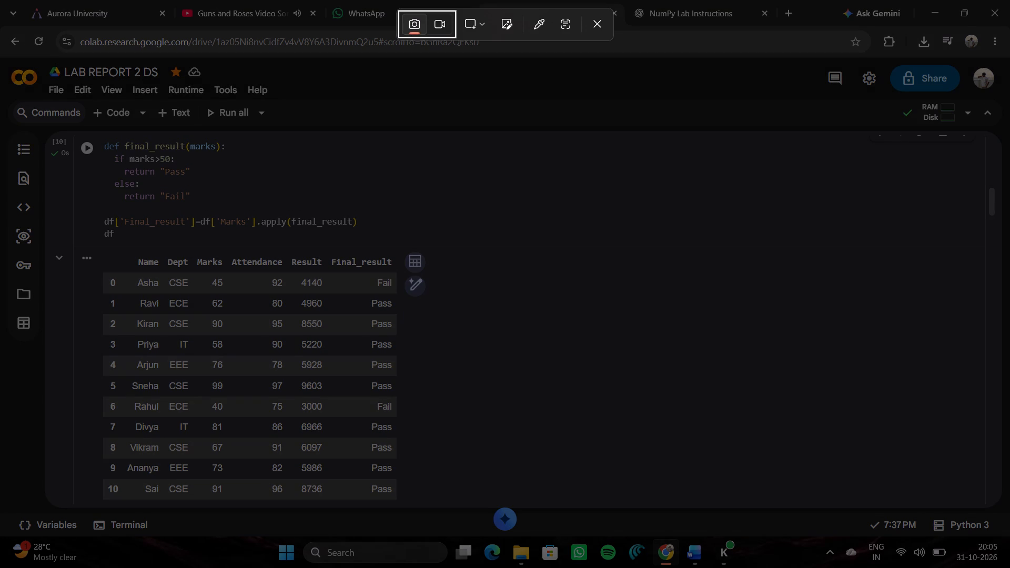
drag(0, 57, 123, 311)
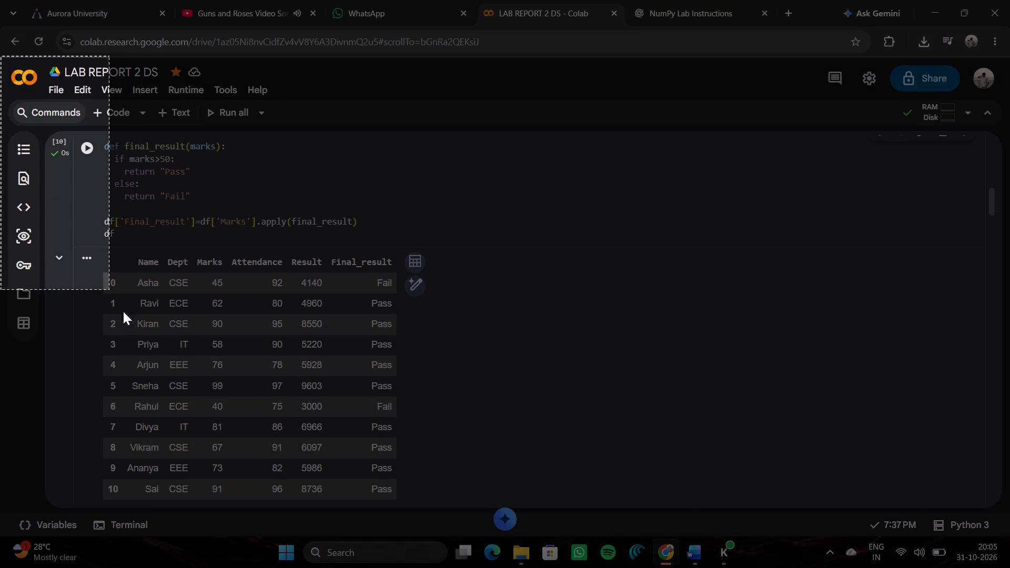
drag(123, 311, 1009, 537)
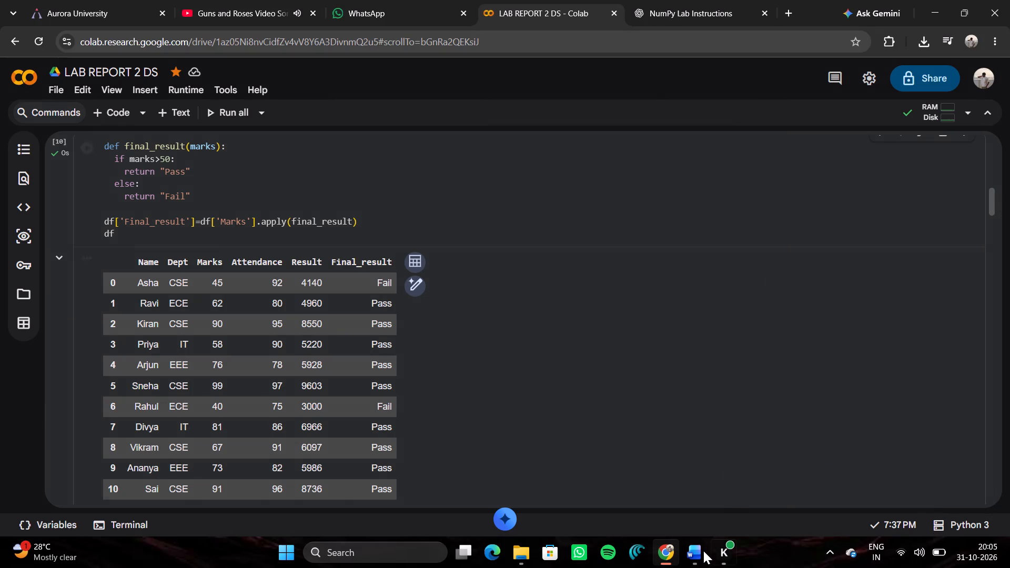
Paste the final_result screenshot into the Word report on the empty line below the df['Result'] screenshot.
click(697, 554)
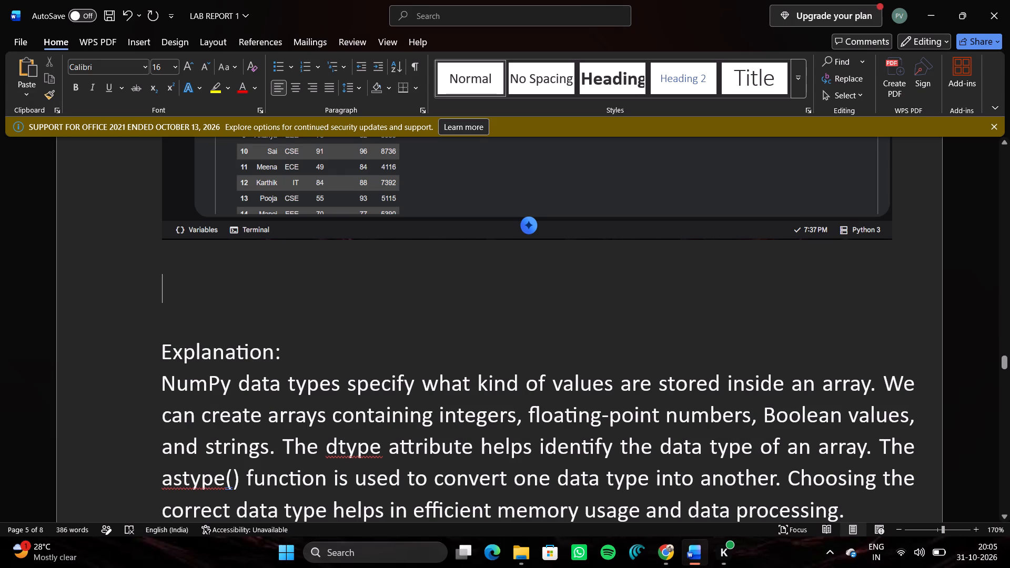
key(ctrl+v)
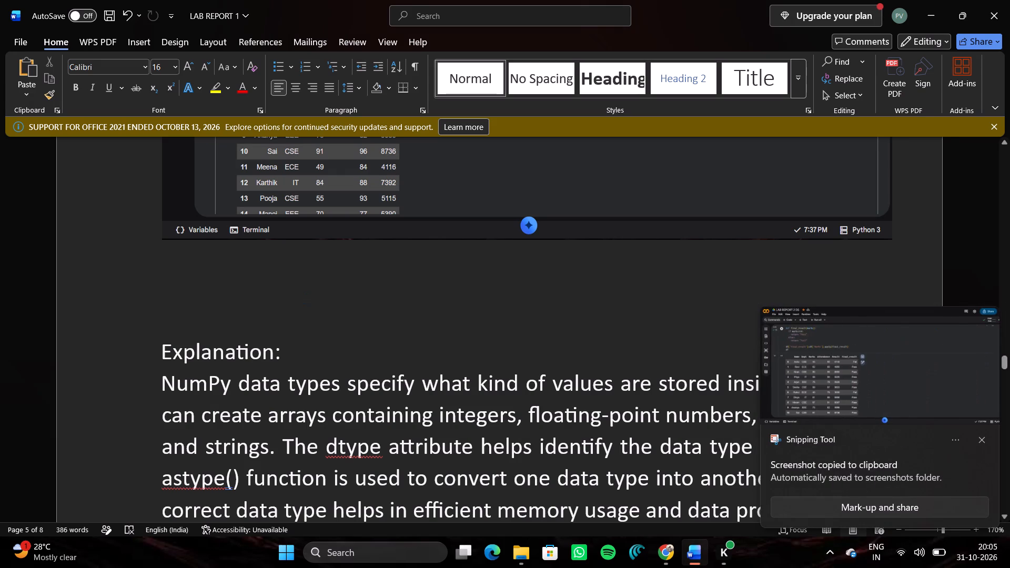
key(ctrl+v)
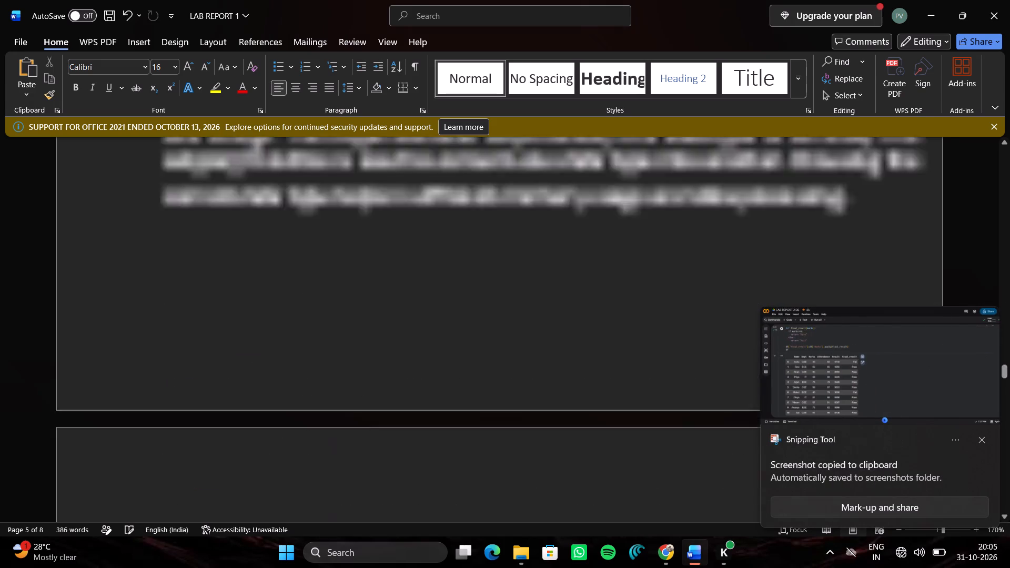
Remove the empty line between the "3 – Manipulating Data" heading and the df['Result'] screenshot.
scroll(288, 318, up, 6)
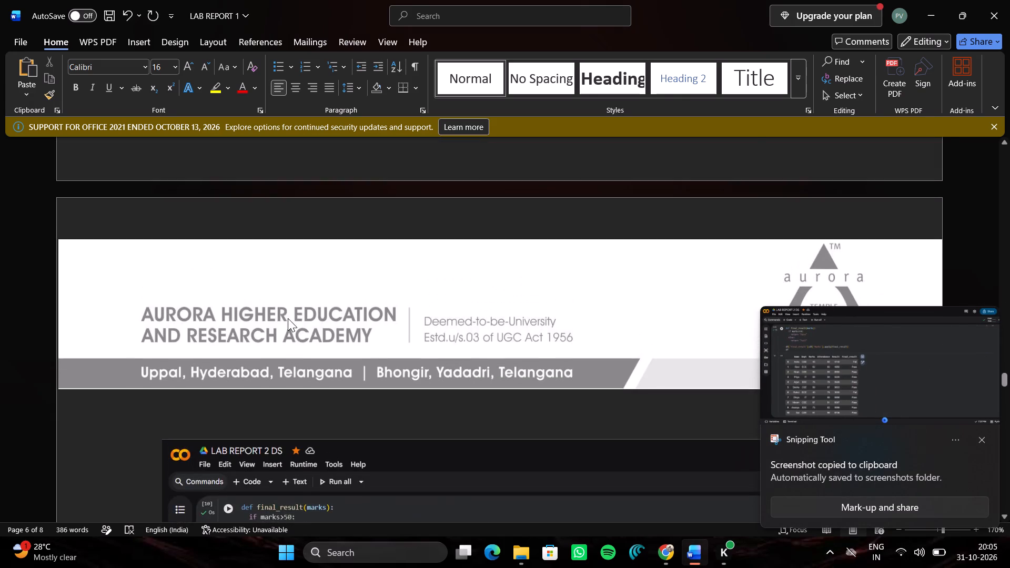
scroll(288, 318, up, 14)
scroll(288, 319, down, 7)
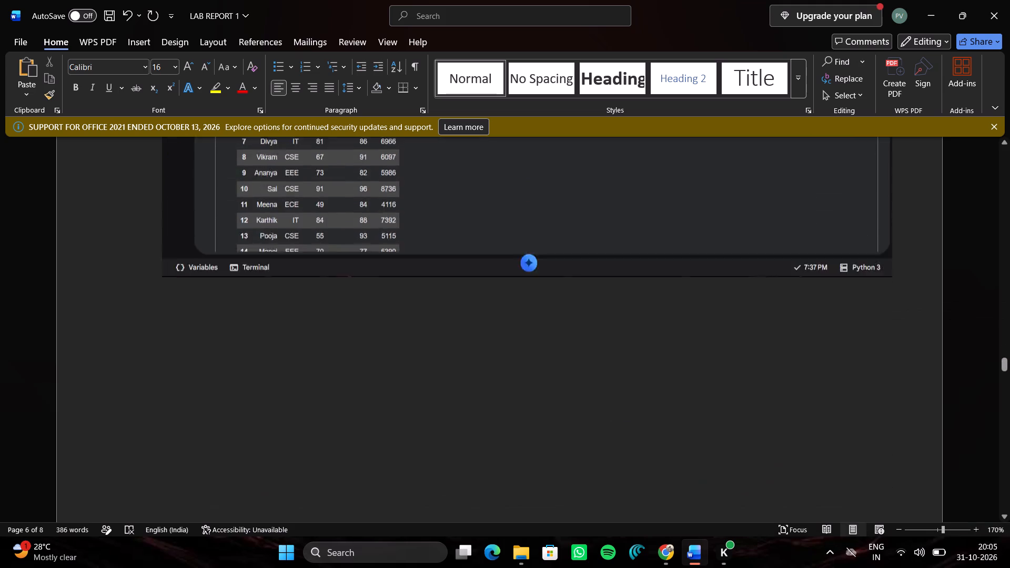
scroll(286, 321, down, 4)
scroll(286, 321, up, 13)
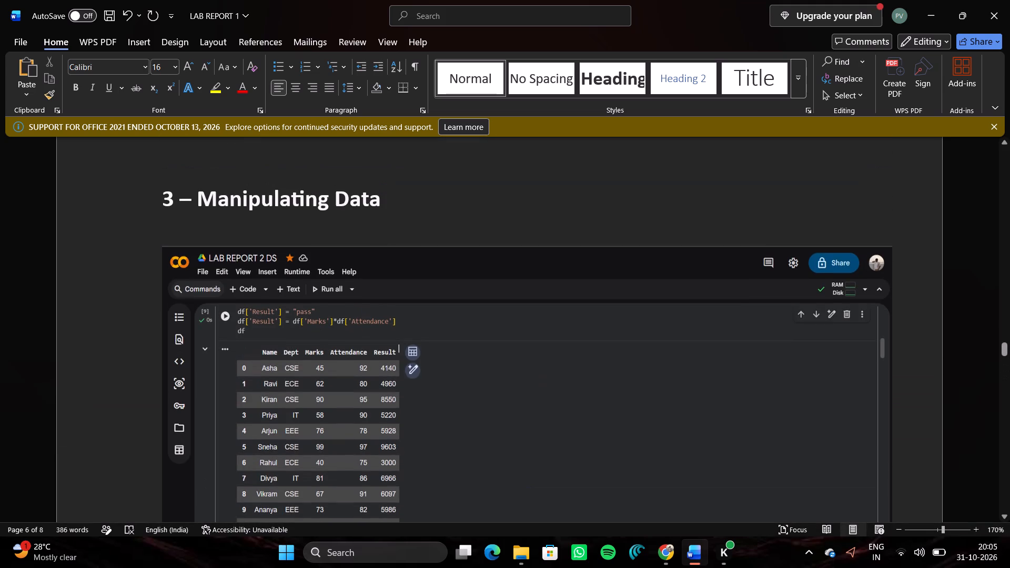
click(200, 229)
key(BackSpace)
key(BackSpace)
key(BackSpace)
Resize the final_result screenshot's width in the Word report to match the df['Result'] screenshot above it.
scroll(200, 229, down, 7)
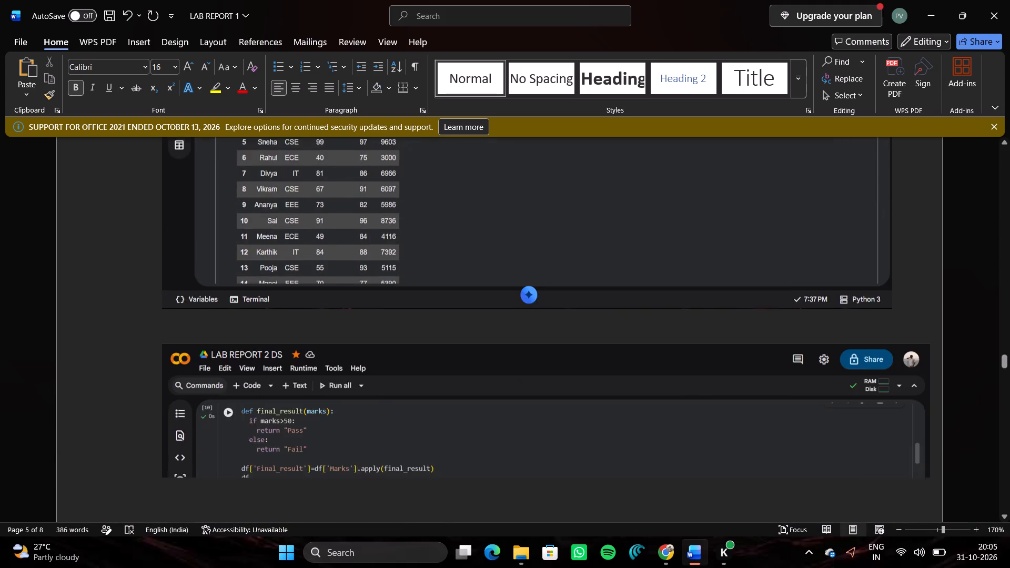
scroll(204, 252, down, 2)
click(516, 341)
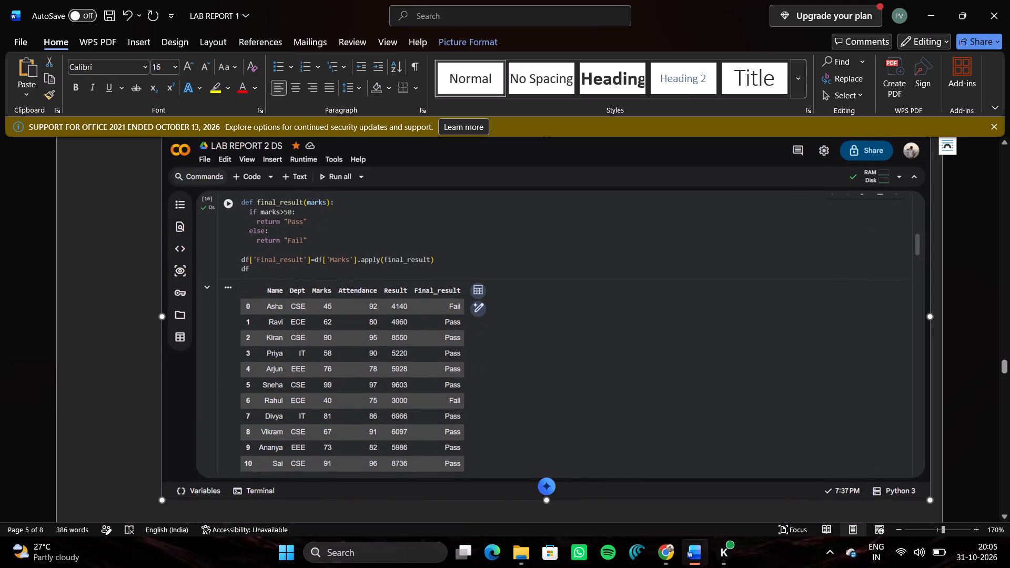
drag(932, 318, 881, 319)
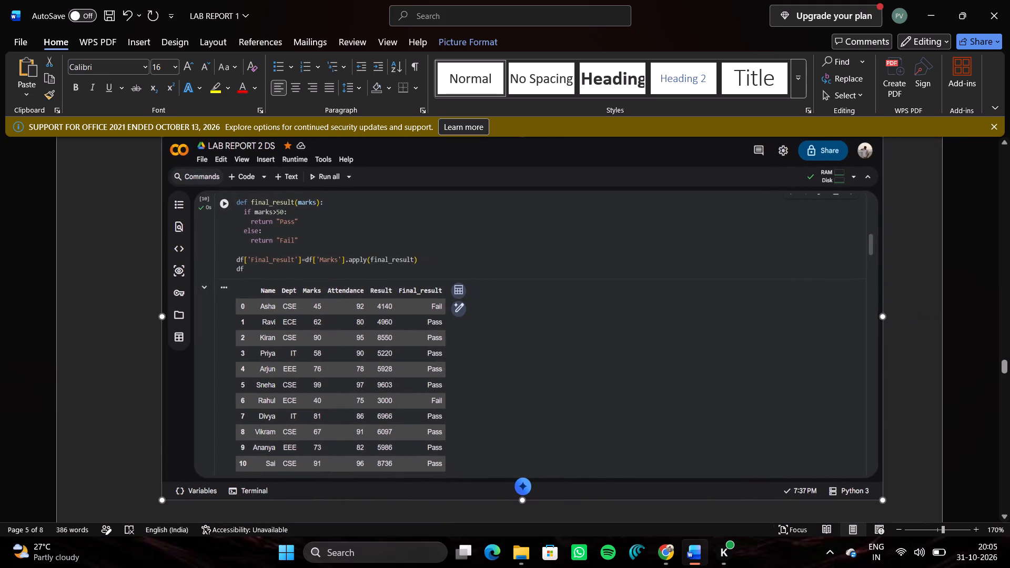
drag(881, 319, 882, 319)
scroll(803, 399, up, 3)
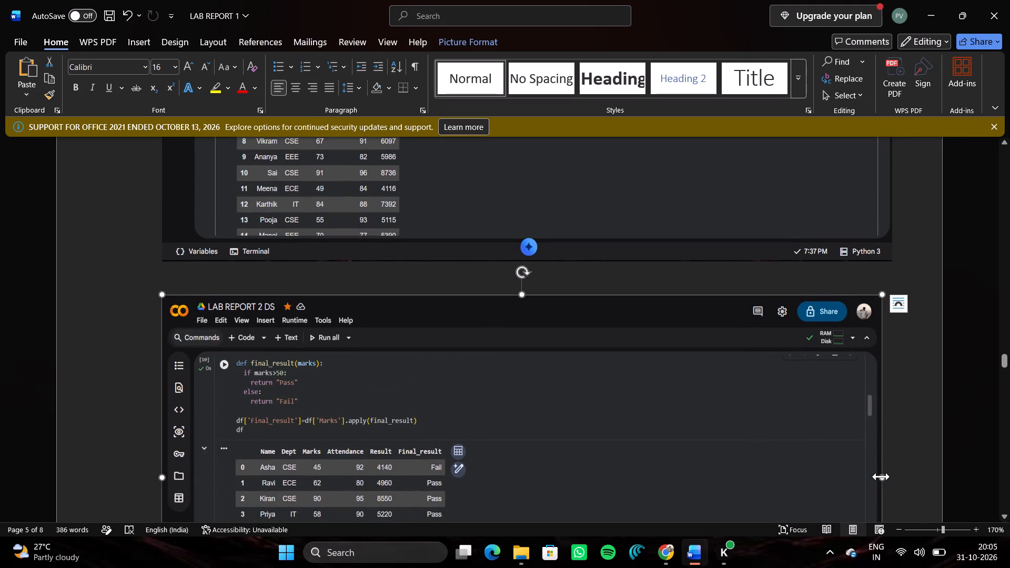
drag(881, 476, 891, 476)
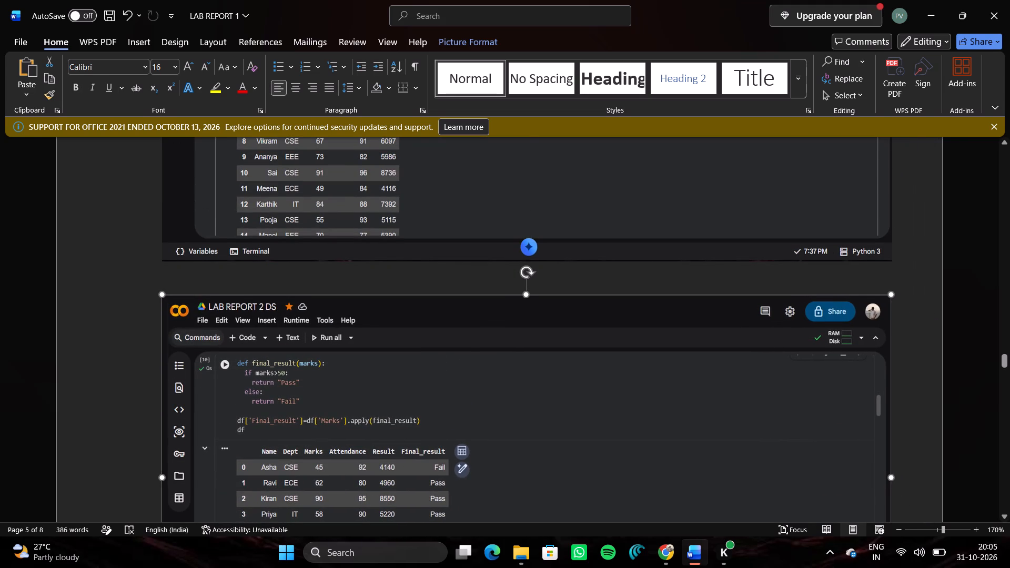
Switch to YouTube in Chrome and play the "Radhimaa (Music Video)" from the recommended videos.
click(652, 561)
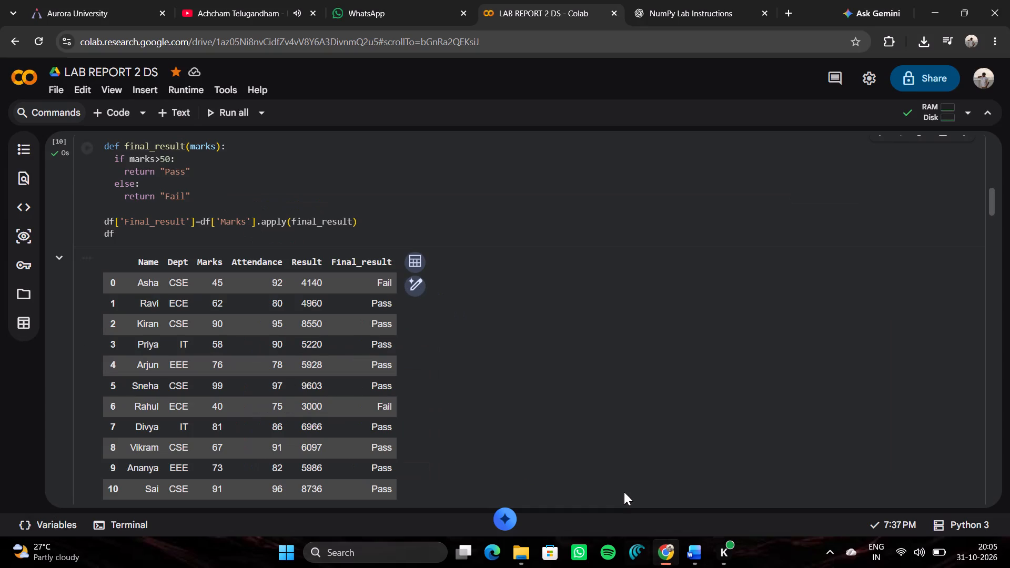
click(255, 15)
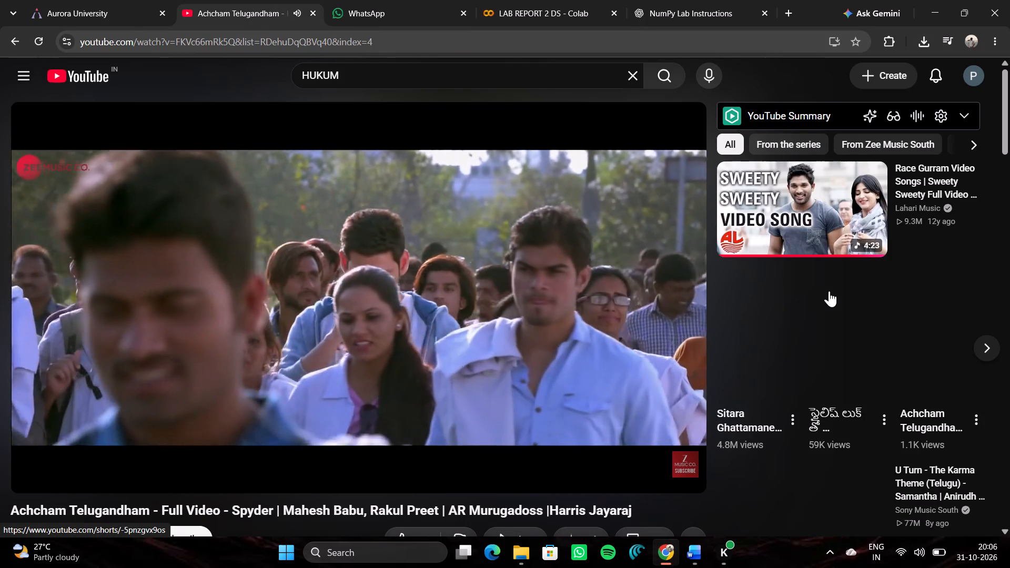
scroll(829, 291, down, 10)
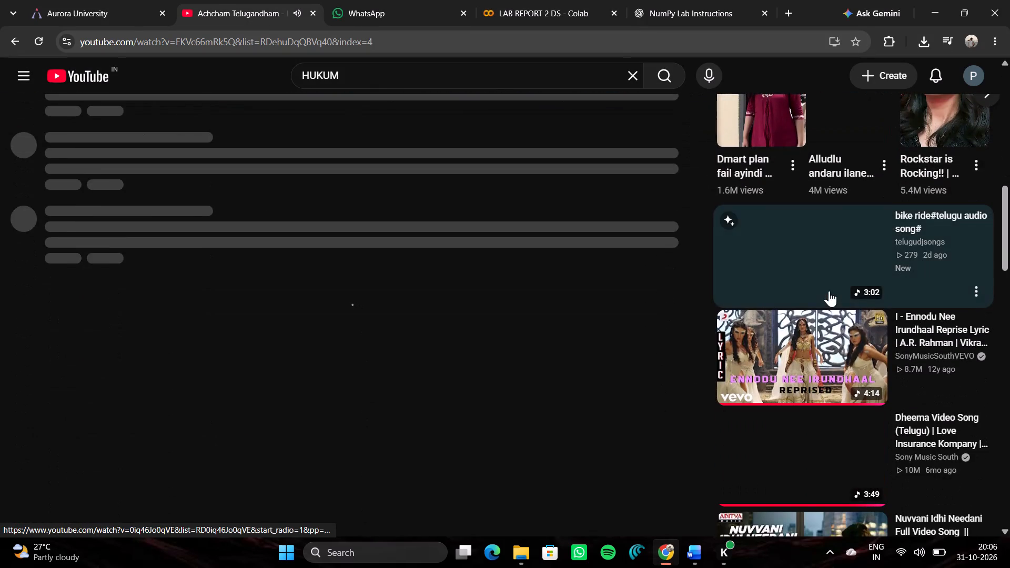
scroll(829, 291, down, 7)
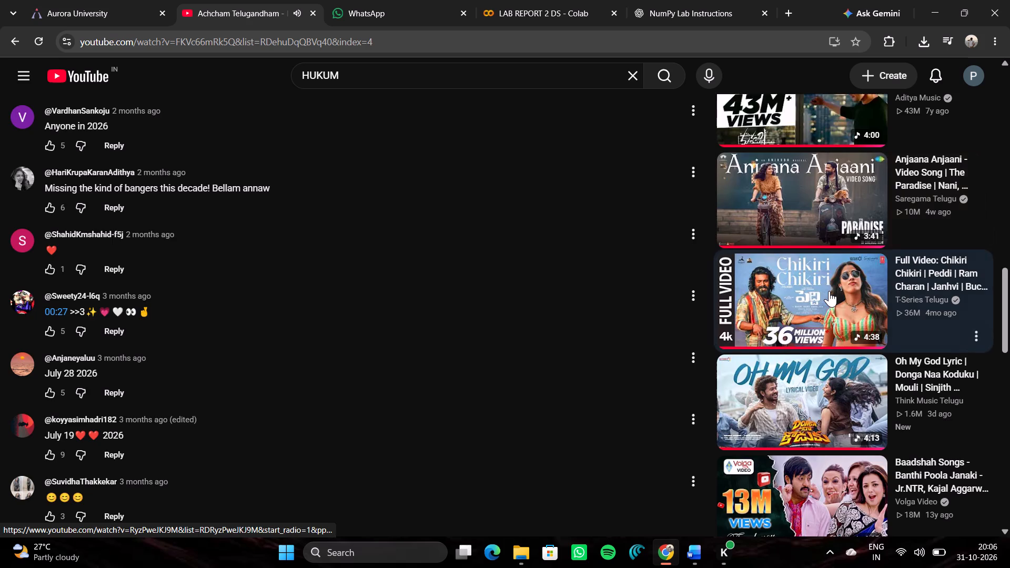
scroll(829, 291, down, 11)
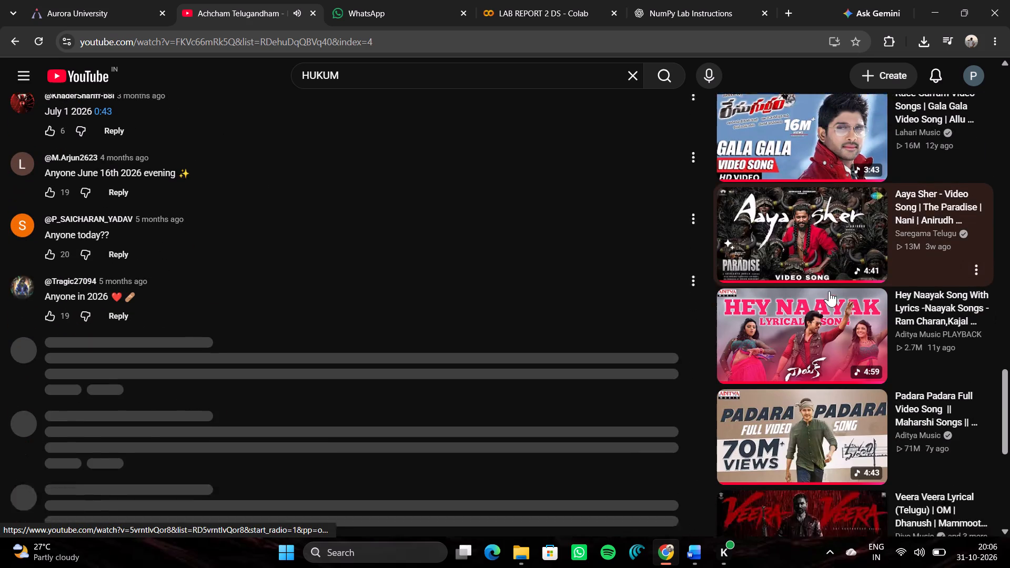
scroll(829, 291, down, 5)
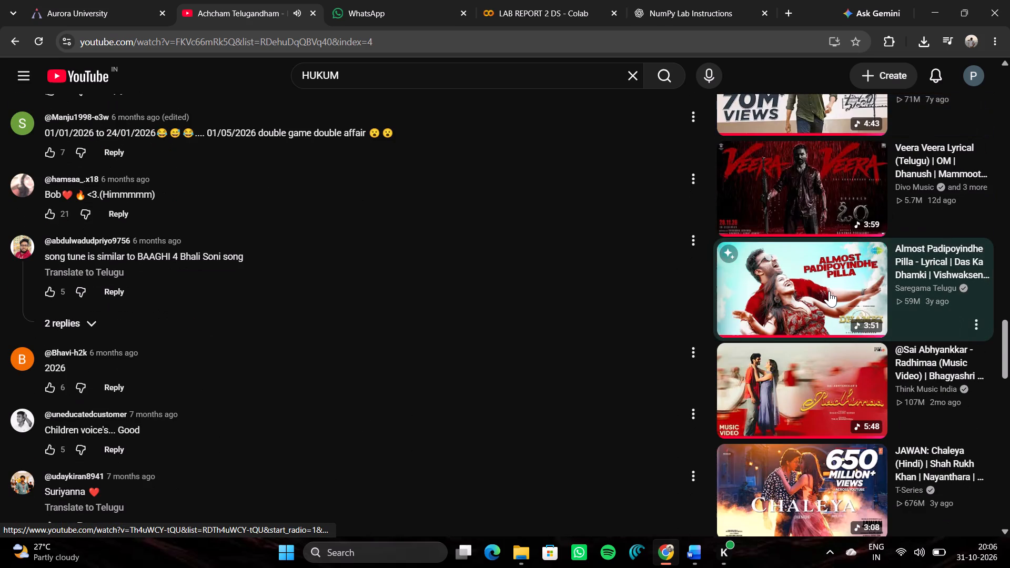
scroll(829, 291, down, 3)
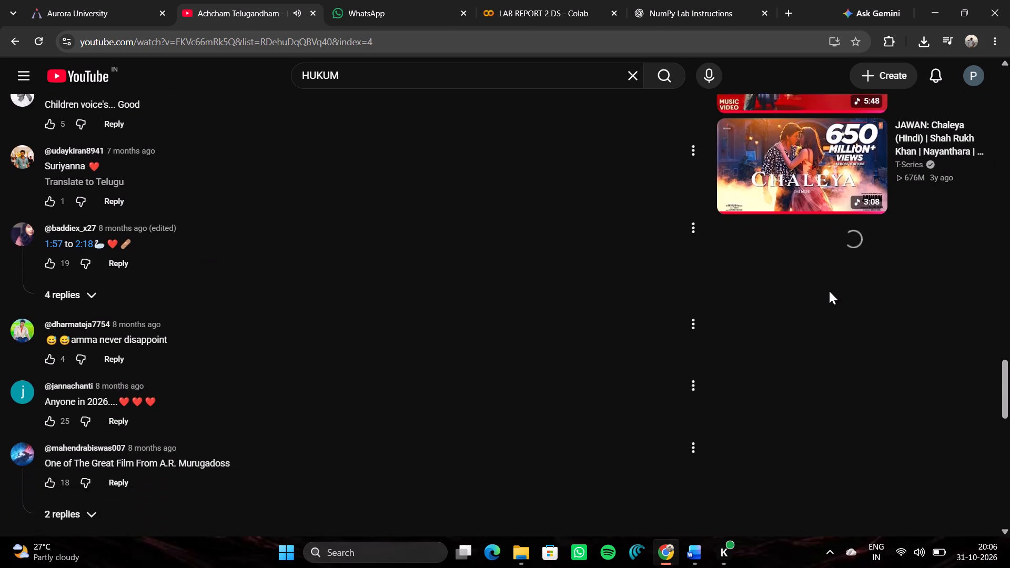
scroll(829, 291, up, 4)
click(824, 299)
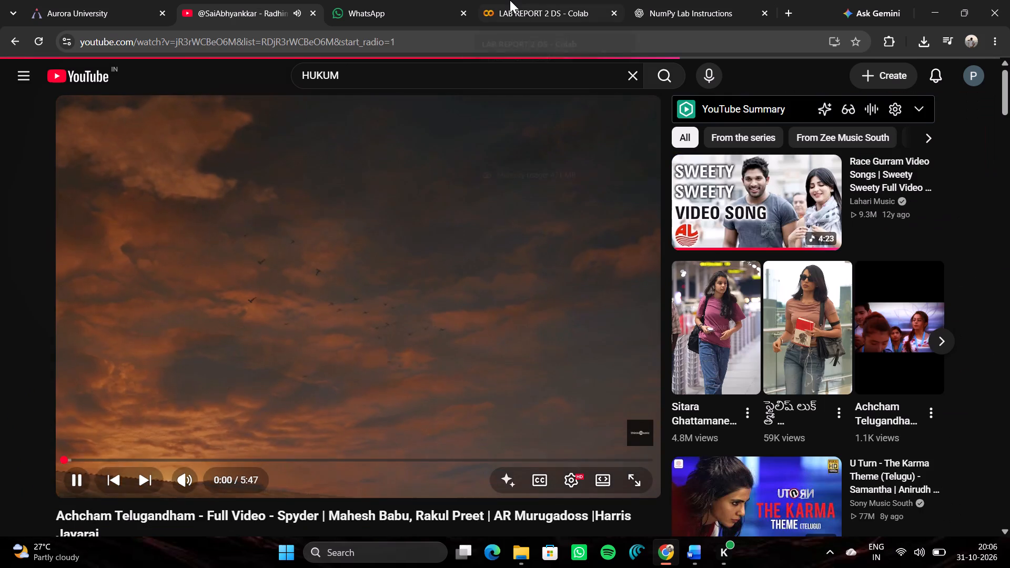
Check the program, output and explanation of "3 – Manipulating Data" in the ChatGPT report against the Colab cell and Word report.
click(545, 0)
click(678, 0)
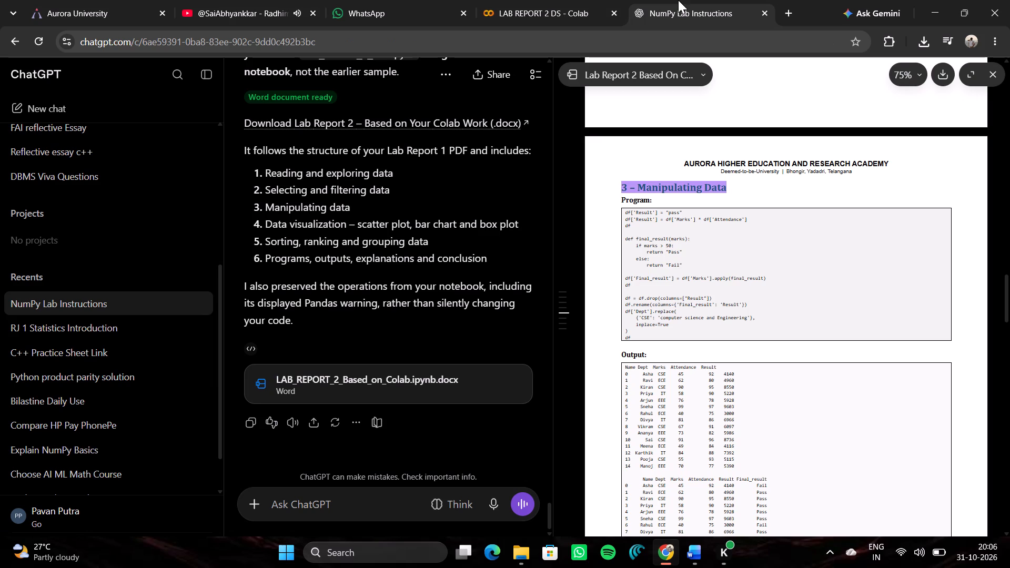
click(559, 7)
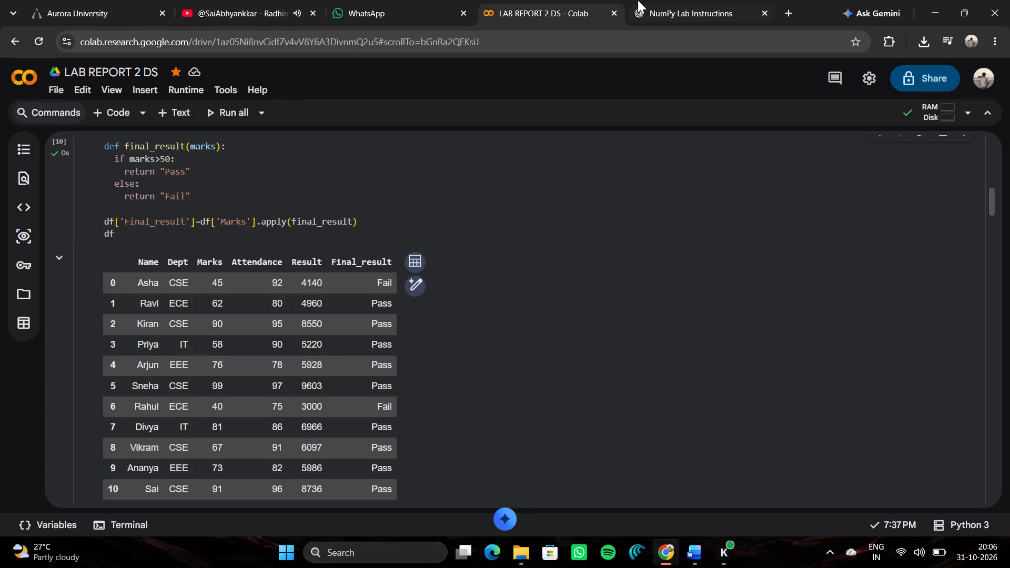
click(638, 0)
click(701, 565)
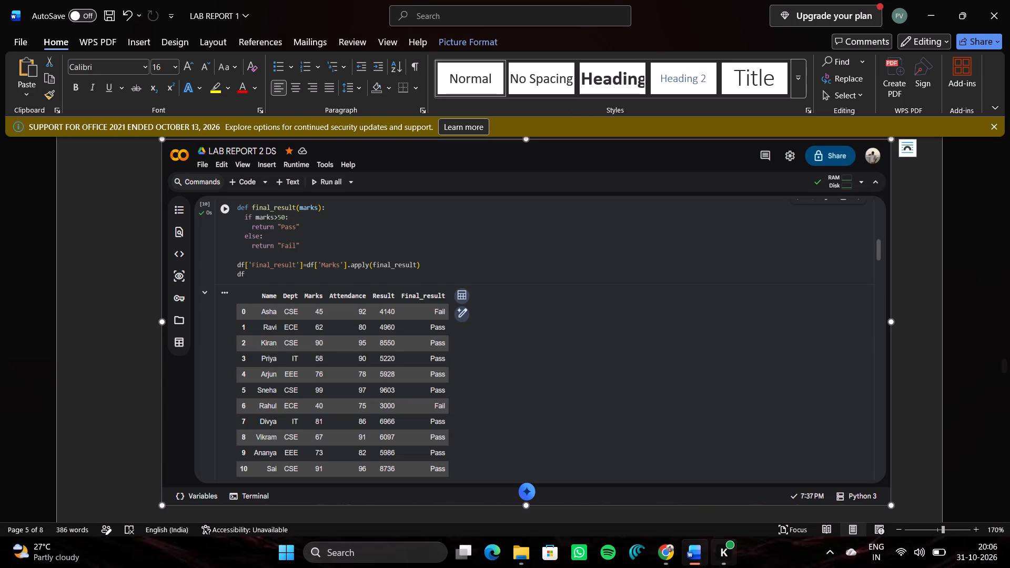
click(671, 559)
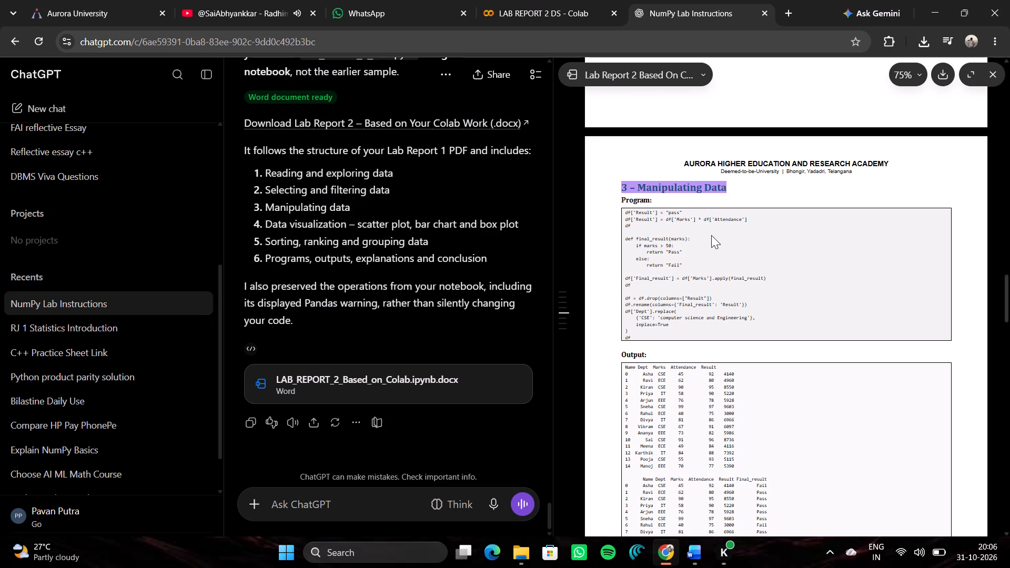
scroll(711, 235, down, 2)
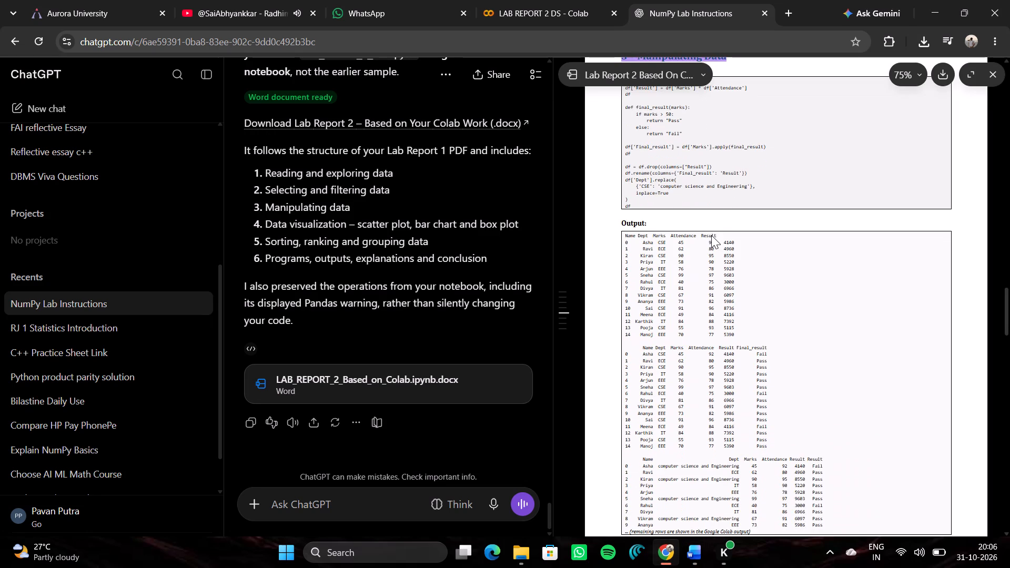
scroll(717, 255, down, 3)
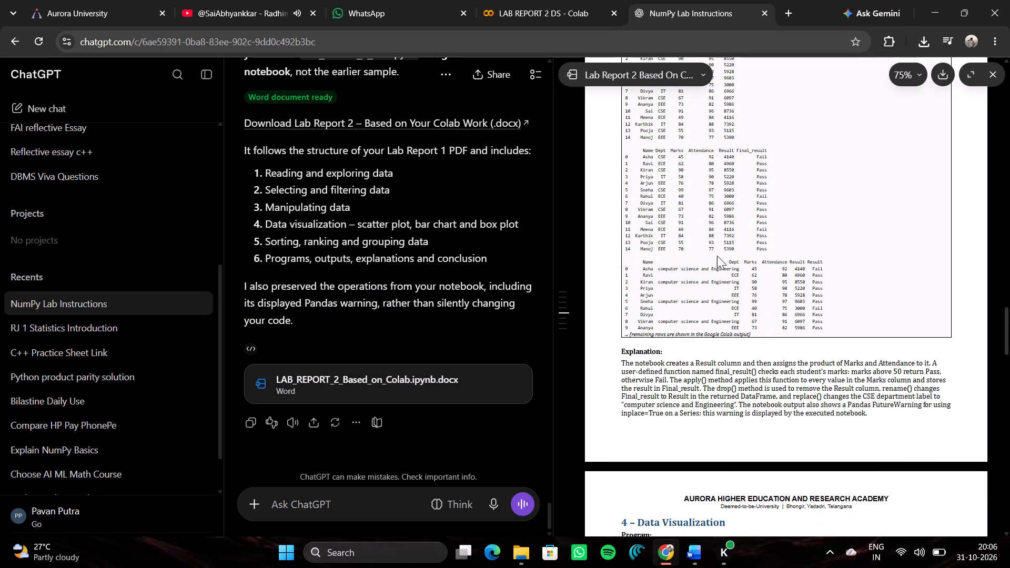
scroll(716, 256, up, 2)
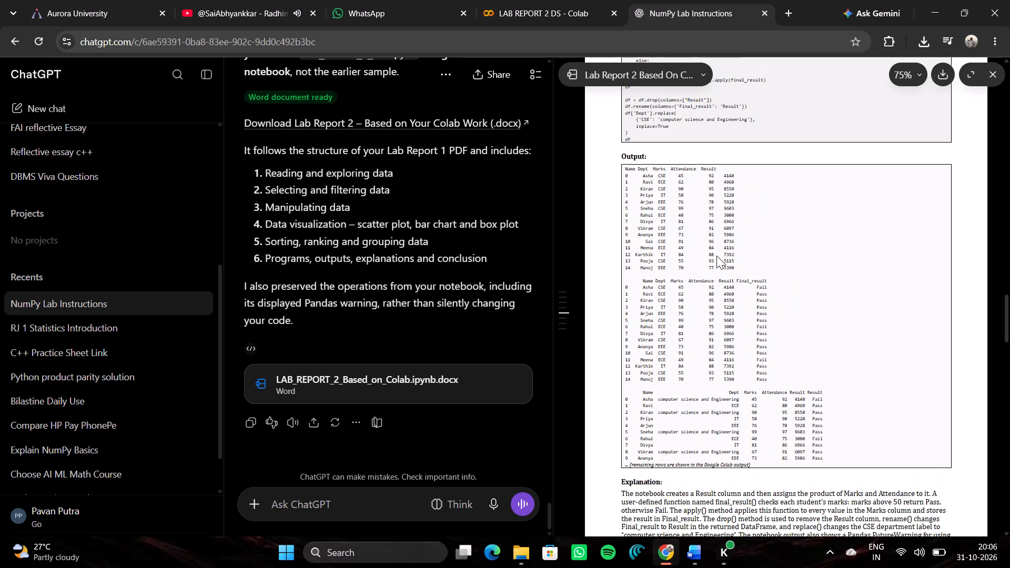
scroll(716, 256, up, 1)
scroll(716, 256, down, 1)
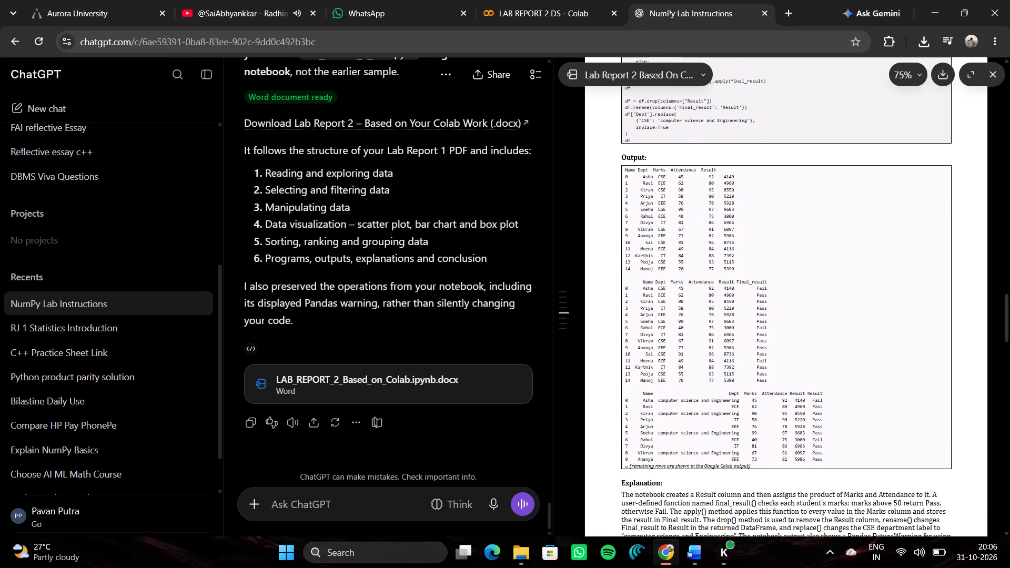
scroll(716, 256, up, 1)
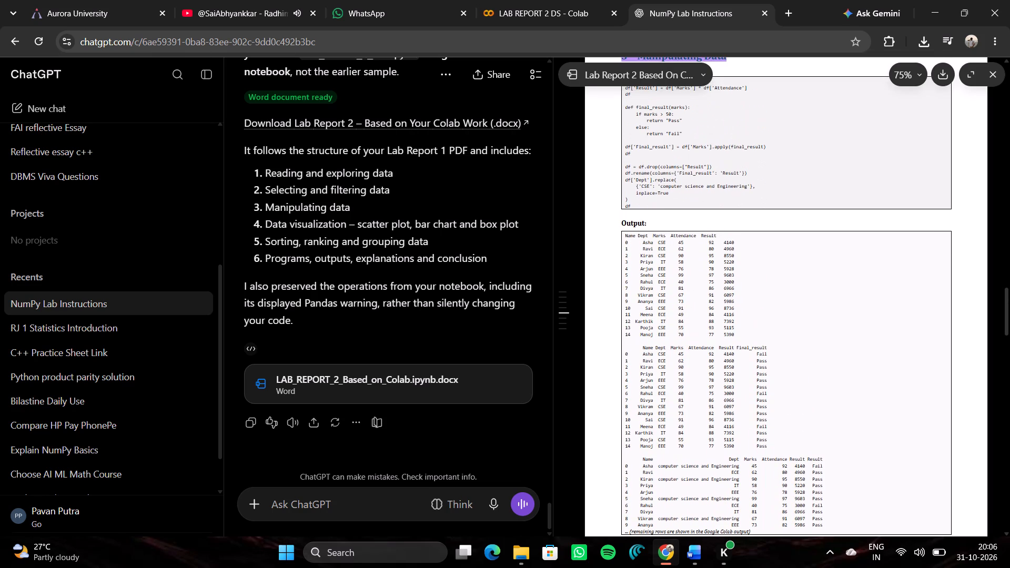
In the Colab notebook, review the df['Result'] and final_result tables, expanding and re-collapsing the df['Result'] output.
click(583, 0)
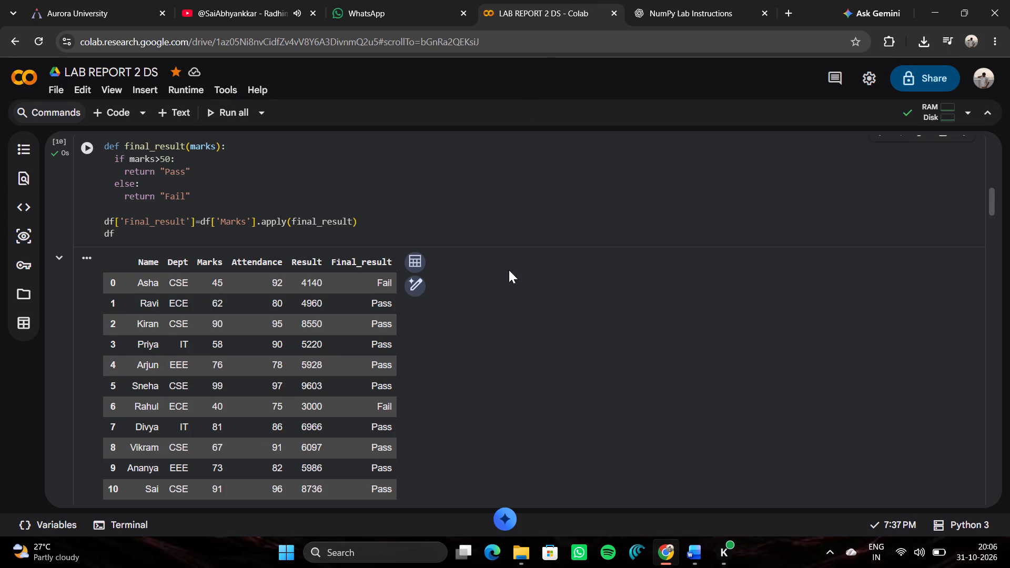
scroll(509, 270, up, 2)
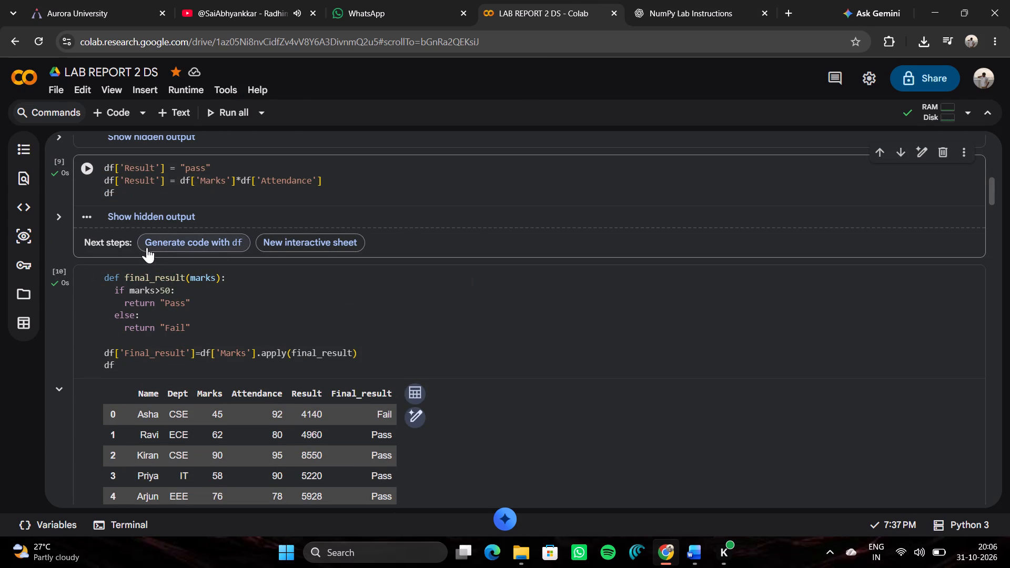
click(53, 217)
scroll(409, 301, down, 2)
scroll(409, 301, up, 2)
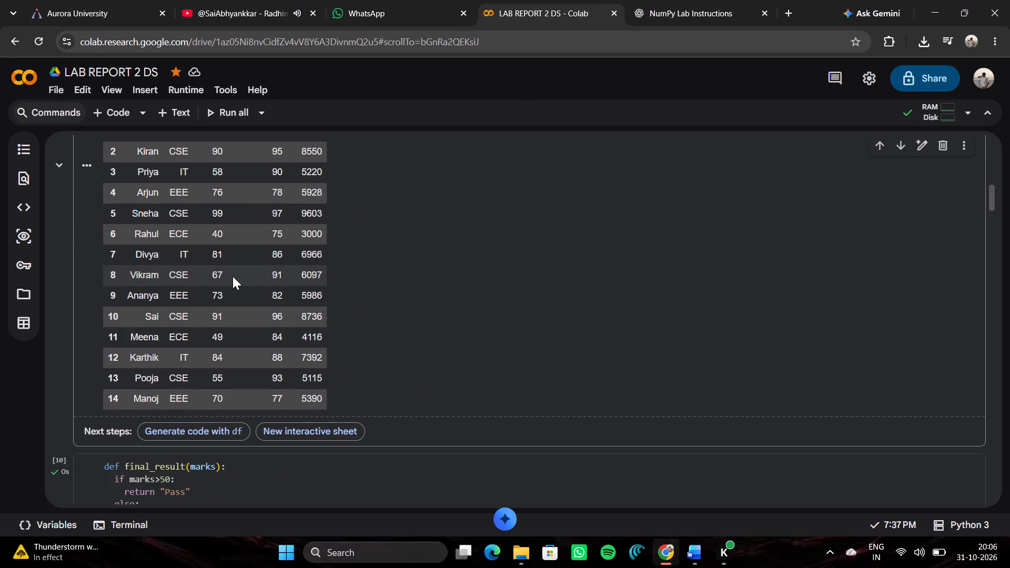
scroll(233, 276, up, 3)
click(58, 409)
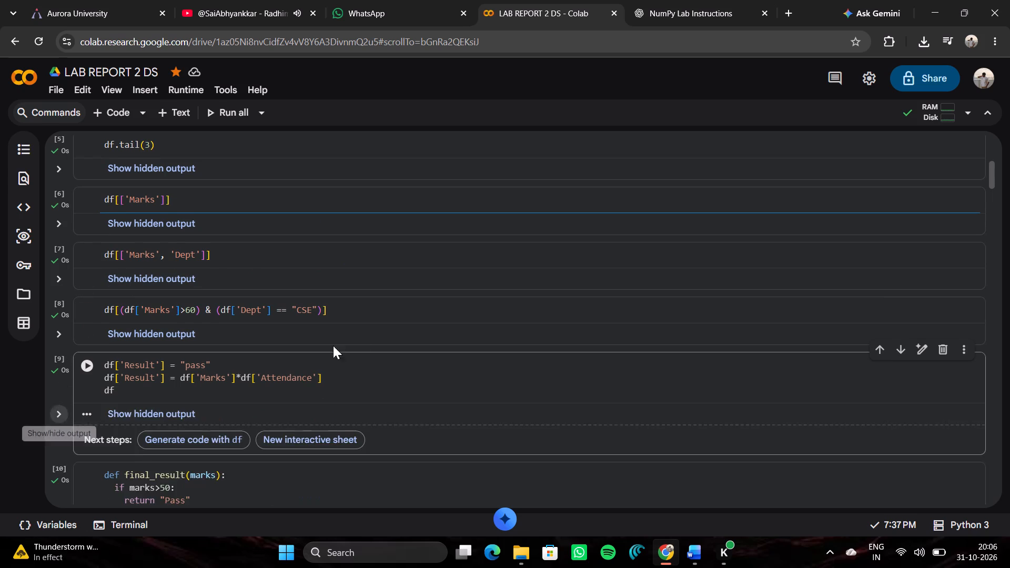
scroll(357, 336, down, 8)
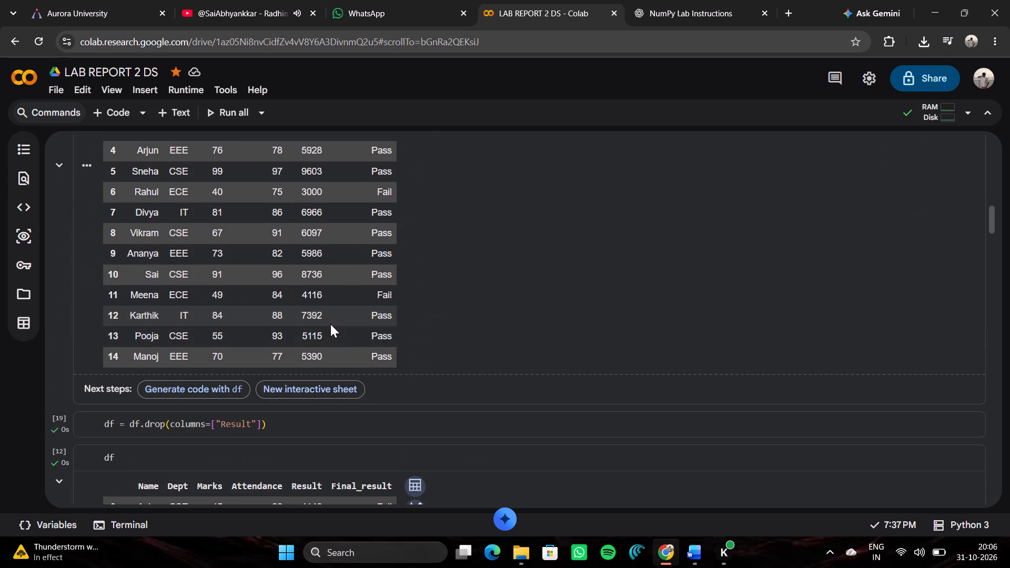
scroll(330, 324, up, 2)
scroll(330, 324, down, 1)
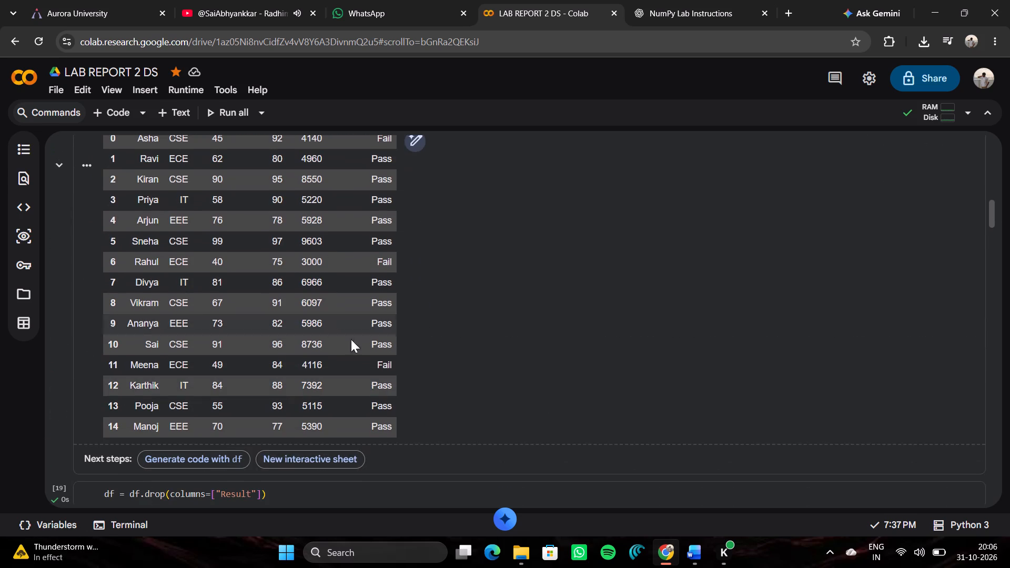
In the Word report, review the "3 – Manipulating Data" section from its heading and both screenshots to the "Explanation:" text.
click(699, 564)
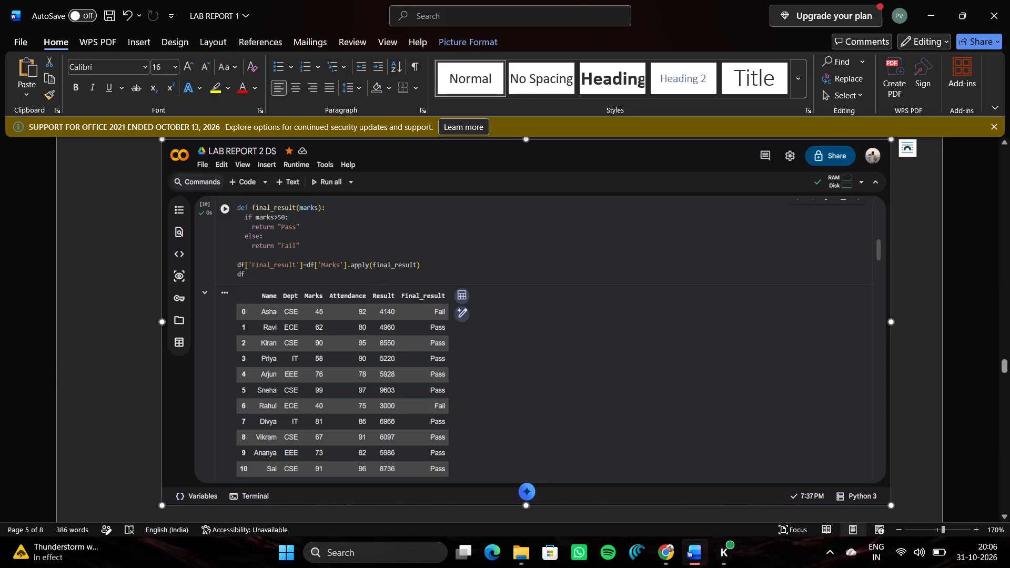
scroll(532, 393, up, 7)
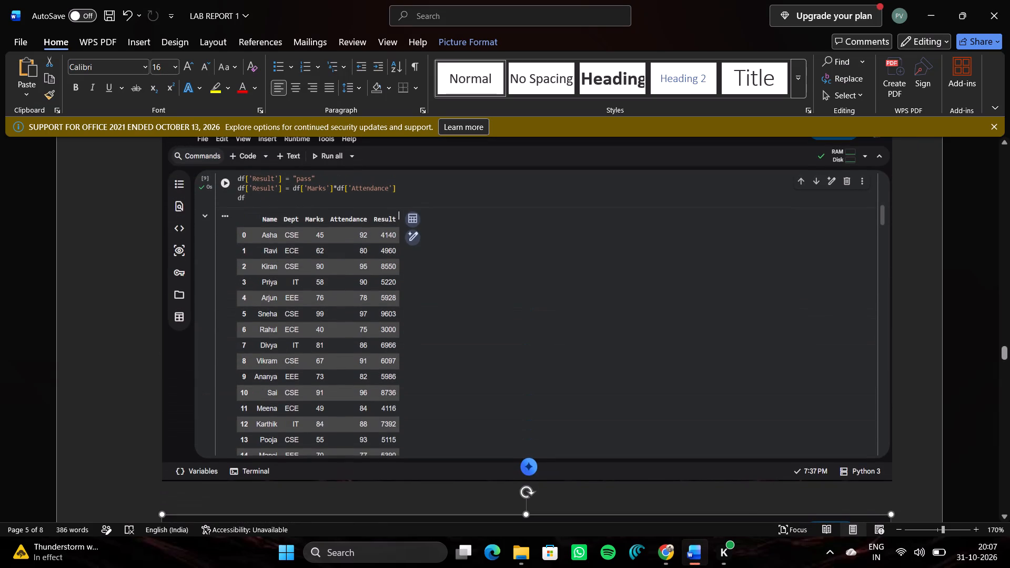
scroll(532, 393, up, 1)
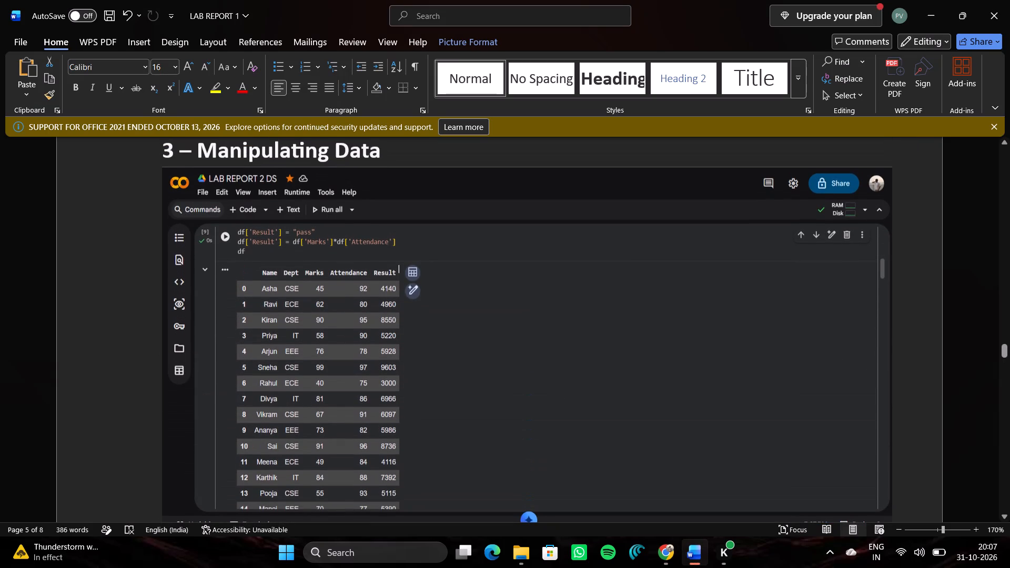
scroll(532, 393, down, 8)
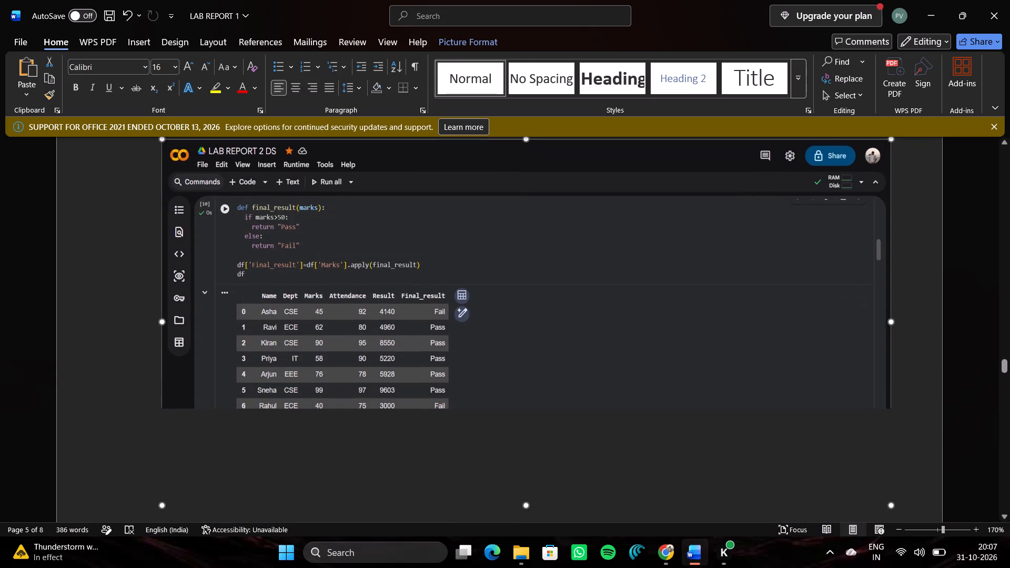
scroll(532, 393, down, 10)
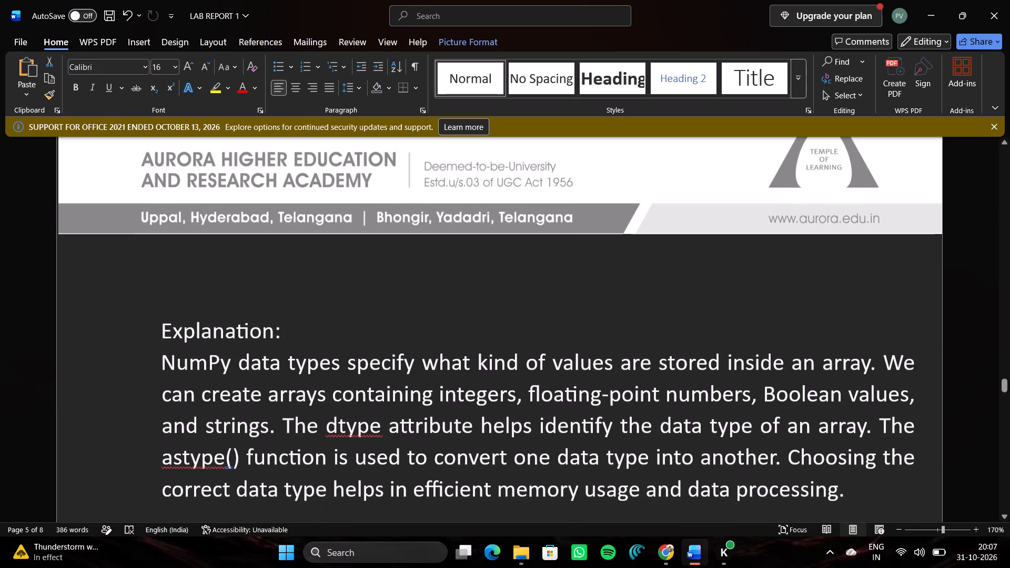
Compare the program and output of "3 – Manipulating Data" in the ChatGPT report with the drop and df cells in the Colab notebook.
click(671, 563)
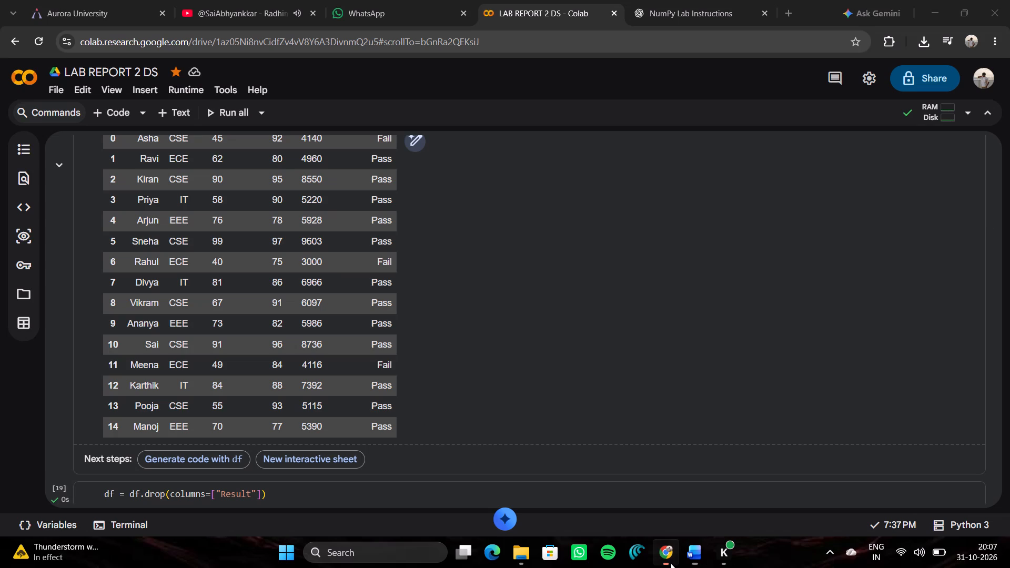
click(655, 28)
click(659, 16)
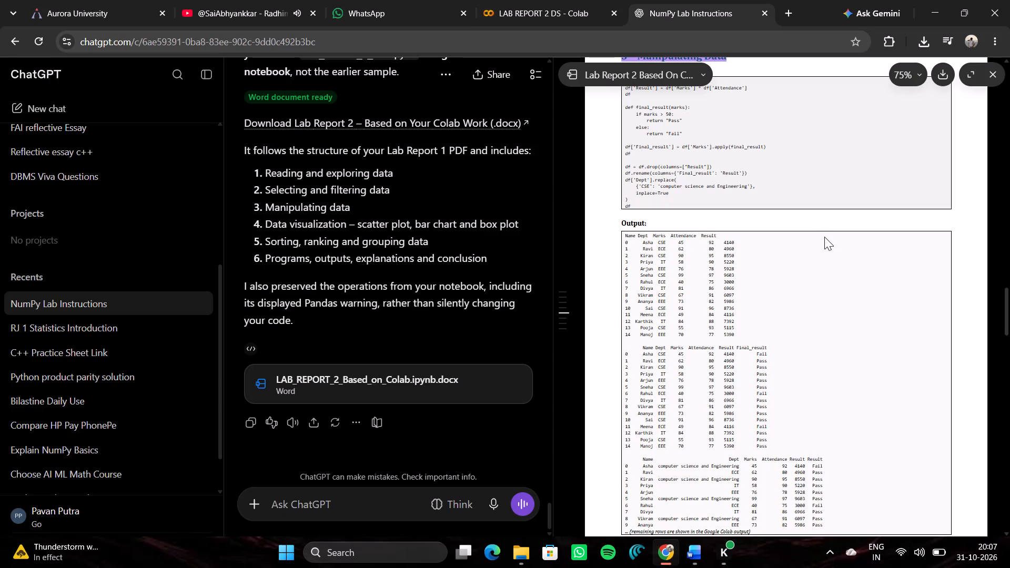
scroll(824, 237, down, 2)
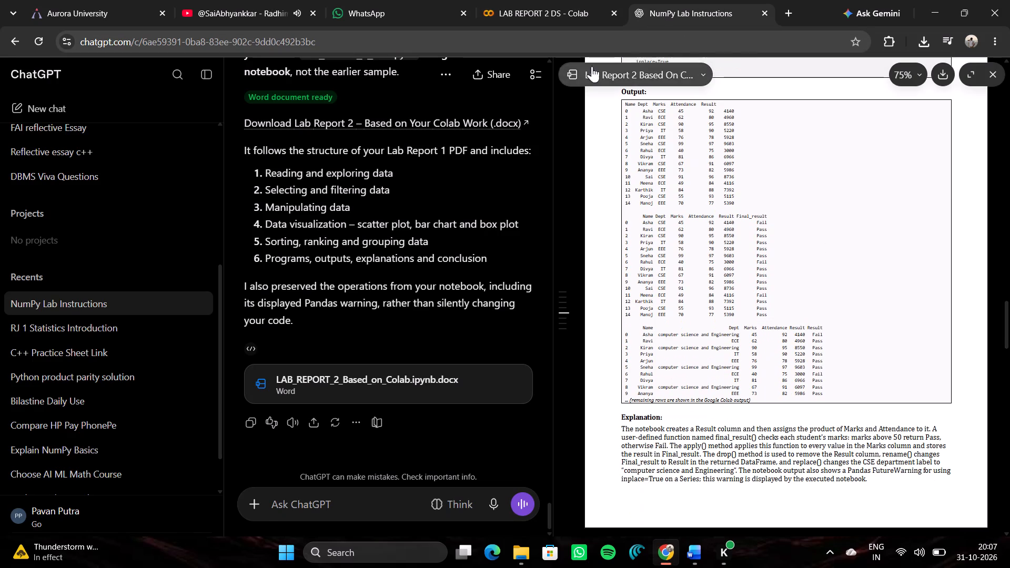
click(521, 0)
scroll(454, 306, down, 3)
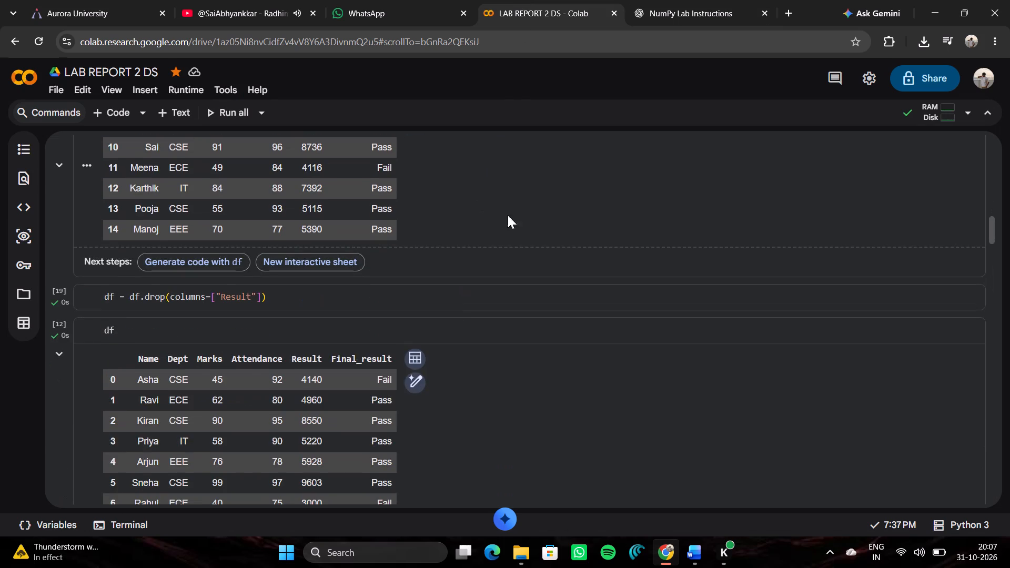
click(672, 14)
scroll(751, 292, up, 4)
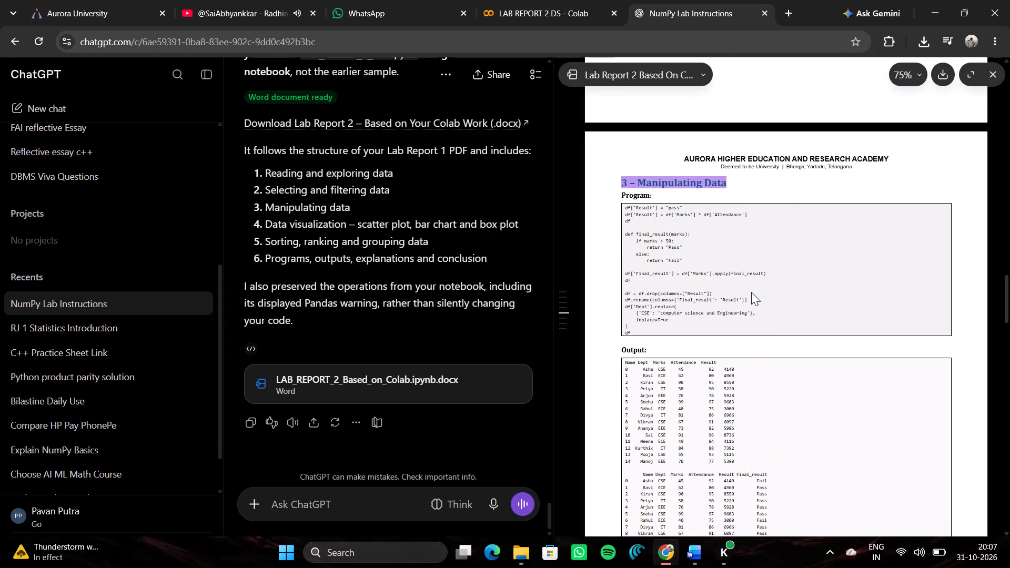
In the Colab notebook, capture a full-width screenshot of the df.drop(columns=["Result"]) cell together with the df table below it.
click(572, 0)
scroll(427, 246, down, 3)
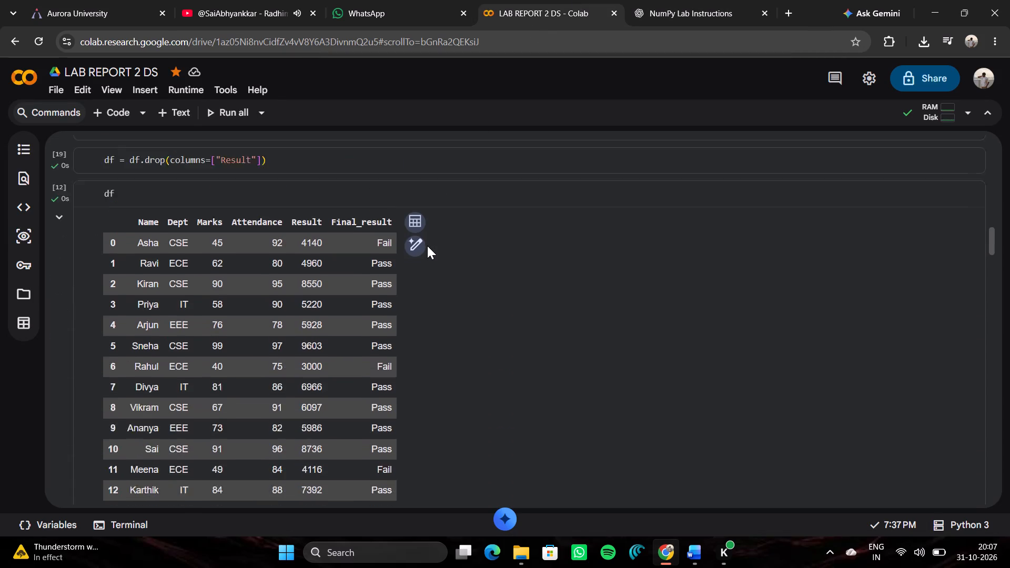
scroll(427, 246, up, 1)
scroll(427, 246, down, 1)
scroll(427, 246, up, 1)
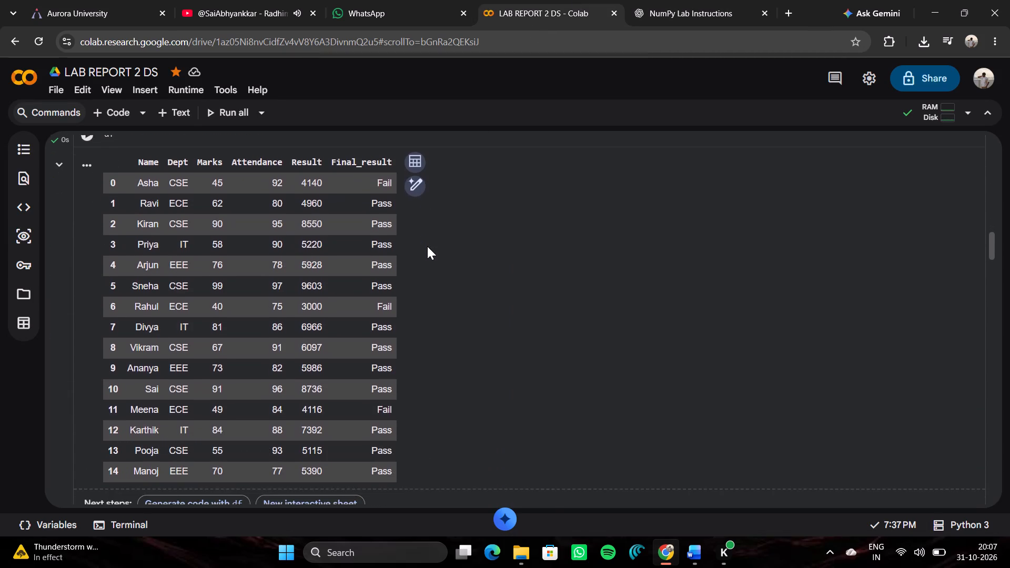
click(992, 242)
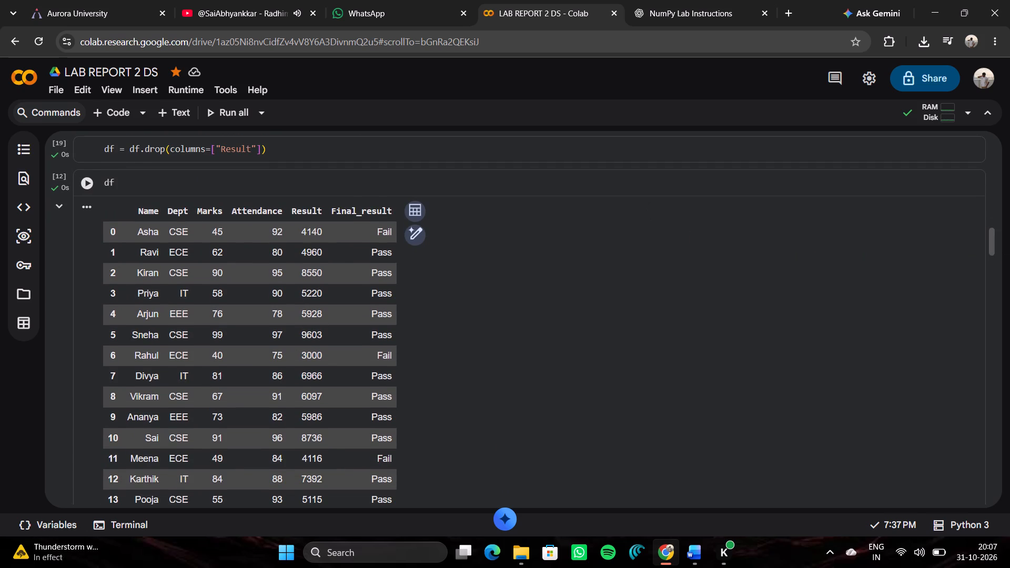
key(Print)
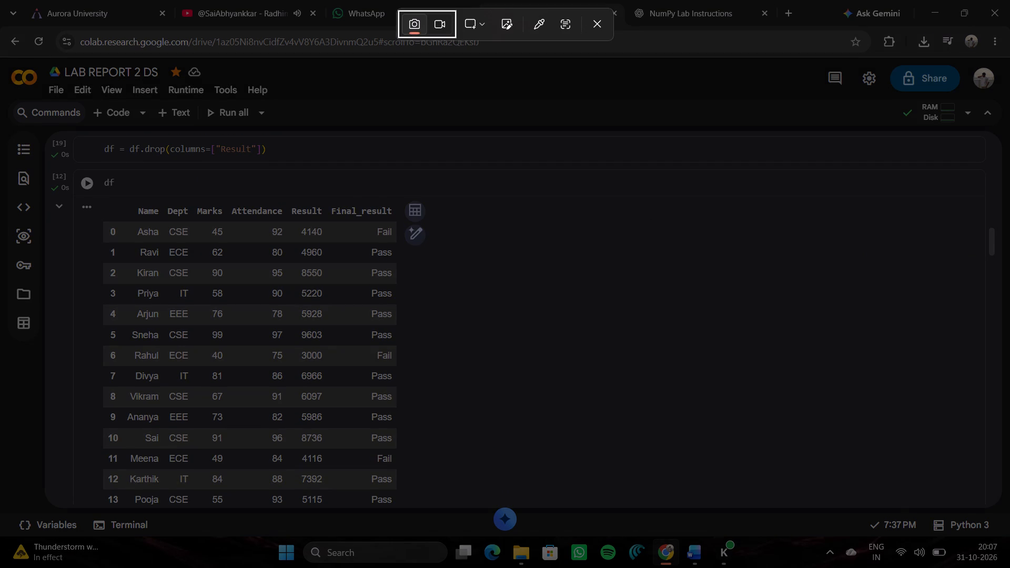
drag(0, 57, 550, 540)
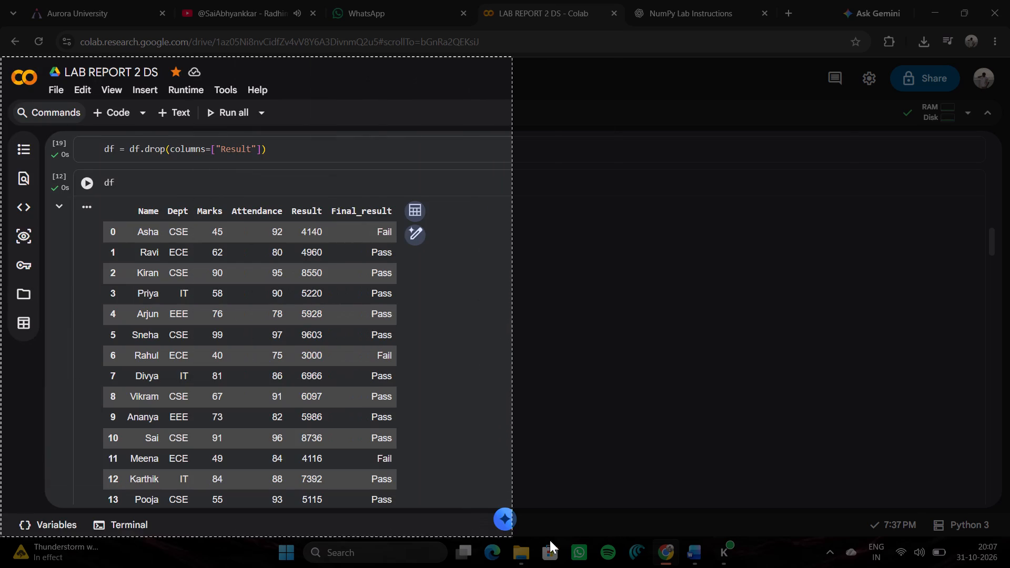
drag(550, 540, 1009, 541)
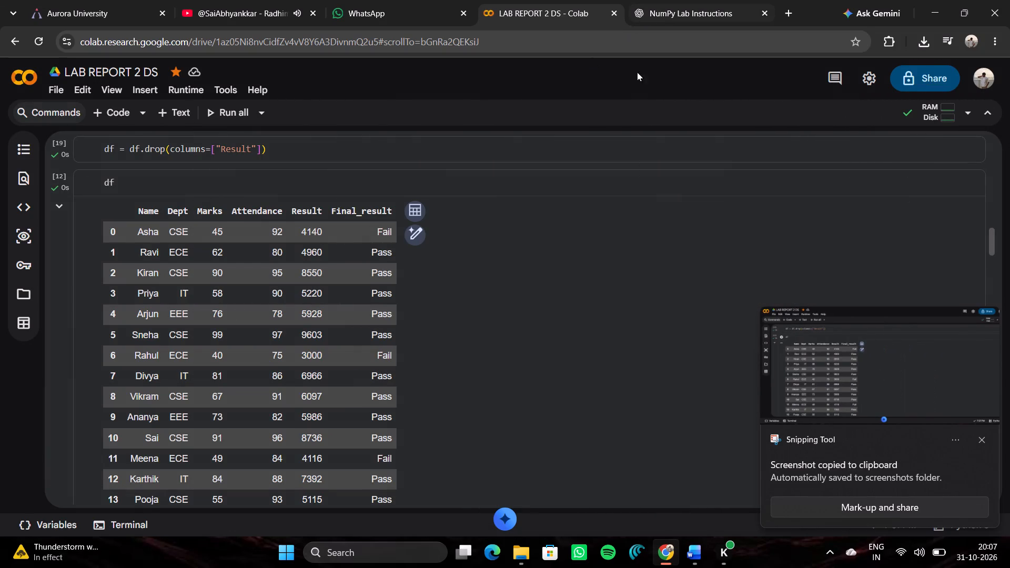
In the Word report, paste the screenshot on a new line above the section 3 "Explanation:" and narrow it slightly to fit the text width.
click(693, 544)
scroll(437, 330, up, 6)
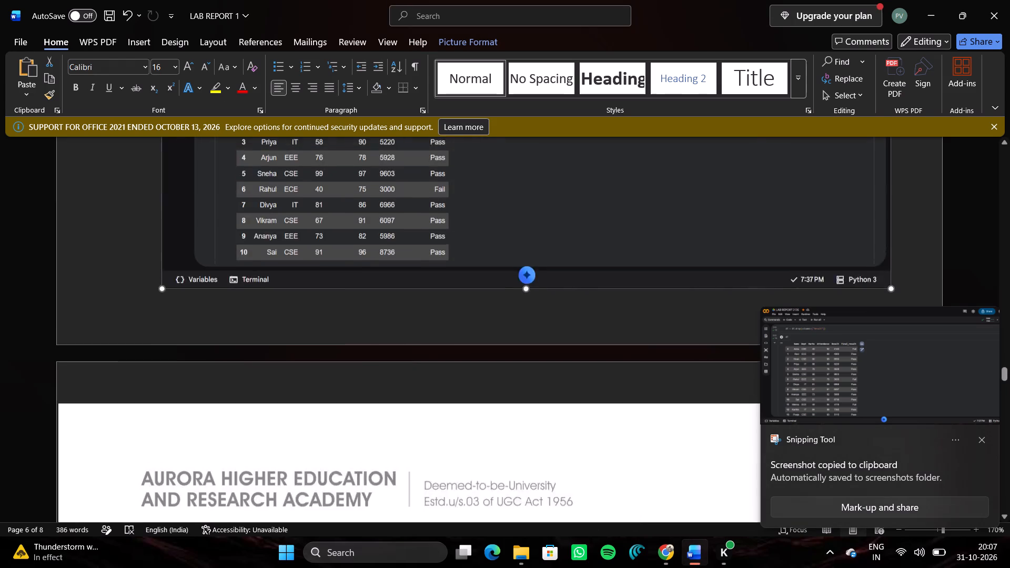
scroll(437, 330, up, 3)
scroll(437, 330, down, 8)
scroll(437, 330, up, 3)
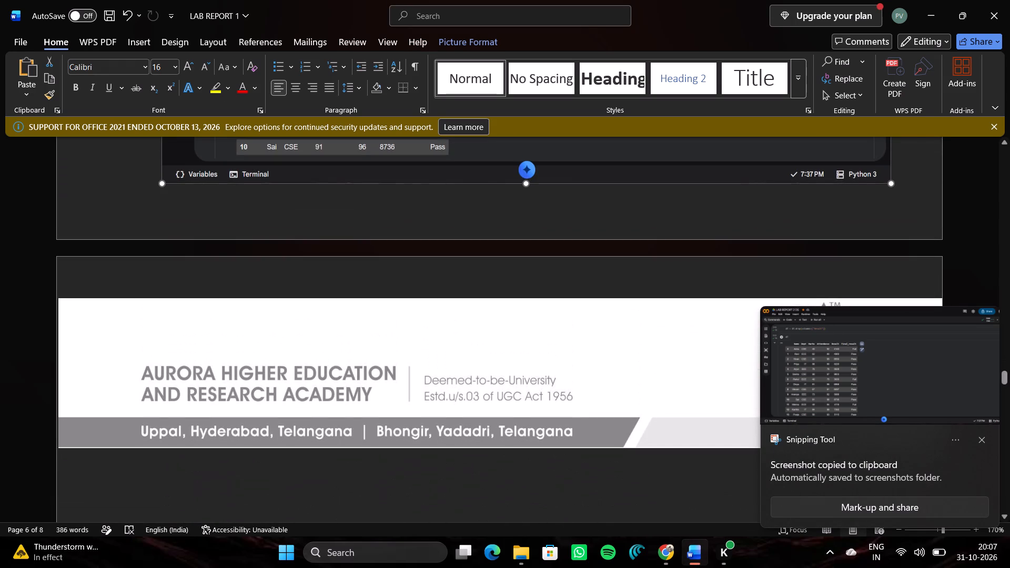
click(907, 177)
key(Return)
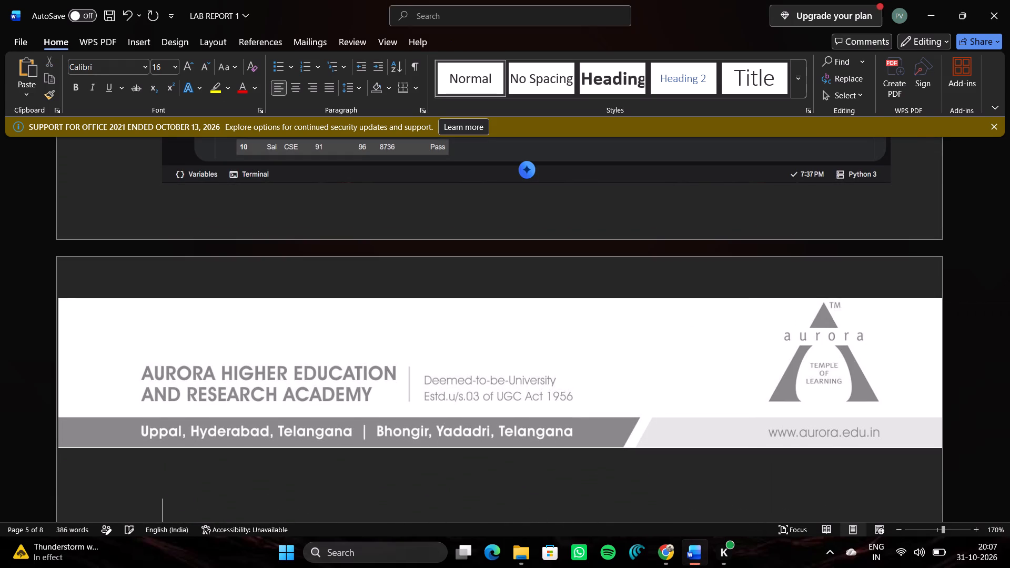
scroll(792, 196, down, 5)
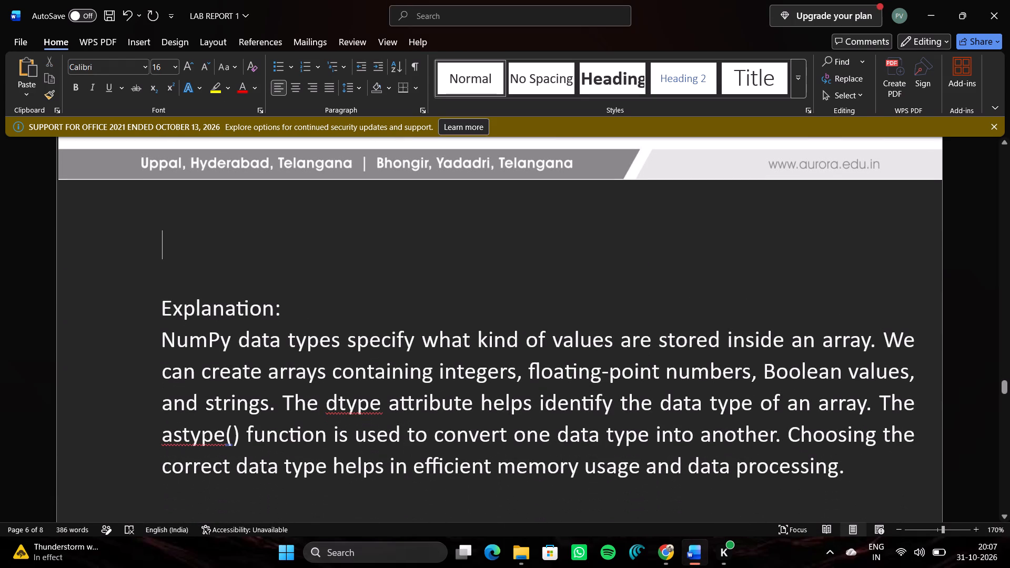
key(ctrl+v)
scroll(696, 263, up, 3)
click(756, 410)
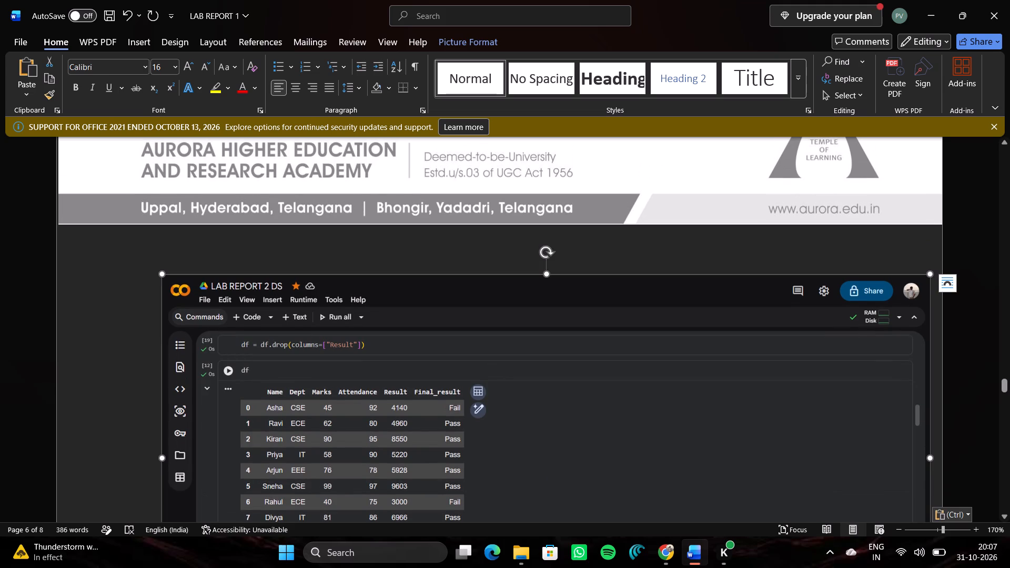
drag(930, 459, 887, 462)
scroll(589, 340, up, 3)
scroll(589, 340, down, 6)
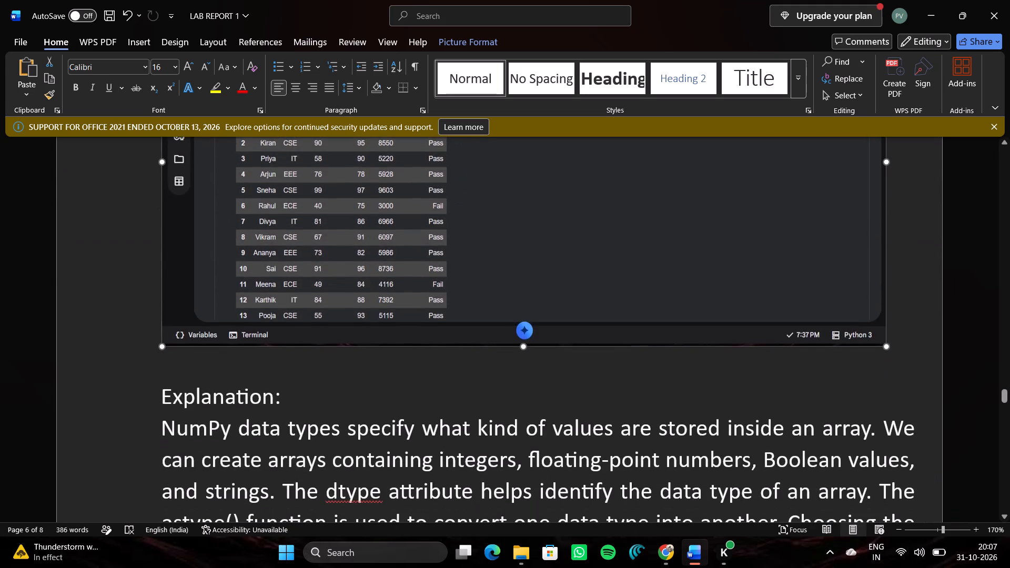
Replace the NumPy data types text under "Explanation:" in the Word report with the "3 – Manipulating Data" explanation copied from the ChatGPT report.
scroll(589, 340, down, 3)
click(671, 551)
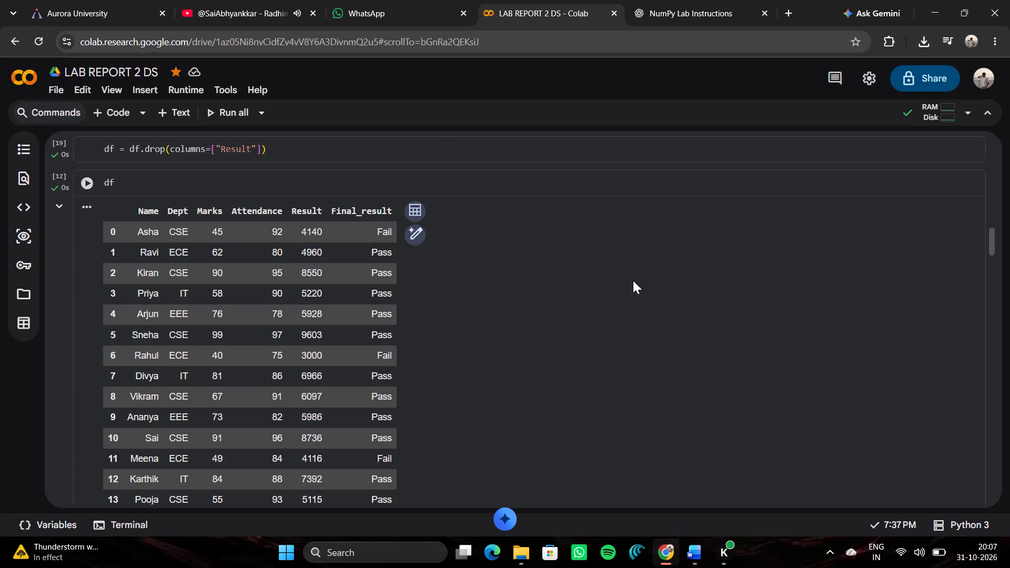
scroll(633, 280, down, 4)
click(690, 0)
scroll(760, 272, down, 3)
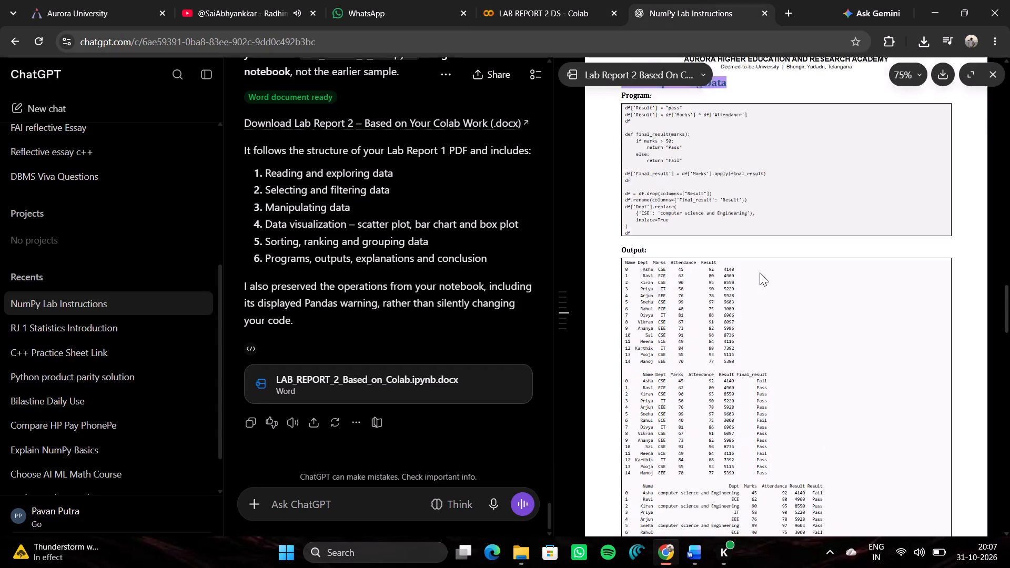
scroll(760, 272, down, 4)
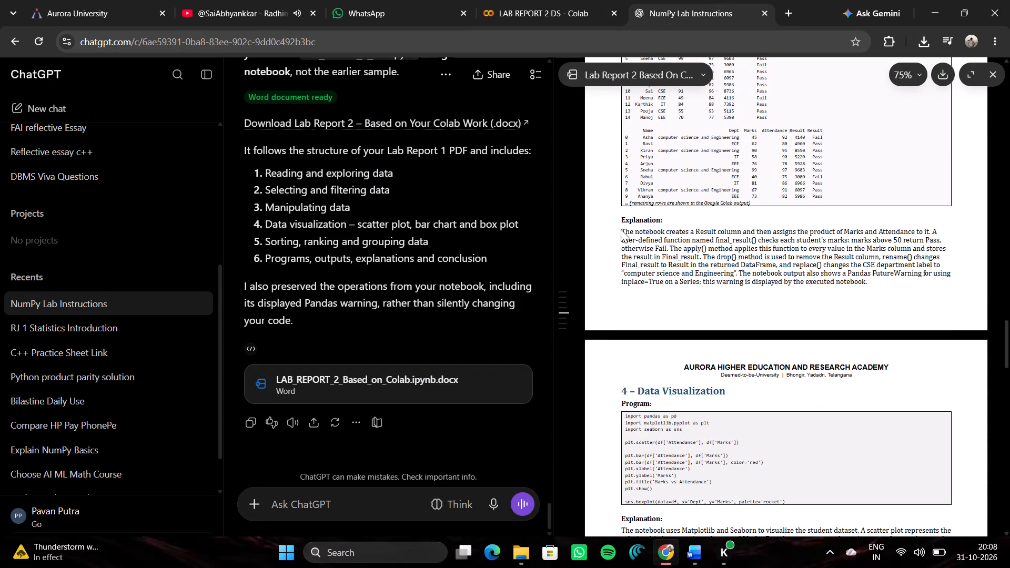
drag(621, 229, 860, 296)
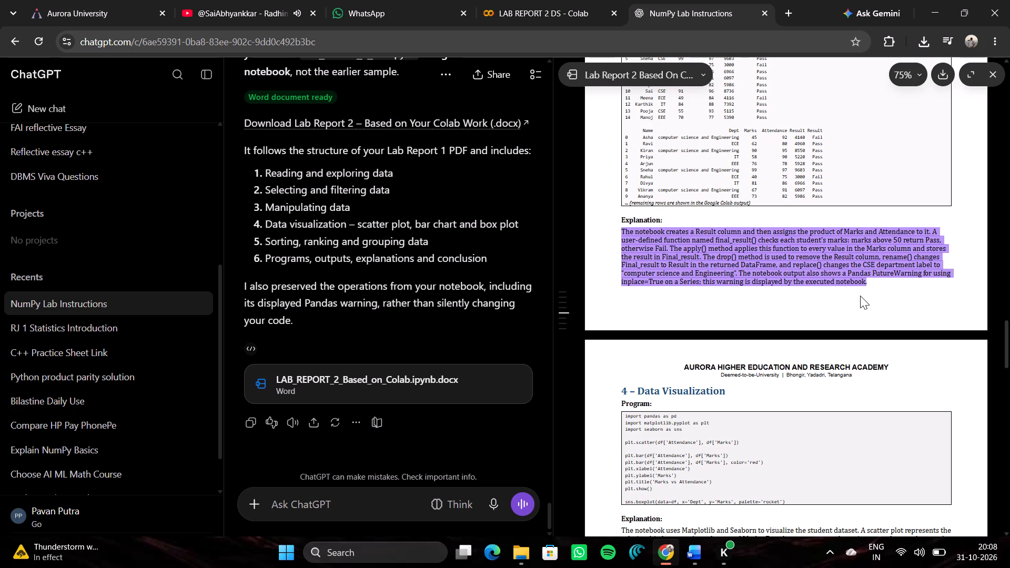
key(ctrl+c)
click(701, 549)
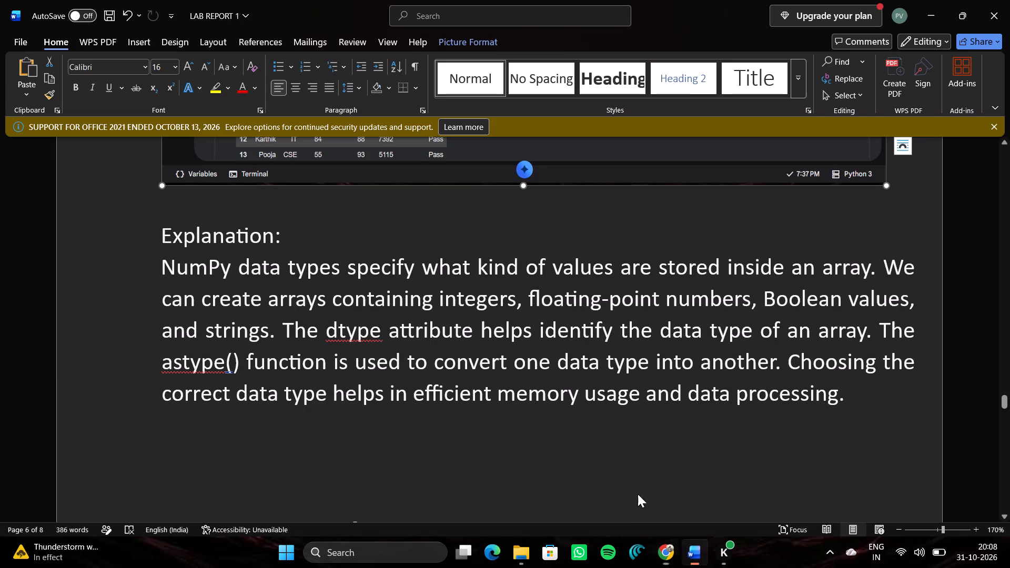
drag(163, 266, 772, 452)
key(ctrl+v)
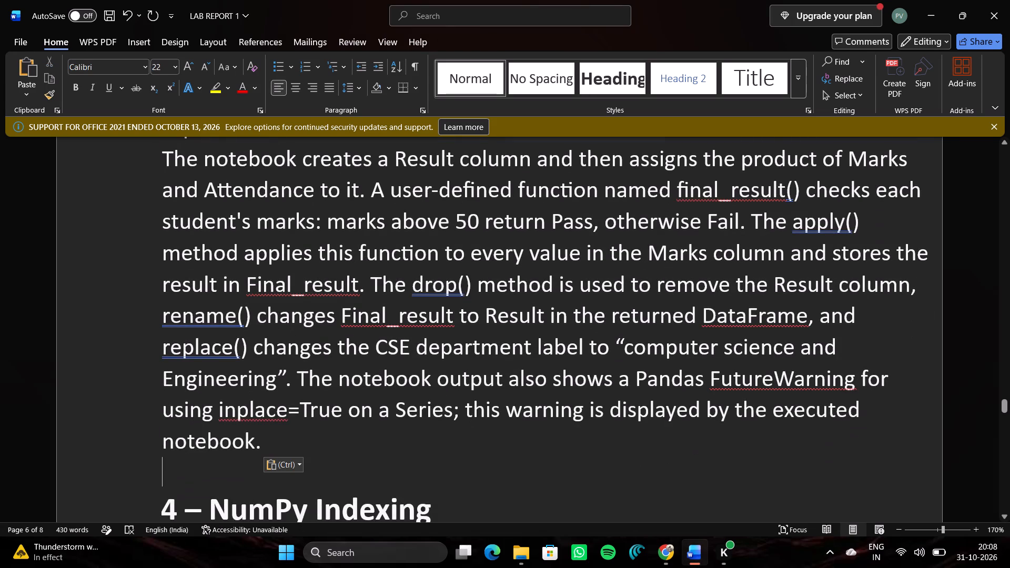
scroll(772, 452, up, 3)
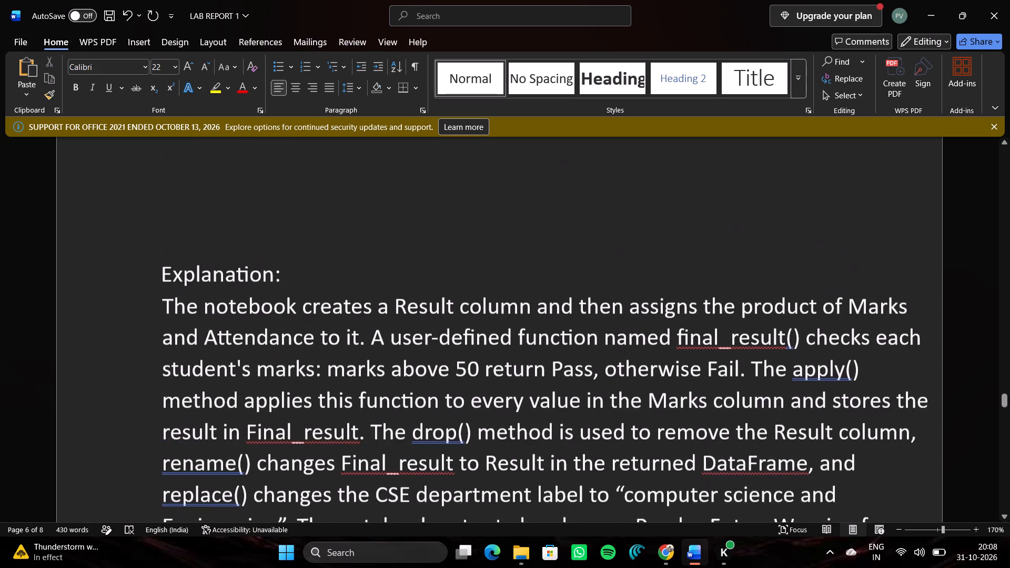
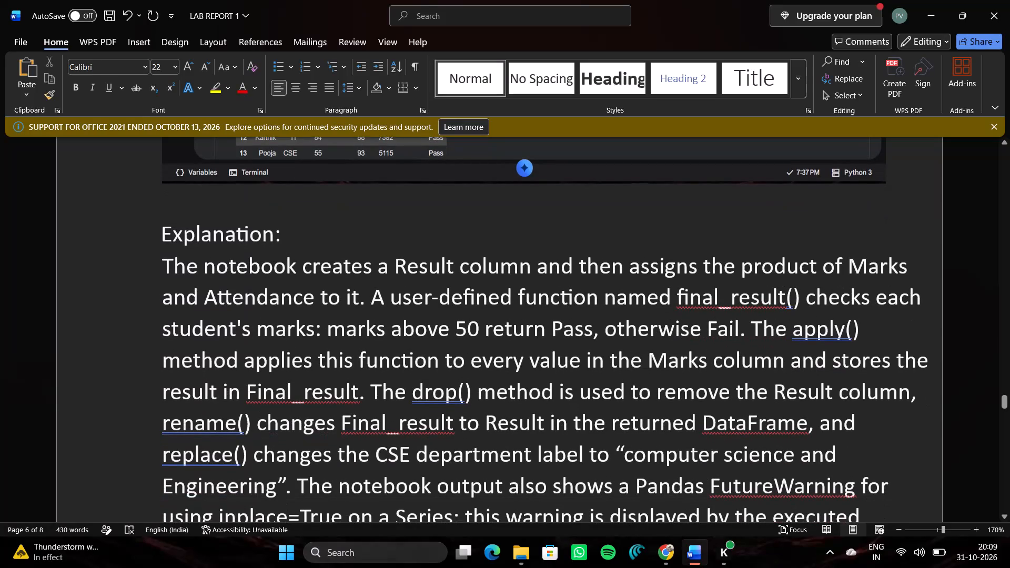
Justify the explanation paragraph of section 3 – Manipulating Data in the Word report.
drag(161, 262, 478, 442)
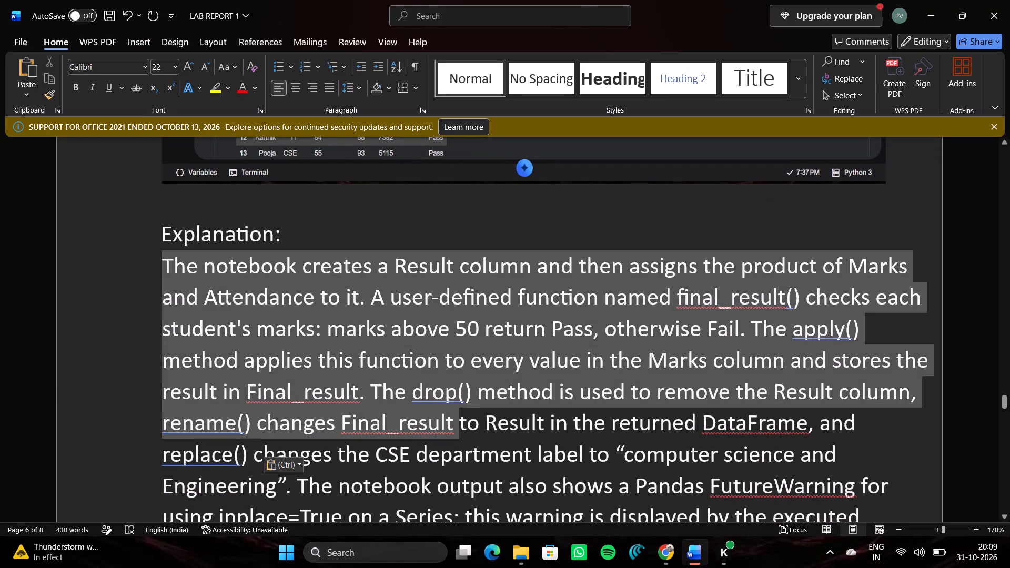
drag(478, 442, 730, 399)
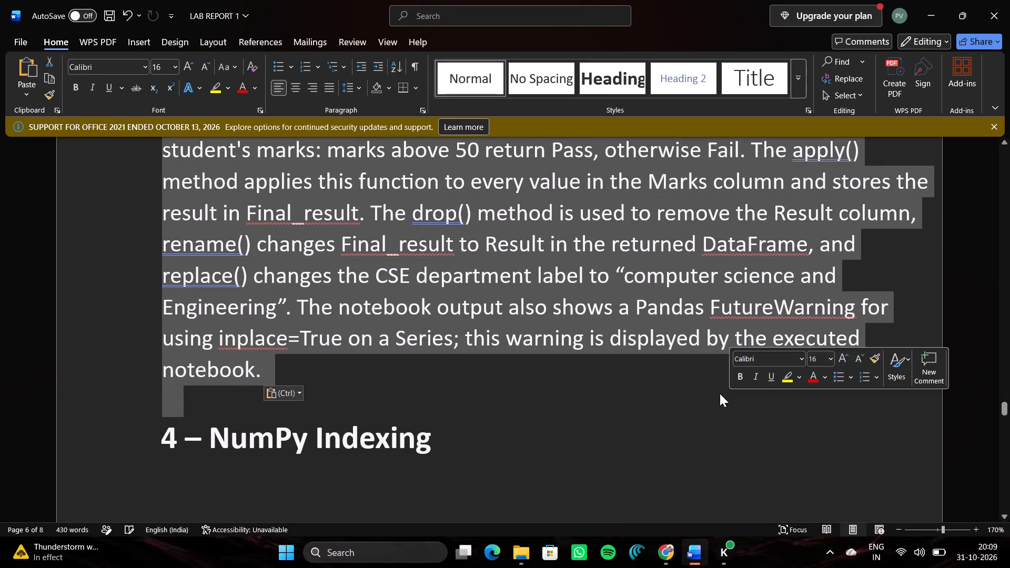
scroll(456, 310, up, 3)
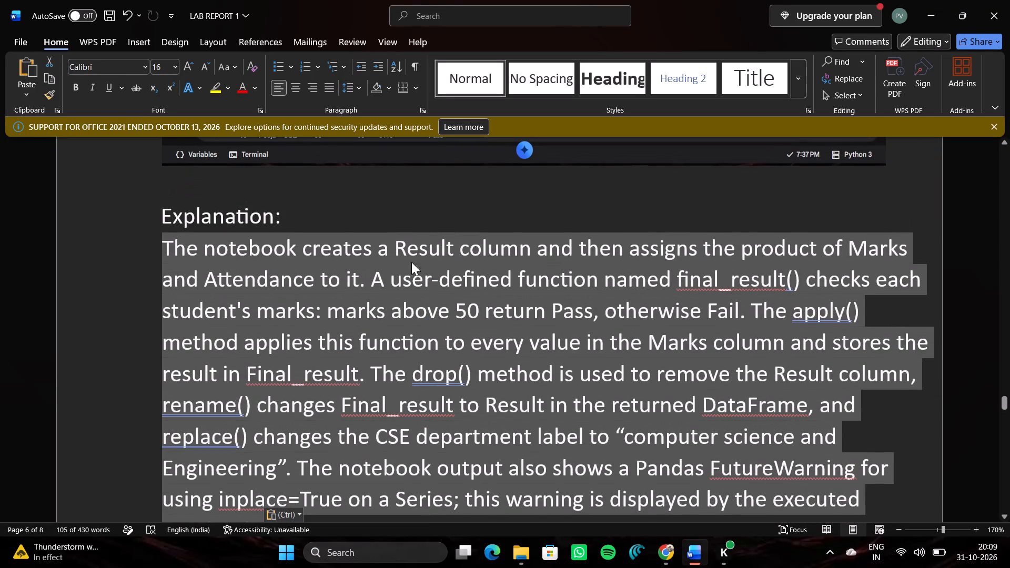
click(331, 87)
click(489, 190)
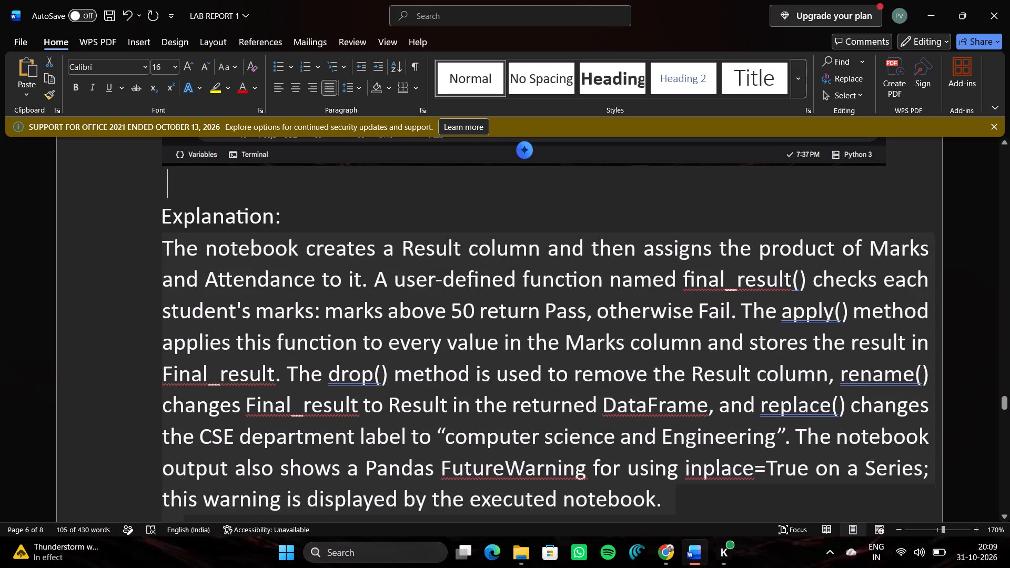
Check the "4 – NumPy Indexing" section in Word, then review the ChatGPT report from "4 – Data Visualization" through the Conclusion and Colab Link.
scroll(562, 290, down, 7)
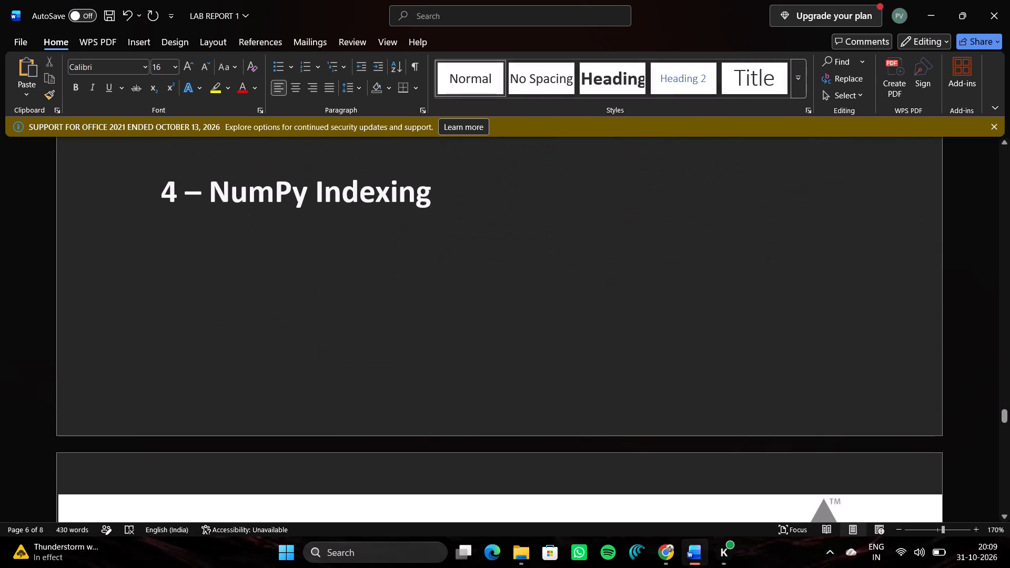
click(672, 559)
scroll(669, 338, down, 3)
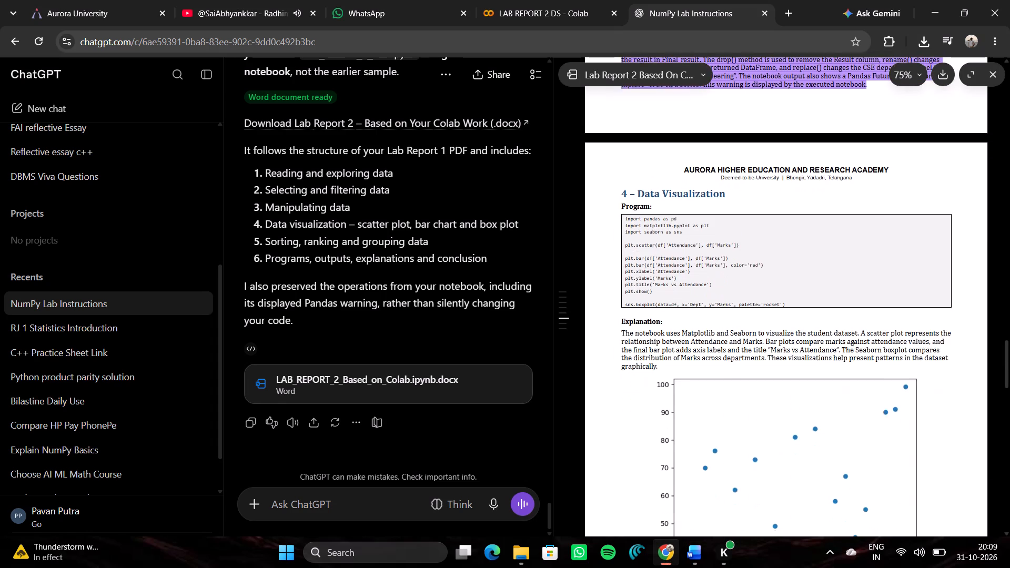
scroll(669, 338, down, 15)
scroll(669, 338, down, 6)
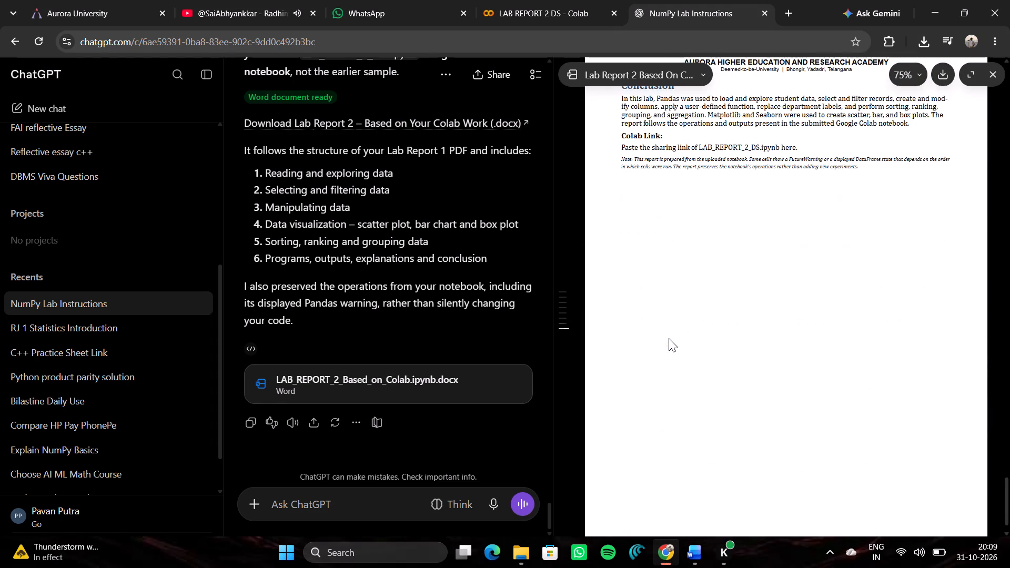
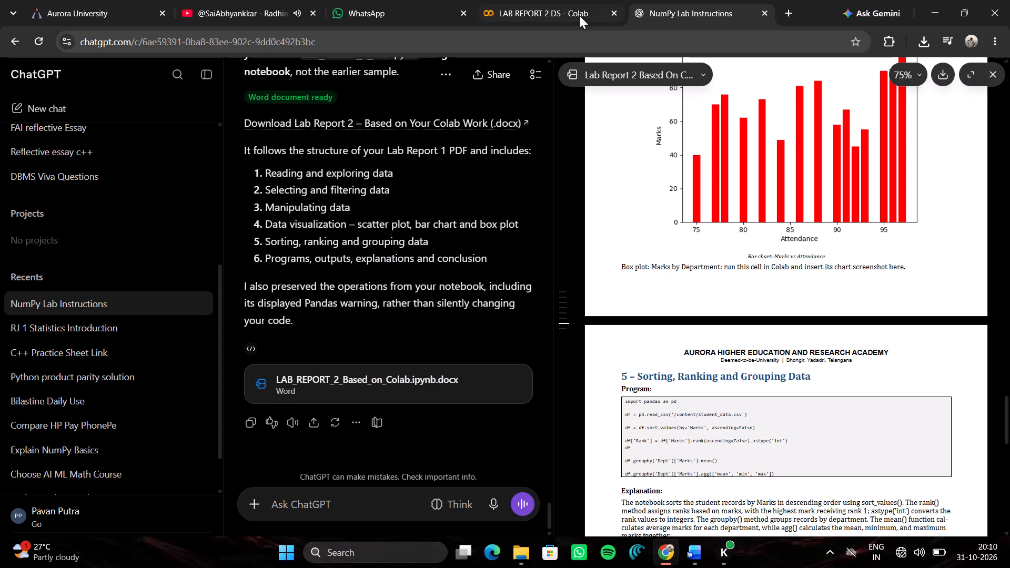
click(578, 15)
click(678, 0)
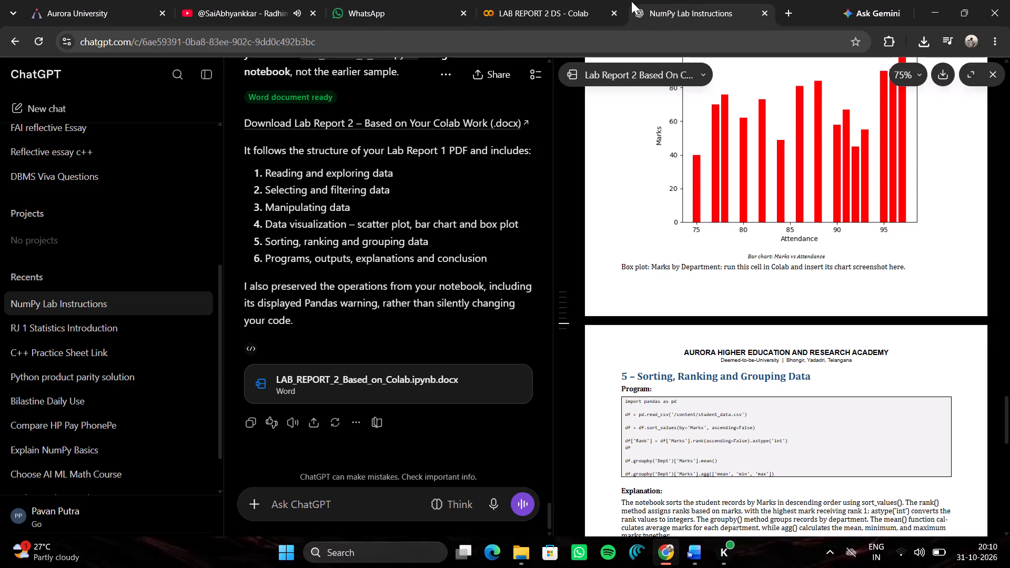
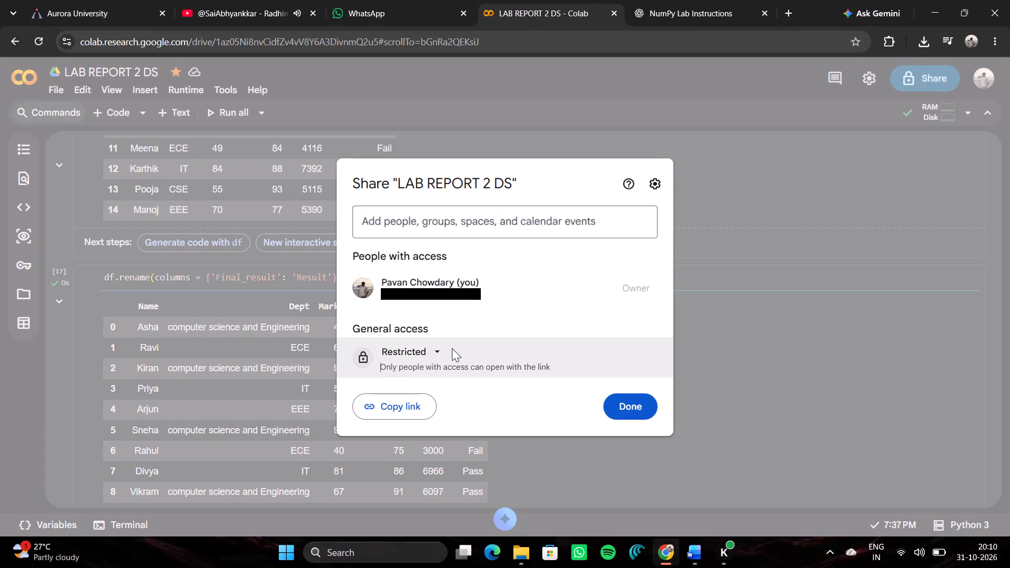
Set the LAB REPORT 2 DS notebook's general access to "Anyone with the link" and copy its sharing link.
click(433, 366)
click(438, 351)
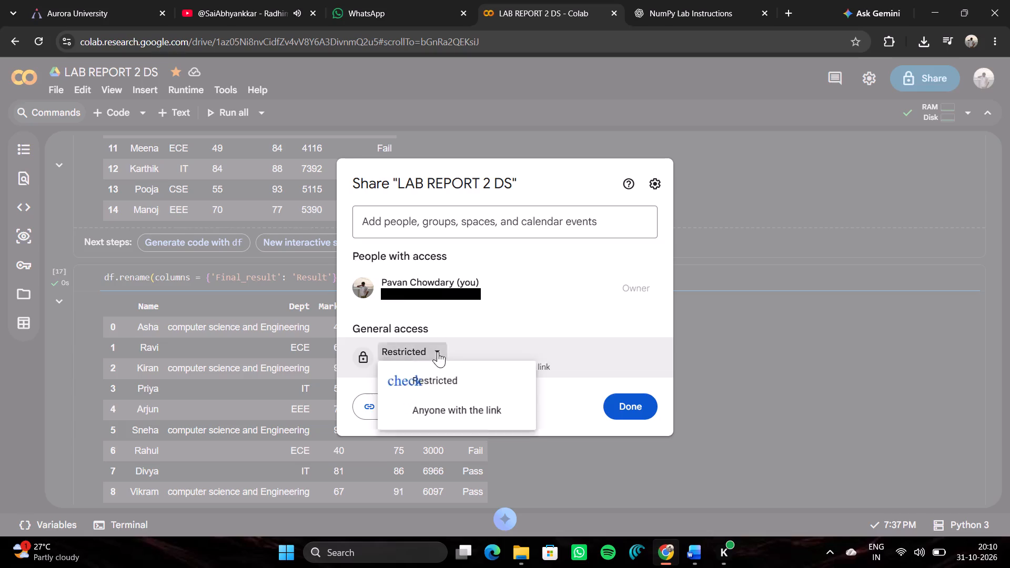
click(447, 418)
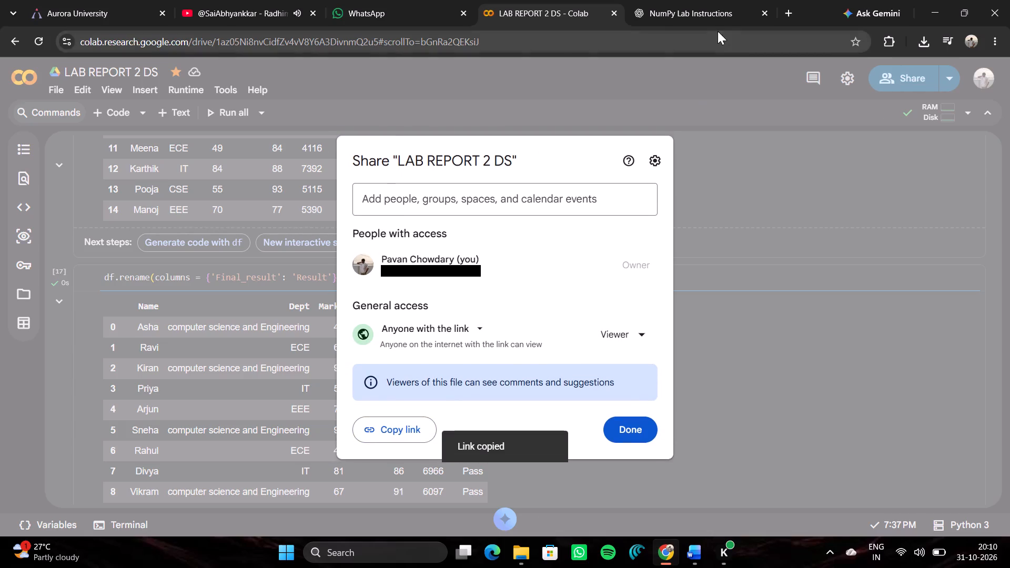
Switch to the Word report and go back up through the section 3 explanation above "4 – NumPy Indexing".
click(692, 553)
scroll(549, 376, up, 6)
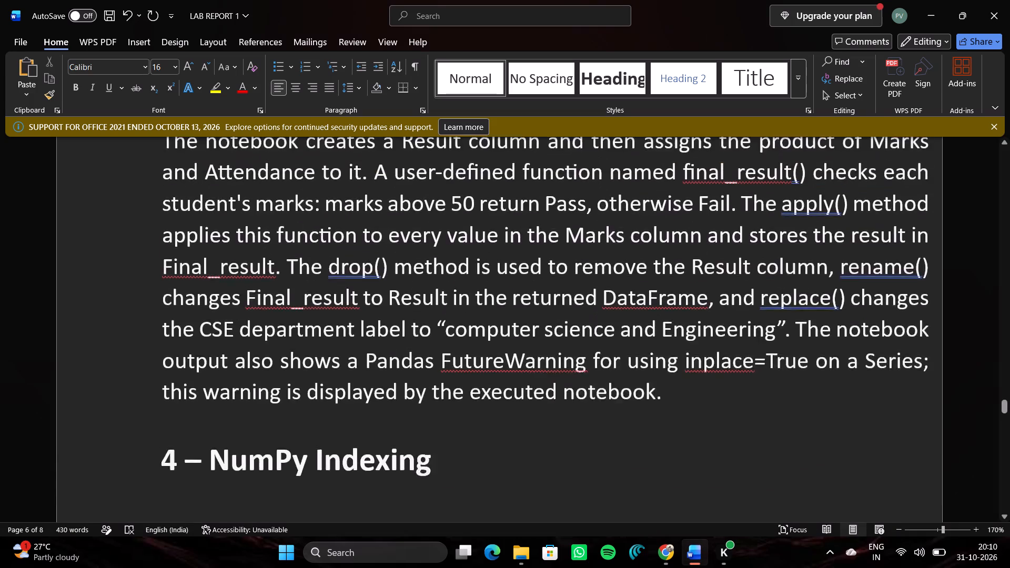
scroll(549, 376, up, 4)
scroll(549, 376, down, 20)
scroll(549, 376, down, 20)
scroll(549, 376, down, 1)
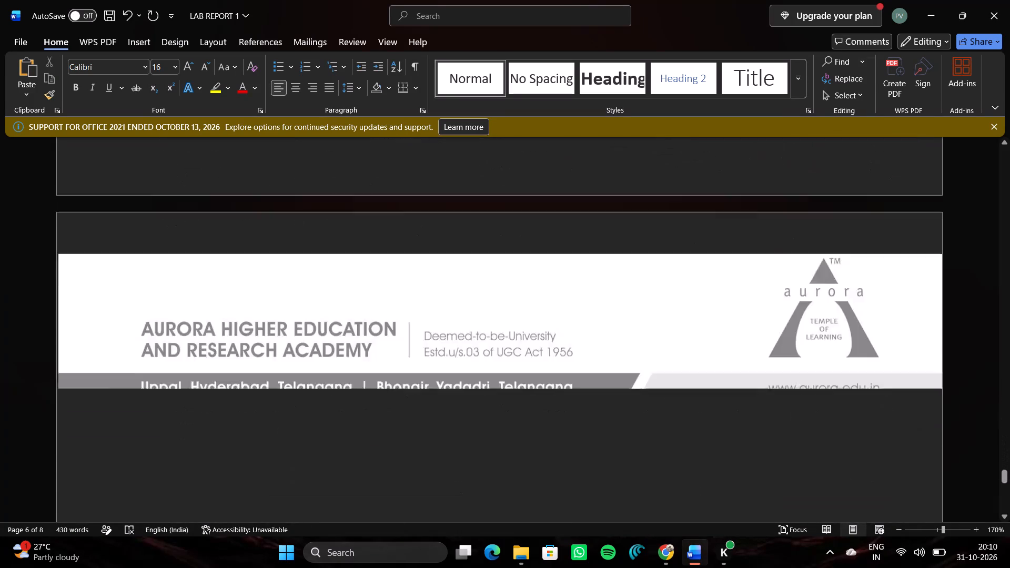
scroll(586, 353, down, 20)
scroll(586, 353, down, 2)
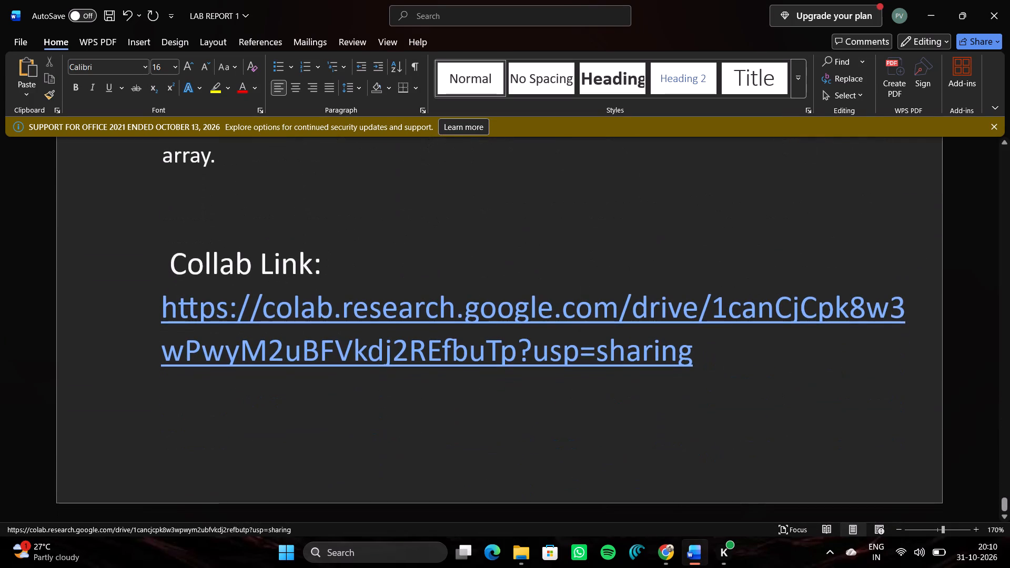
drag(164, 305, 660, 397)
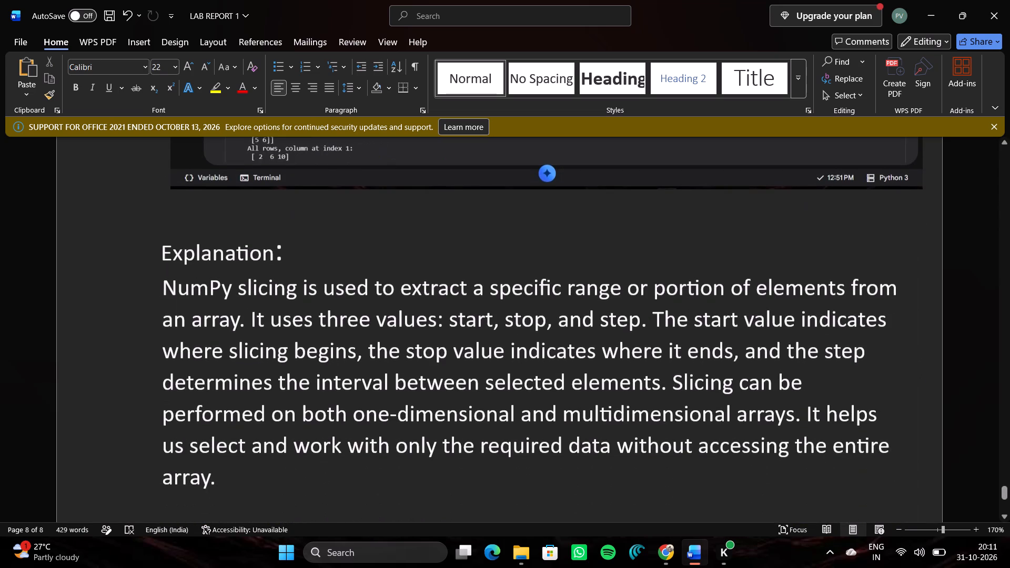
click(406, 492)
key(BackSpace)
key(BackSpace)
key(BackSpace)
key(BackSpace)
key(BackSpace)
key(BackSpace)
key(BackSpace)
key(BackSpace)
key(BackSpace)
key(BackSpace)
key(BackSpace)
key(BackSpace)
key(BackSpace)
key(BackSpace)
key(BackSpace)
key(BackSpace)
key(BackSpace)
key(BackSpace)
key(BackSpace)
key(BackSpace)
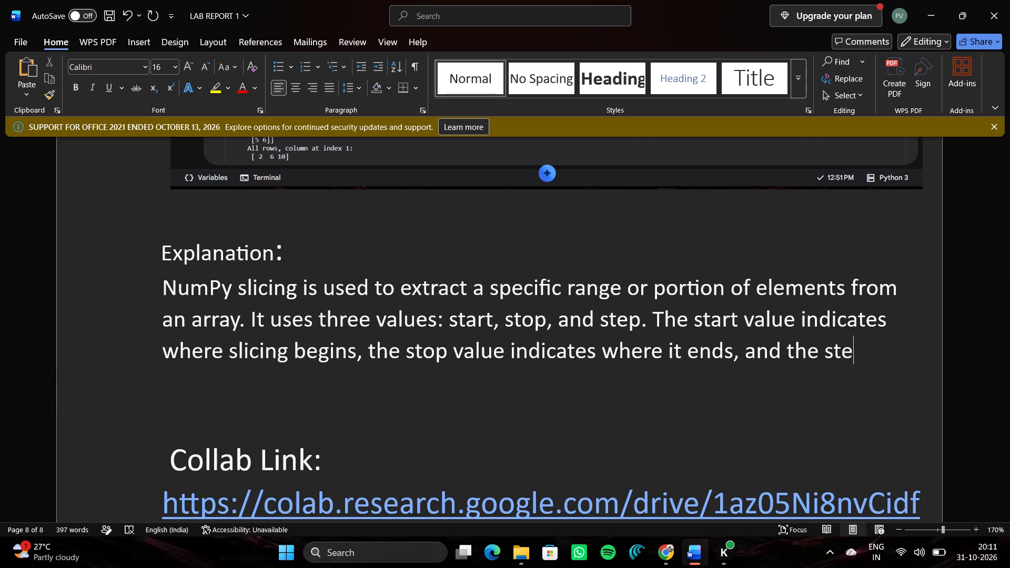
key(BackSpace)
key(BackSpace)
key(BackSpace)
key(BackSpace)
key(BackSpace)
key(BackSpace)
key(BackSpace)
key(BackSpace)
key(BackSpace)
key(BackSpace)
key(BackSpace)
key(BackSpace)
key(BackSpace)
key(BackSpace)
key(BackSpace)
key(BackSpace)
key(BackSpace)
key(BackSpace)
key(BackSpace)
key(BackSpace)
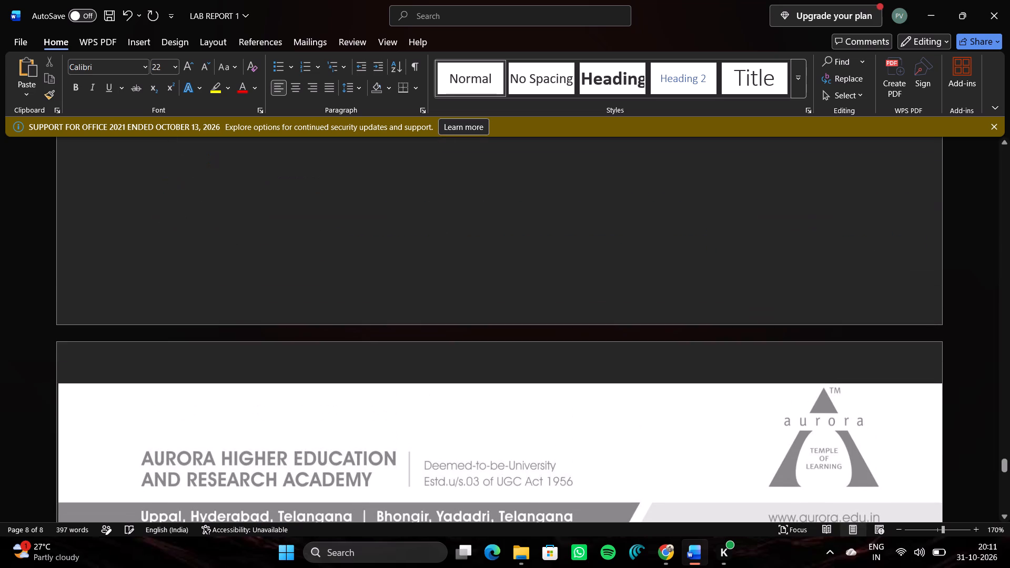
Delete the "5 – NumPy Slicing" heading and the NumPy indexing explanation paragraph above it.
scroll(492, 487, up, 3)
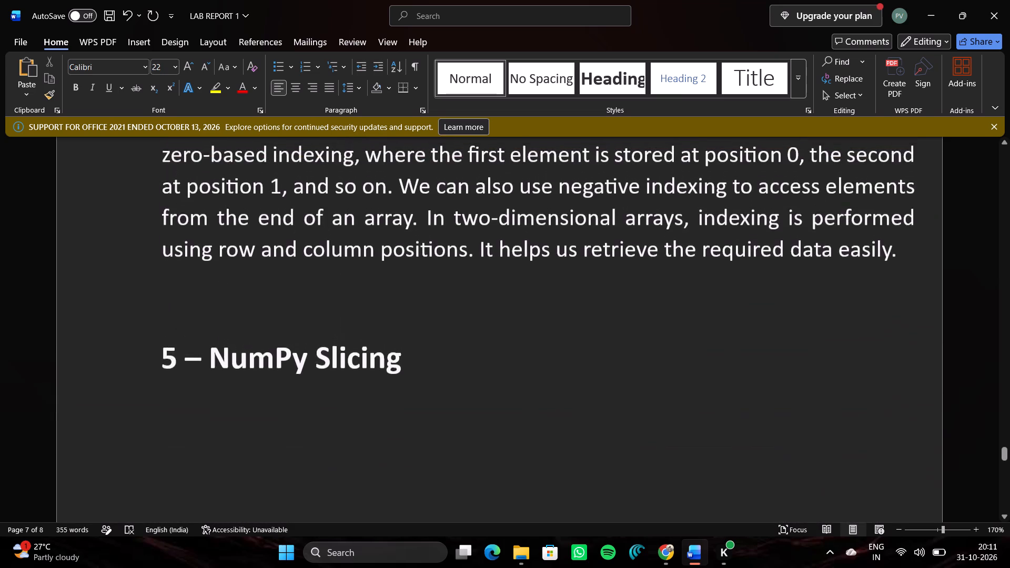
scroll(492, 487, up, 1)
key(BackSpace)
key(BackSpace)
key(BackSpace)
key(BackSpace)
key(BackSpace)
key(BackSpace)
key(BackSpace)
key(BackSpace)
key(BackSpace)
key(BackSpace)
key(BackSpace)
key(BackSpace)
key(BackSpace)
key(BackSpace)
key(BackSpace)
key(BackSpace)
key(BackSpace)
key(BackSpace)
key(BackSpace)
key(BackSpace)
key(BackSpace)
key(BackSpace)
key(BackSpace)
key(BackSpace)
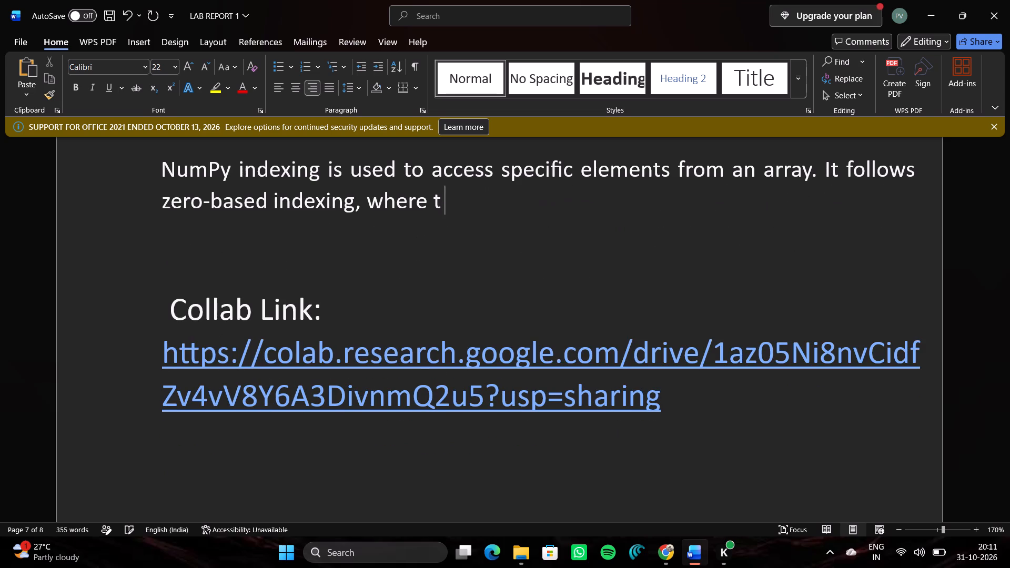
key(BackSpace)
key(BackSpace)
key(BackSpace)
key(BackSpace)
key(BackSpace)
key(BackSpace)
key(BackSpace)
key(BackSpace)
key(BackSpace)
key(BackSpace)
key(BackSpace)
key(BackSpace)
key(BackSpace)
key(BackSpace)
key(BackSpace)
key(BackSpace)
key(BackSpace)
key(BackSpace)
key(BackSpace)
key(BackSpace)
key(BackSpace)
key(BackSpace)
key(BackSpace)
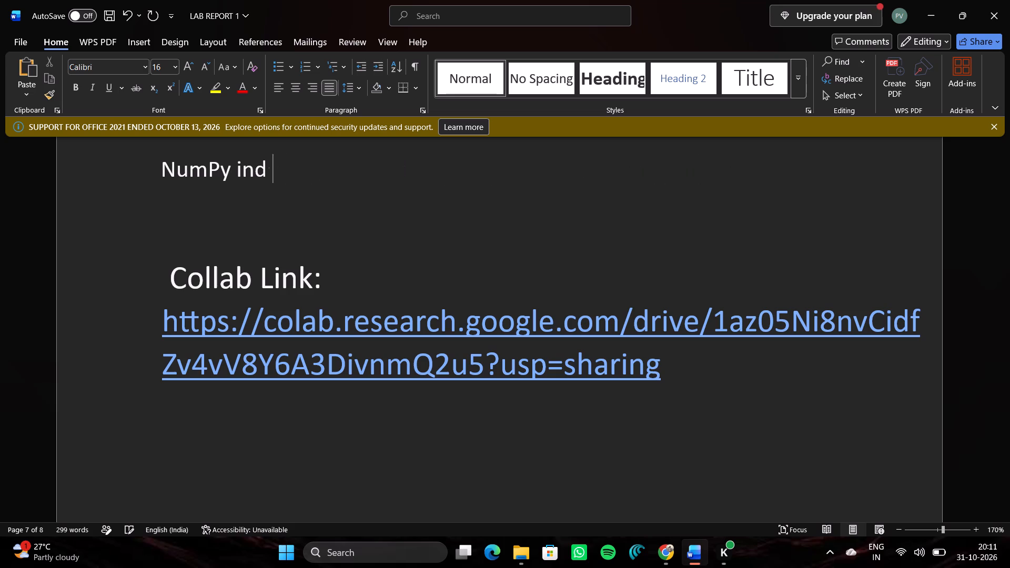
key(BackSpace)
Delete the "Explanation:" label and the NumPy Indexing notebook screenshot from section 4.
scroll(492, 487, up, 3)
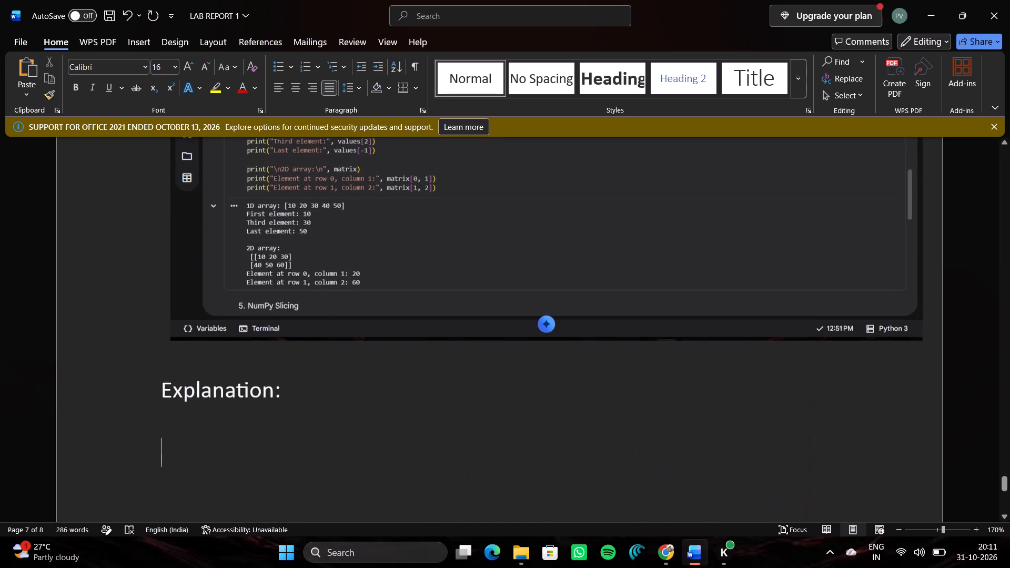
scroll(492, 487, up, 4)
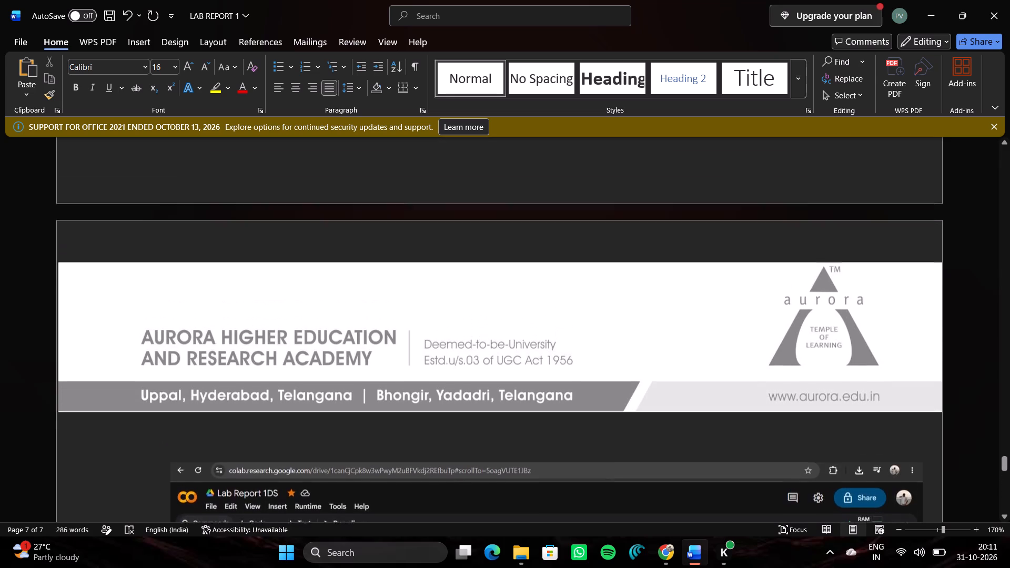
scroll(492, 487, down, 1)
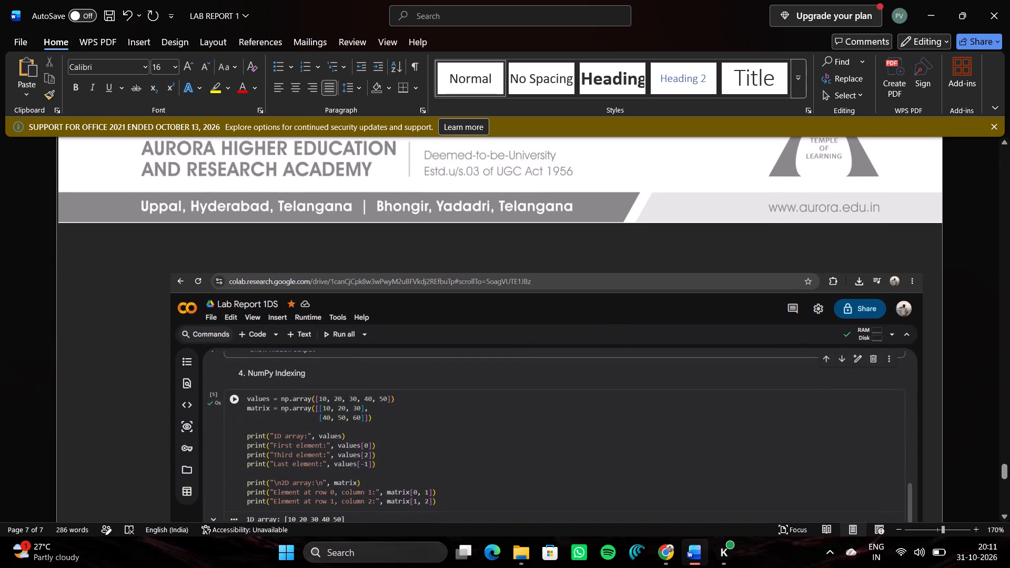
key(BackSpace)
key(BackSpace)
key(BackSpace)
key(BackSpace)
key(BackSpace)
key(BackSpace)
key(BackSpace)
key(BackSpace)
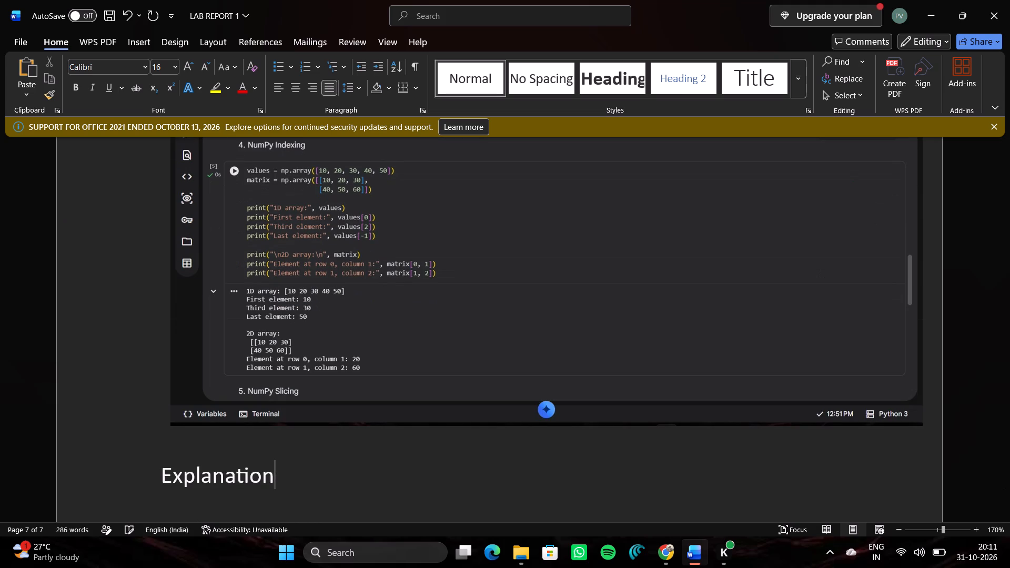
key(BackSpace)
key(BackSpace)
key(BackSpace)
key(BackSpace)
key(BackSpace)
key(BackSpace)
key(BackSpace)
key(BackSpace)
key(BackSpace)
key(BackSpace)
key(BackSpace)
key(BackSpace)
key(BackSpace)
key(BackSpace)
key(BackSpace)
key(BackSpace)
key(BackSpace)
key(BackSpace)
key(BackSpace)
key(BackSpace)
key(BackSpace)
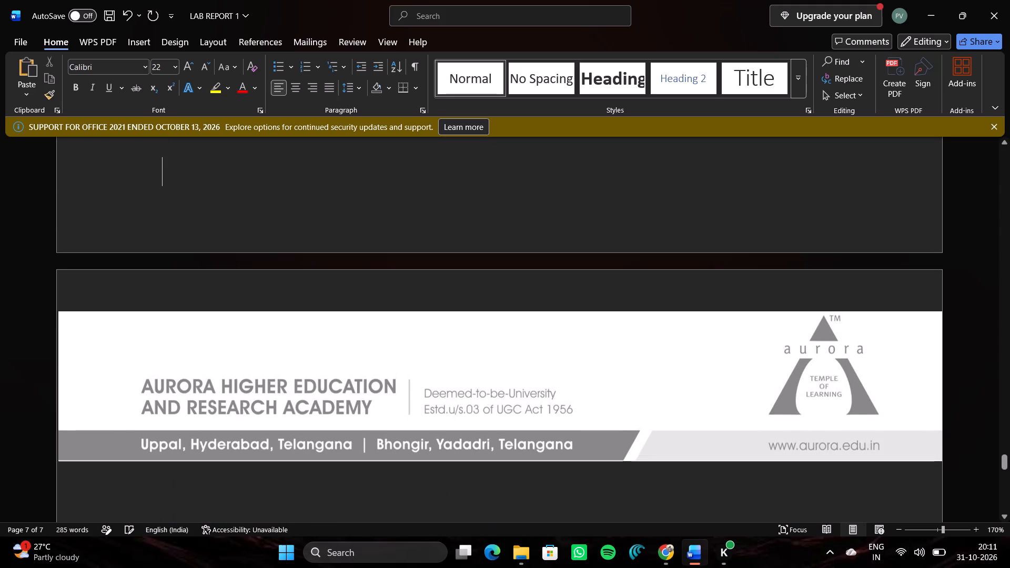
Delete the "4 – NumPy Indexing" heading and the empty lines between it and the "Collab Link:" section.
scroll(492, 487, up, 2)
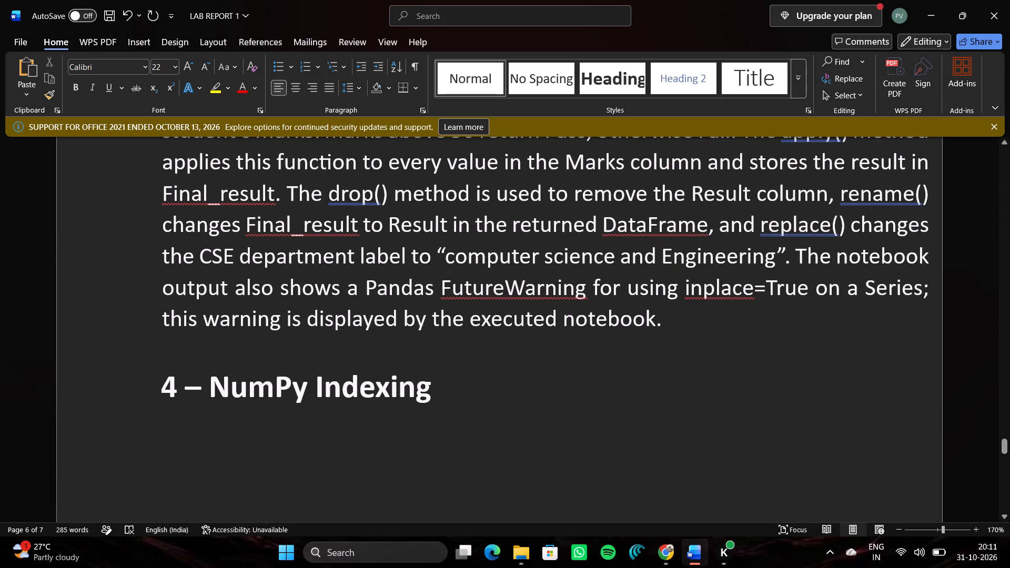
key(BackSpace)
key(BackSpace)
key(BackSpace)
key(BackSpace)
key(BackSpace)
key(BackSpace)
key(BackSpace)
key(BackSpace)
key(BackSpace)
key(BackSpace)
key(BackSpace)
key(BackSpace)
key(BackSpace)
key(BackSpace)
key(BackSpace)
key(BackSpace)
key(BackSpace)
key(BackSpace)
key(BackSpace)
key(BackSpace)
key(BackSpace)
key(BackSpace)
key(BackSpace)
key(BackSpace)
key(BackSpace)
key(BackSpace)
key(BackSpace)
key(BackSpace)
key(BackSpace)
key(BackSpace)
key(BackSpace)
key(BackSpace)
key(BackSpace)
key(BackSpace)
key(BackSpace)
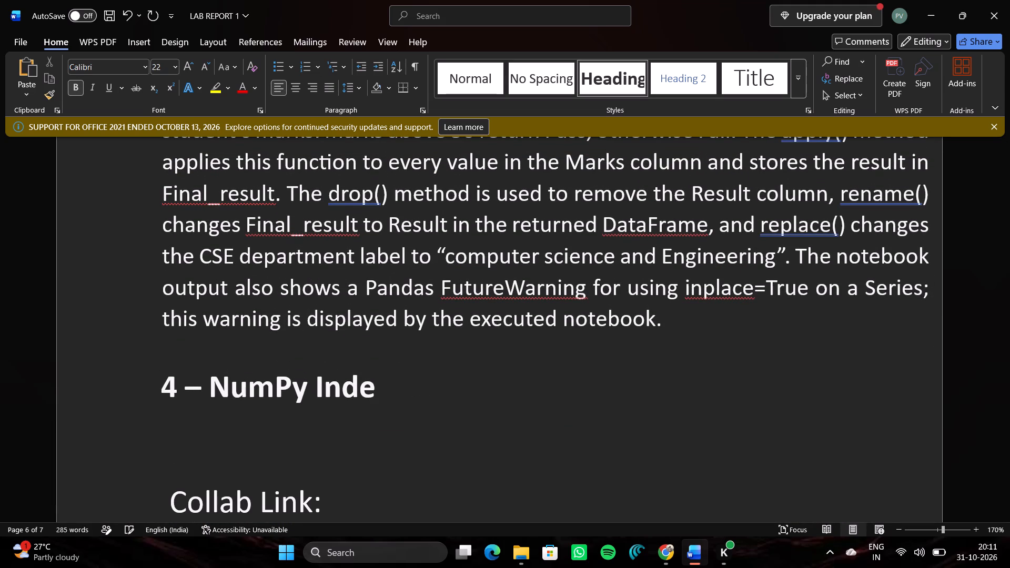
key(BackSpace)
key(BackSpace)
key(BackSpace)
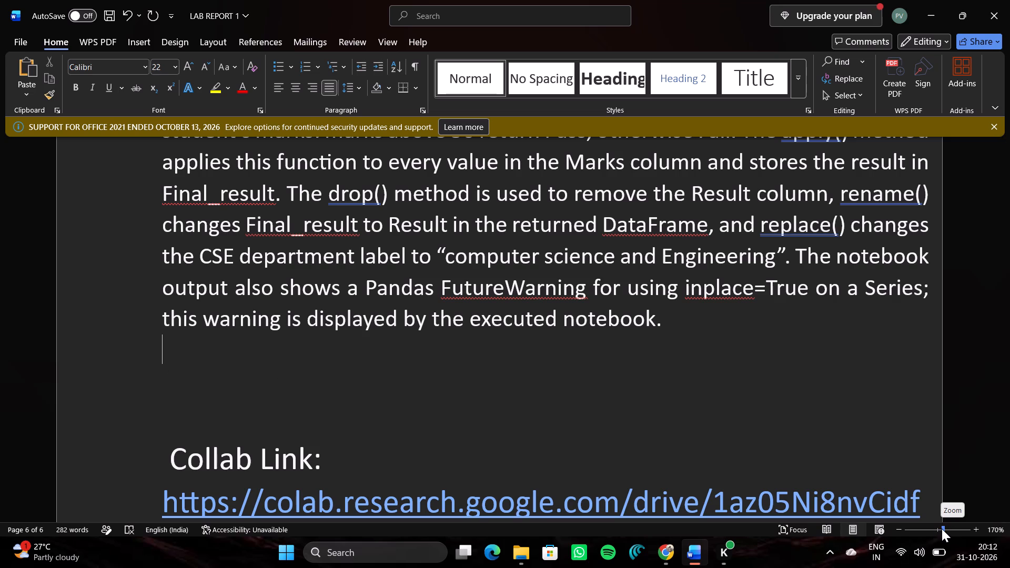
Review the edited report at 100% zoom, from the Colab link back to the student details on the first page.
drag(943, 526, 936, 522)
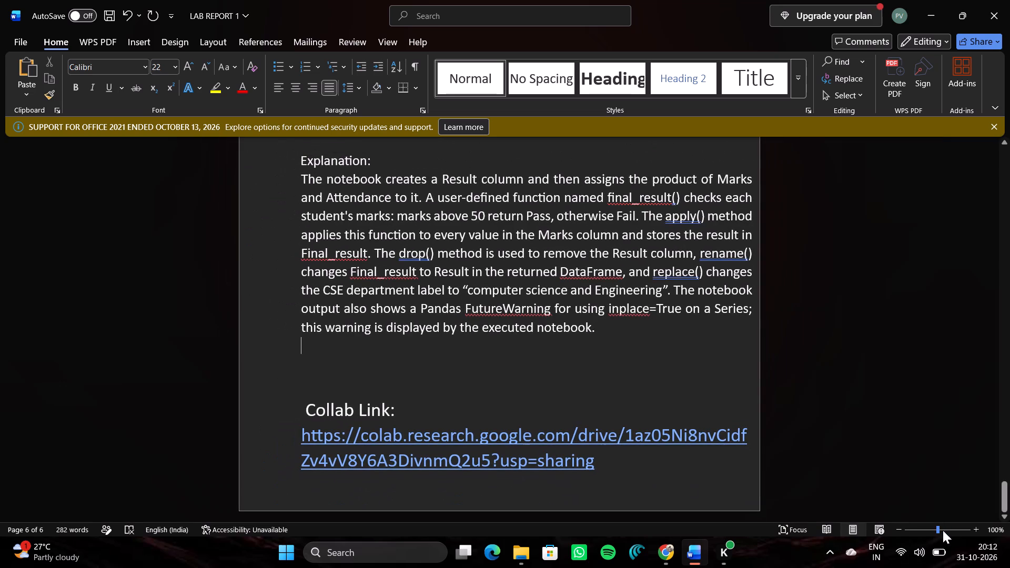
scroll(685, 411, up, 11)
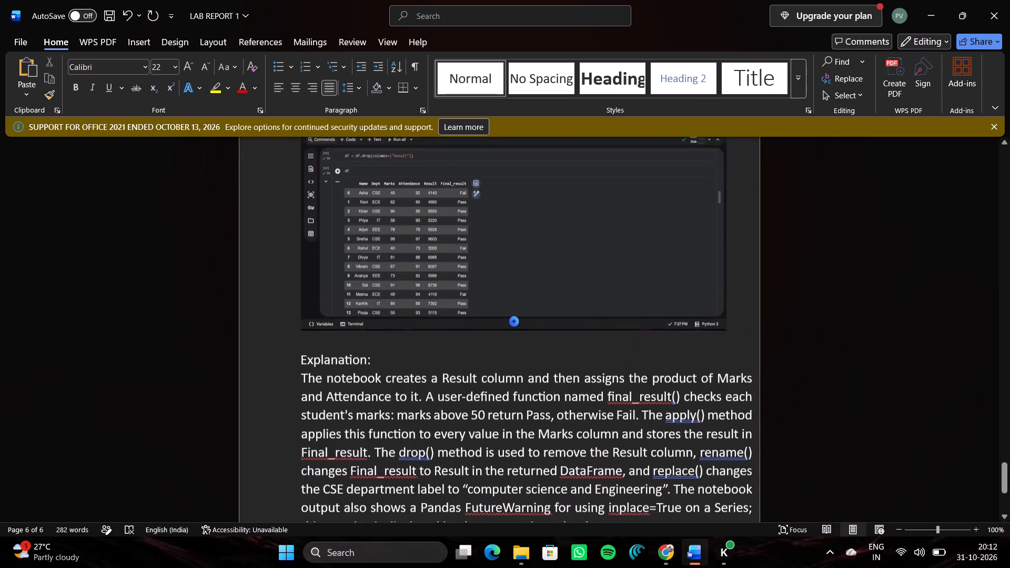
scroll(685, 411, up, 20)
scroll(685, 411, up, 20)
scroll(685, 411, up, 3)
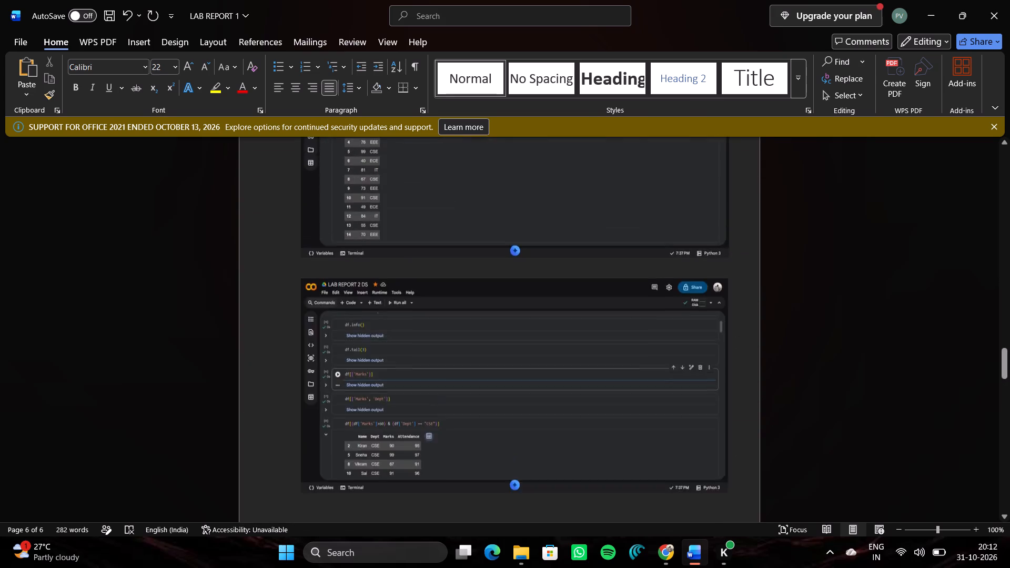
scroll(685, 411, up, 20)
scroll(685, 411, up, 20)
scroll(685, 411, up, 3)
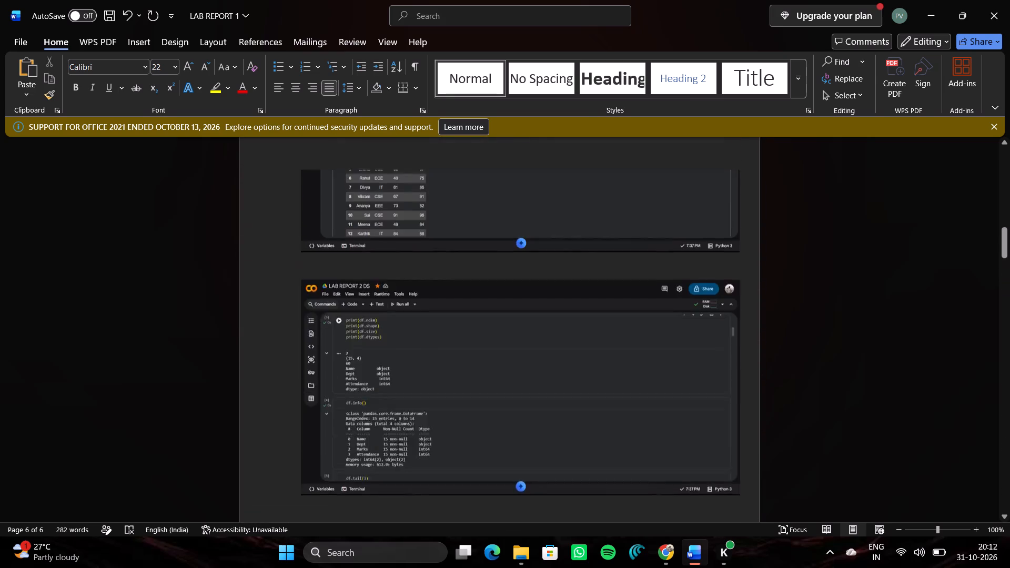
scroll(685, 411, up, 20)
scroll(685, 411, up, 15)
scroll(685, 411, up, 7)
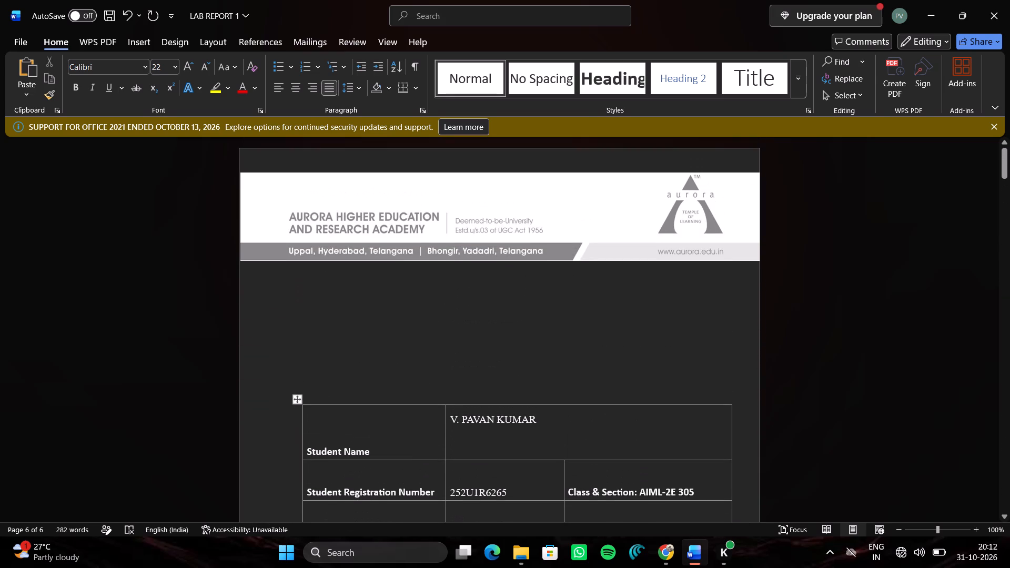
Switch to the YouTube video in Chrome and check the Wi-Fi connection in the list of available networks.
click(678, 565)
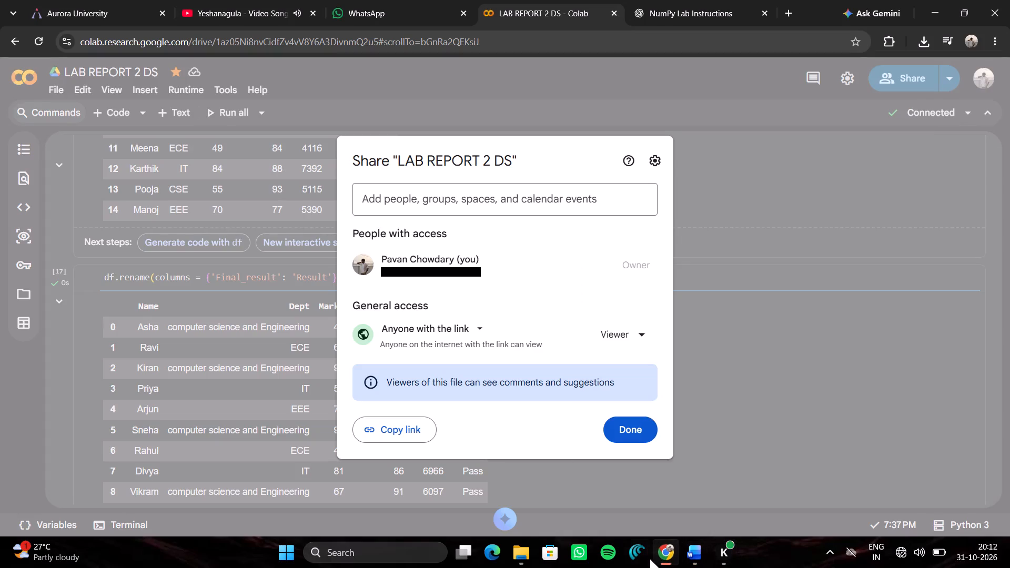
click(241, 1)
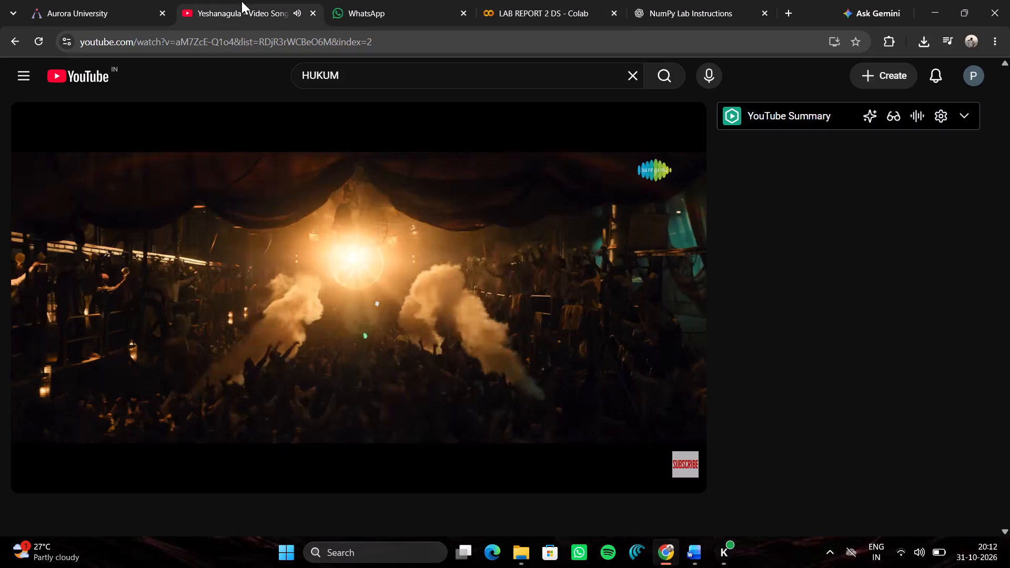
click(902, 556)
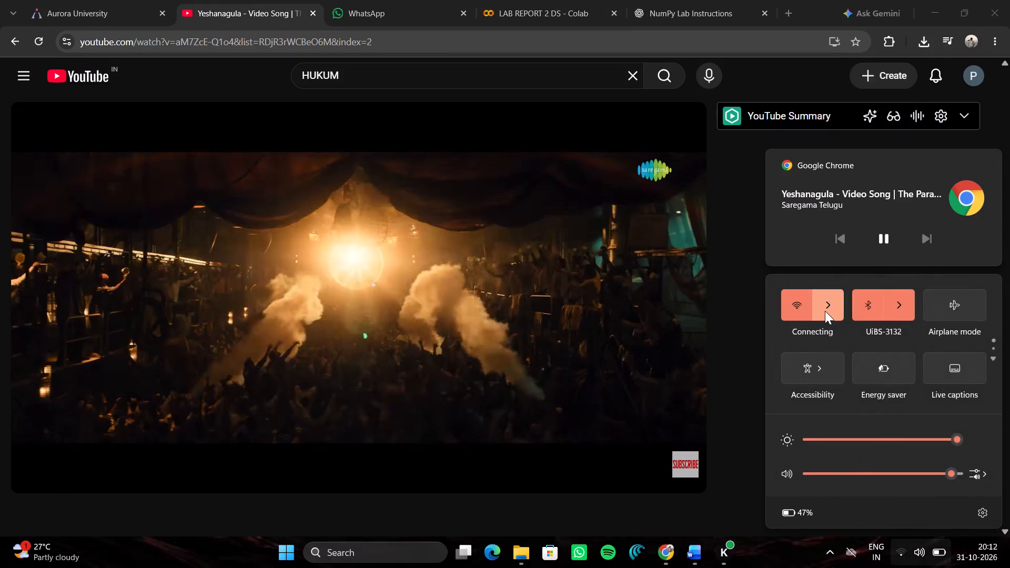
click(825, 311)
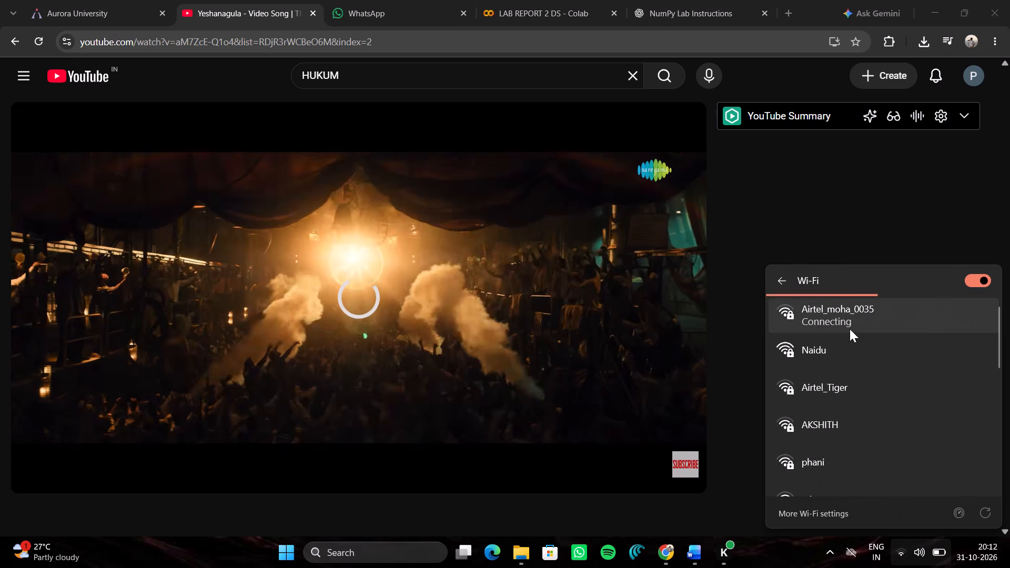
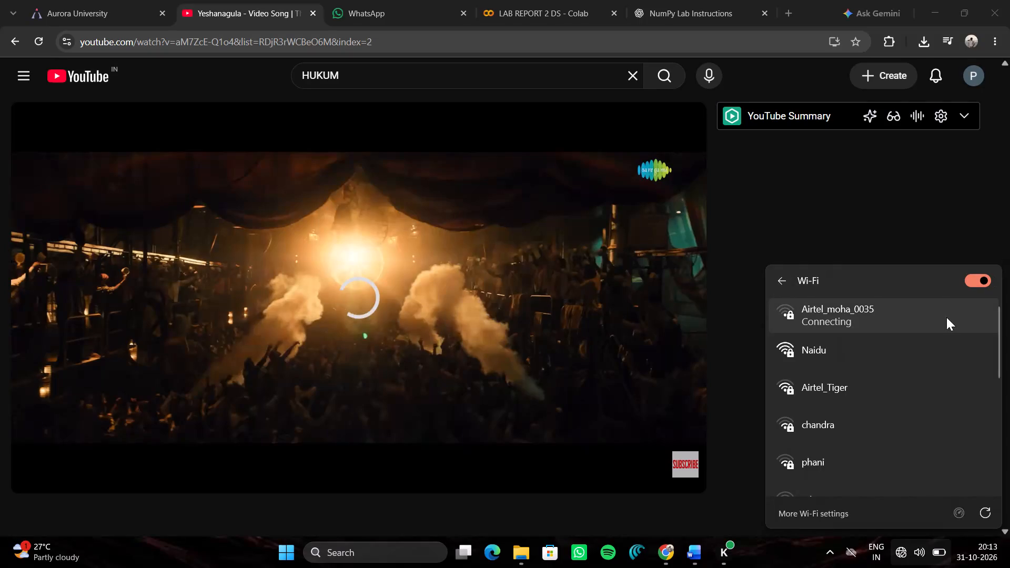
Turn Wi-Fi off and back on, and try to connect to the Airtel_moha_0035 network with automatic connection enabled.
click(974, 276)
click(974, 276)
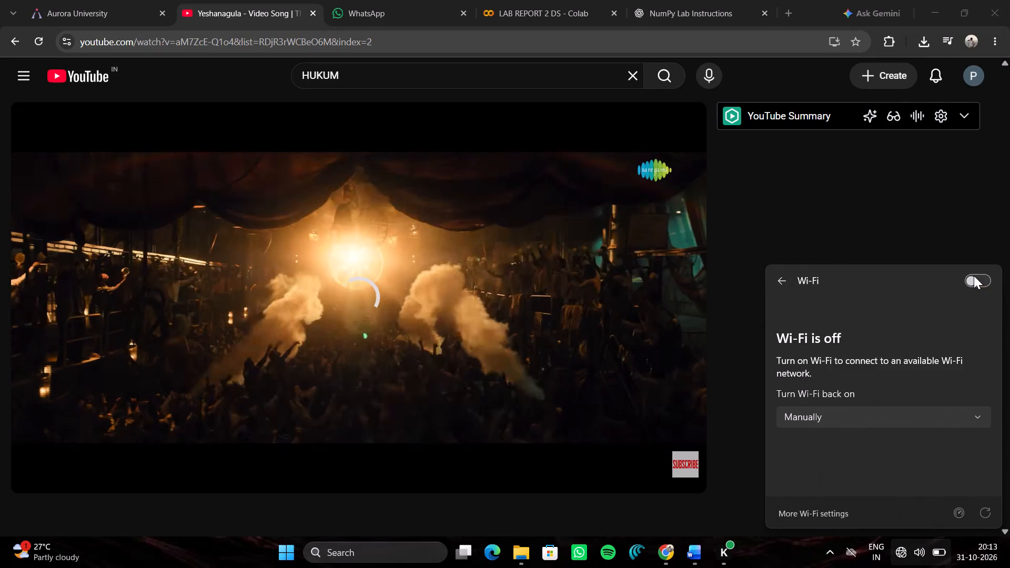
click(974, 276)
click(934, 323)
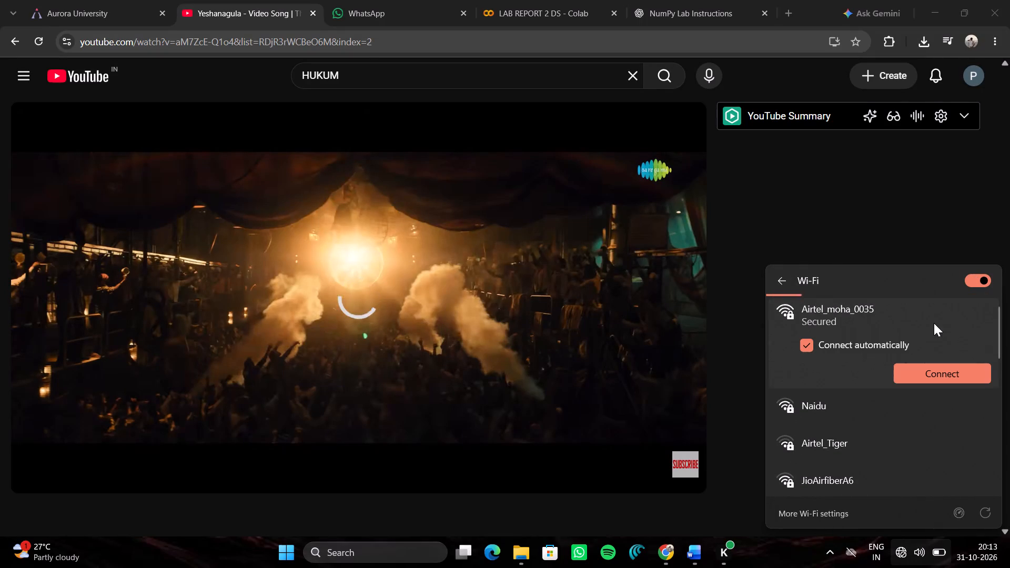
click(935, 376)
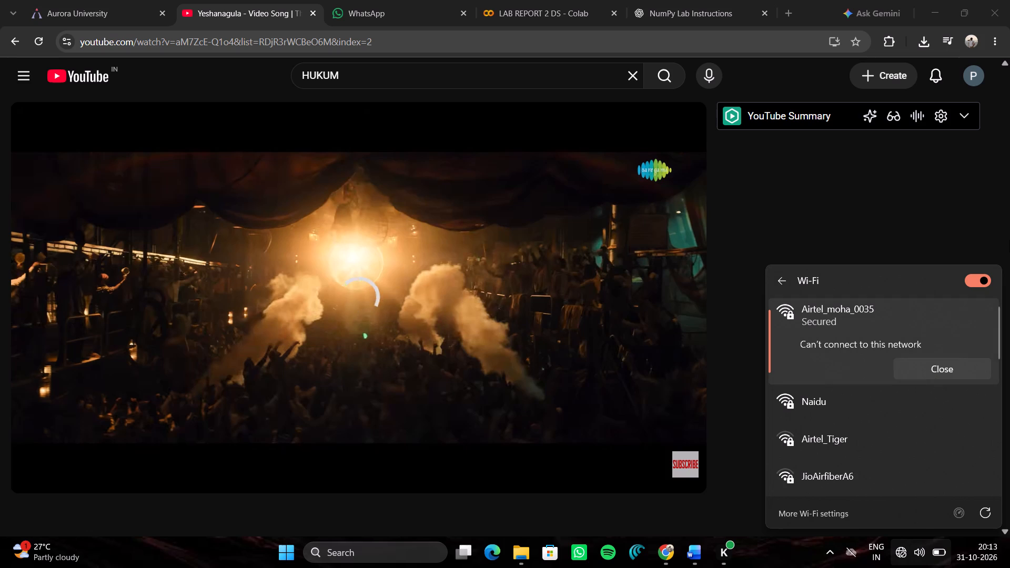
Restart Wi-Fi again and reconnect to the Airtel_moha_0035 network.
click(983, 277)
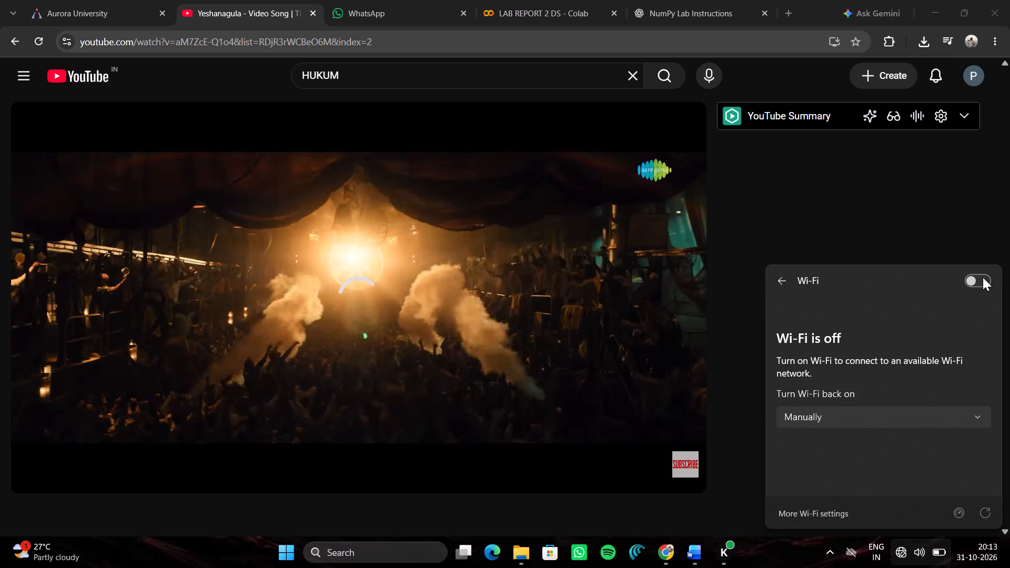
click(983, 277)
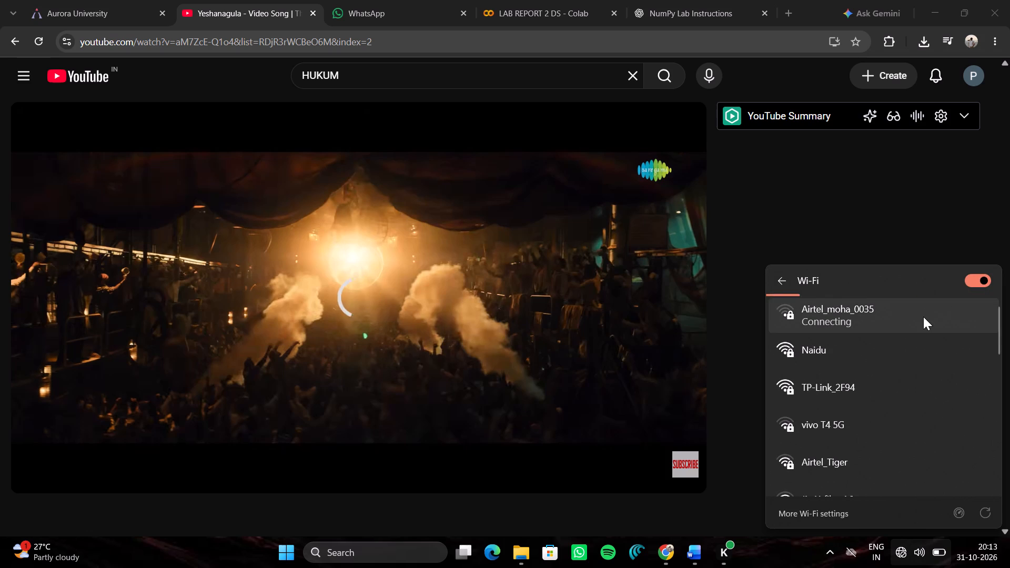
click(923, 317)
click(951, 374)
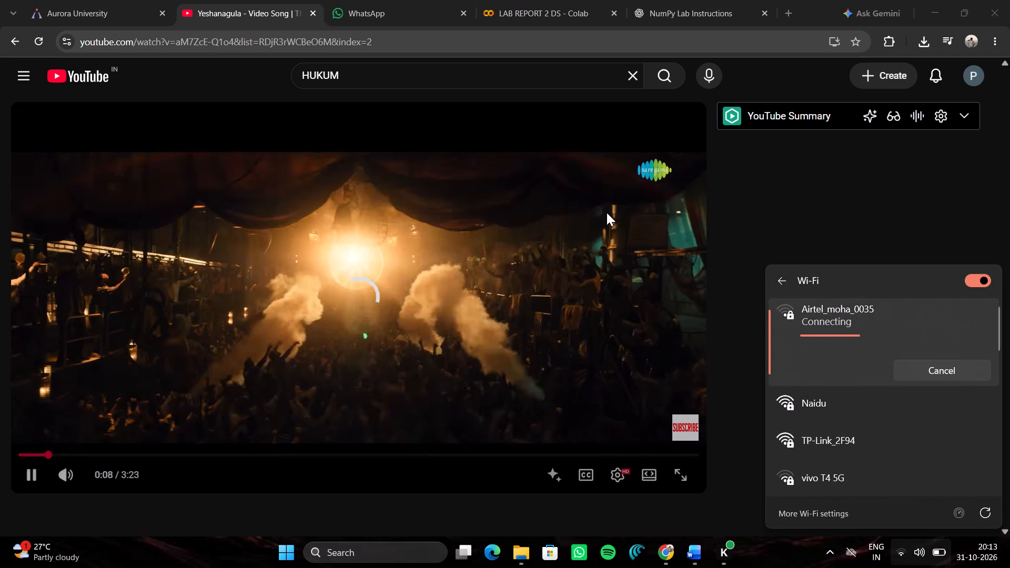
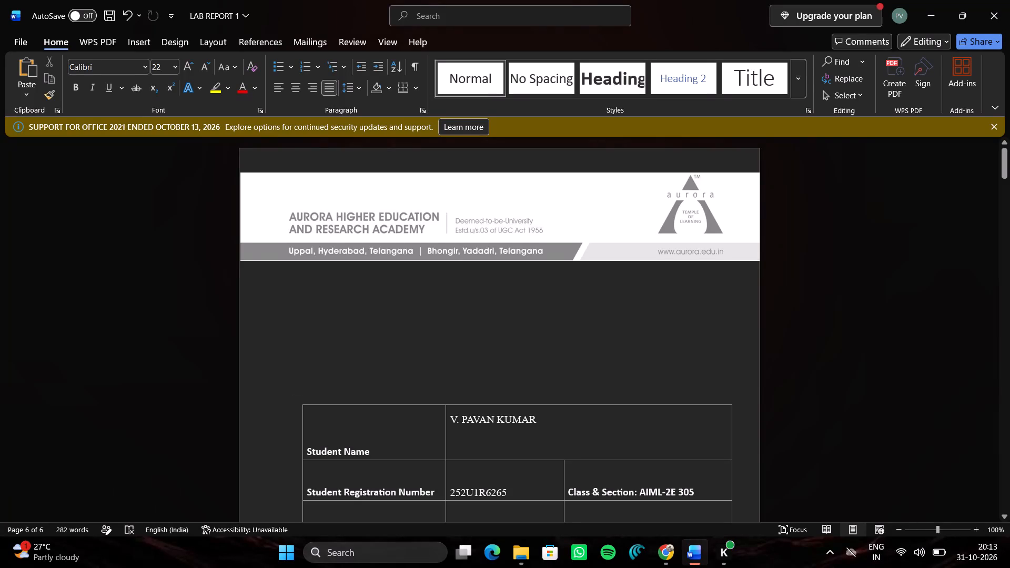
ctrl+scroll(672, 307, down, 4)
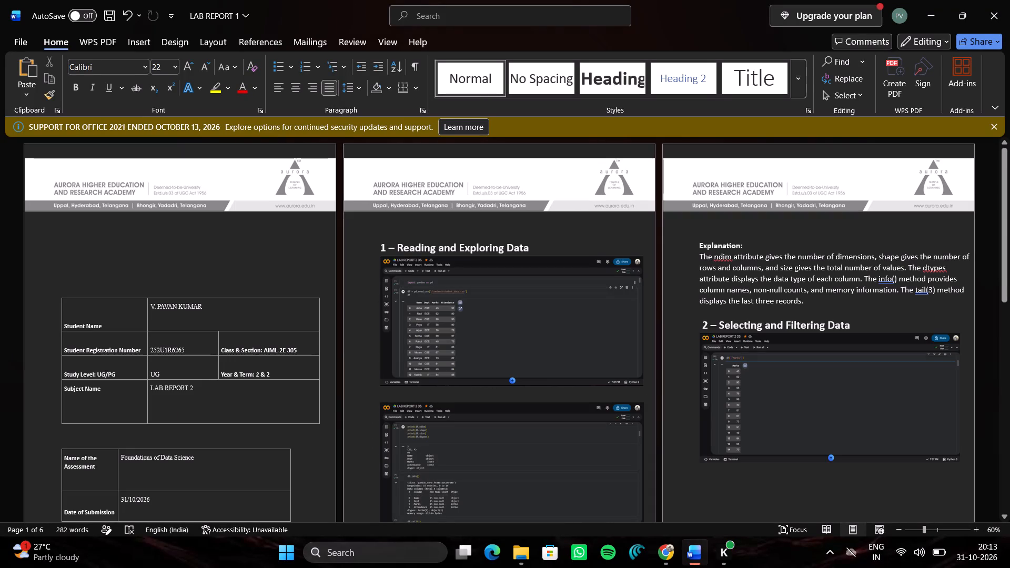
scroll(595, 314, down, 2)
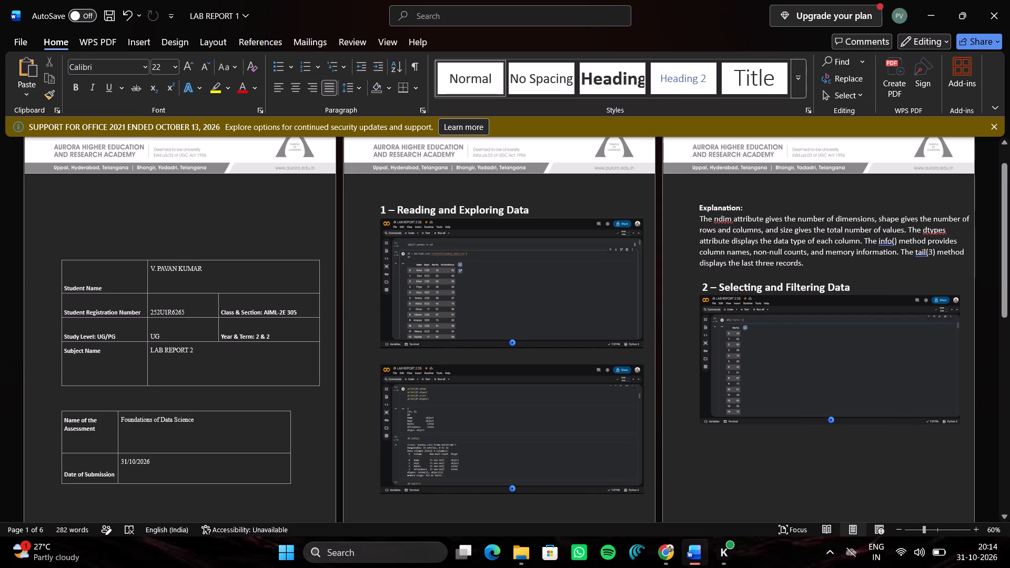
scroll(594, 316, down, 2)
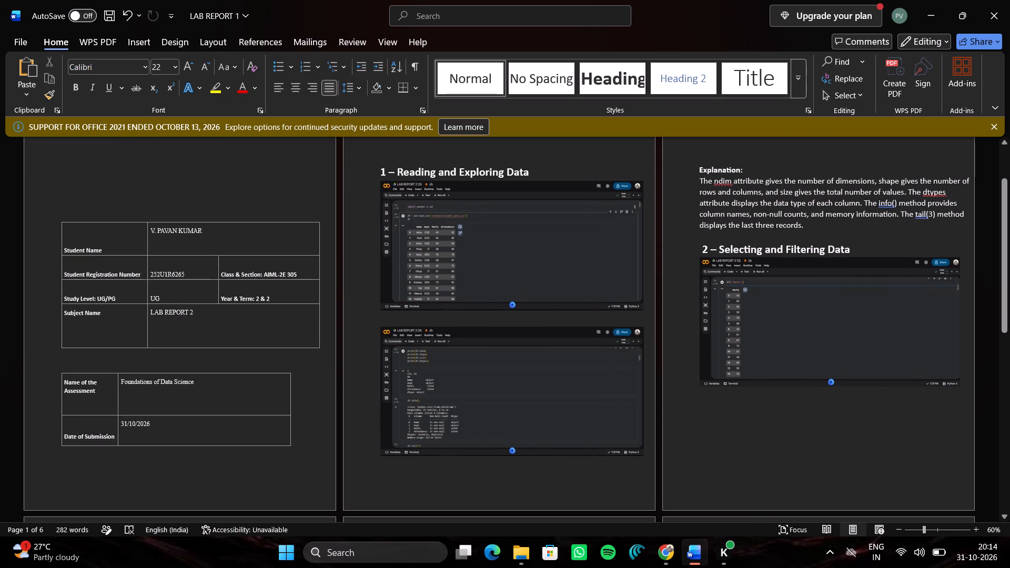
Insert a blank line between the "2 – Selecting and Filtering Data" heading and the screenshot below it.
scroll(594, 316, down, 1)
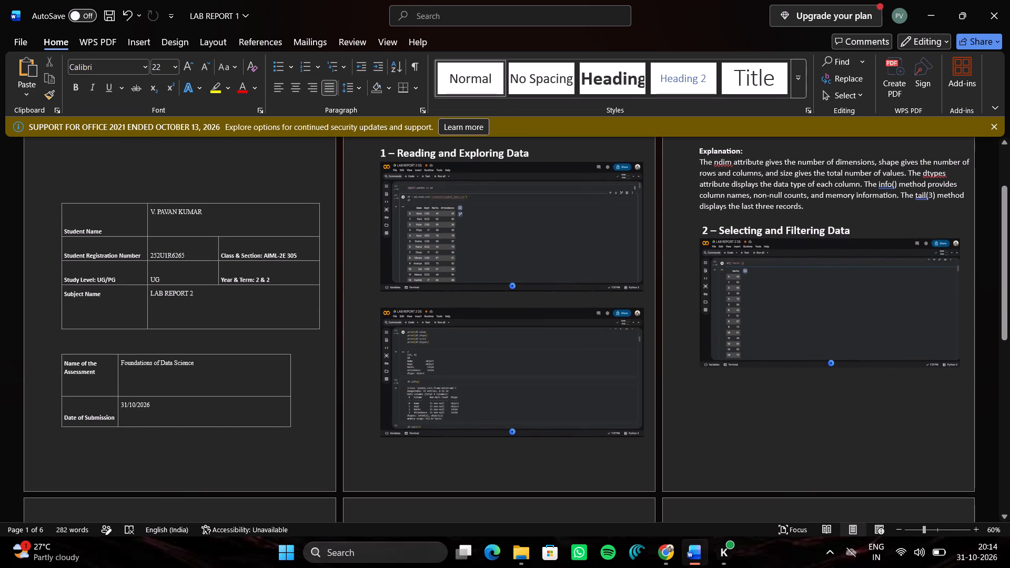
scroll(601, 326, up, 2)
scroll(869, 301, down, 1)
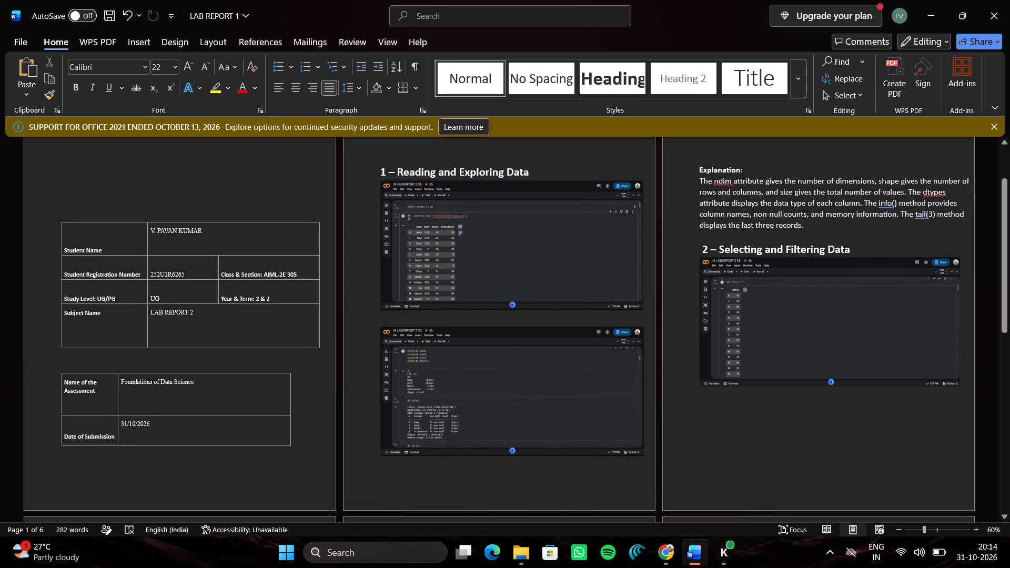
click(873, 244)
key(Return)
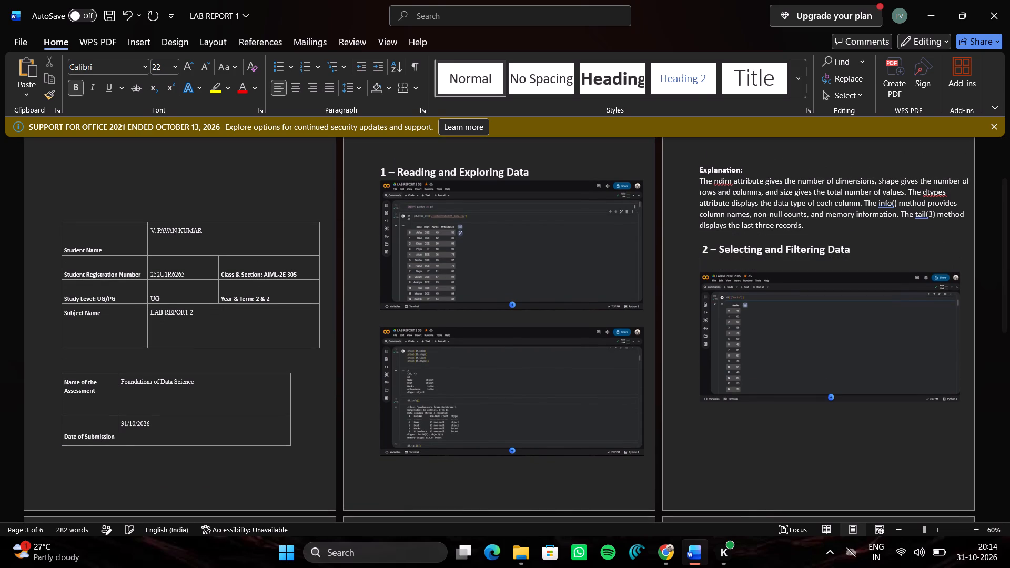
Review the report's pages from "2 – Selecting and Filtering Data" through the Collab Link for layout and leftover content.
scroll(873, 244, down, 13)
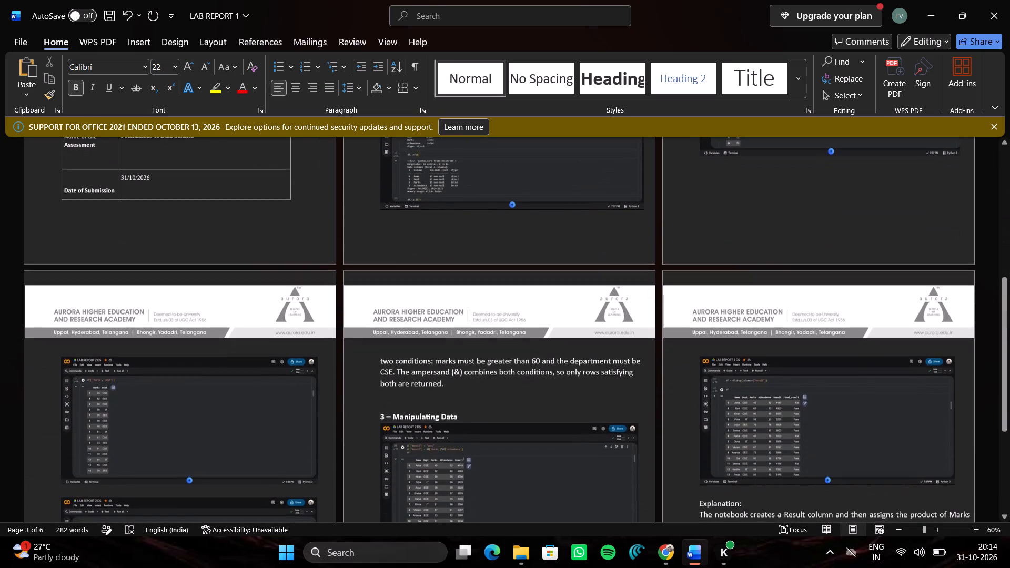
scroll(212, 411, down, 5)
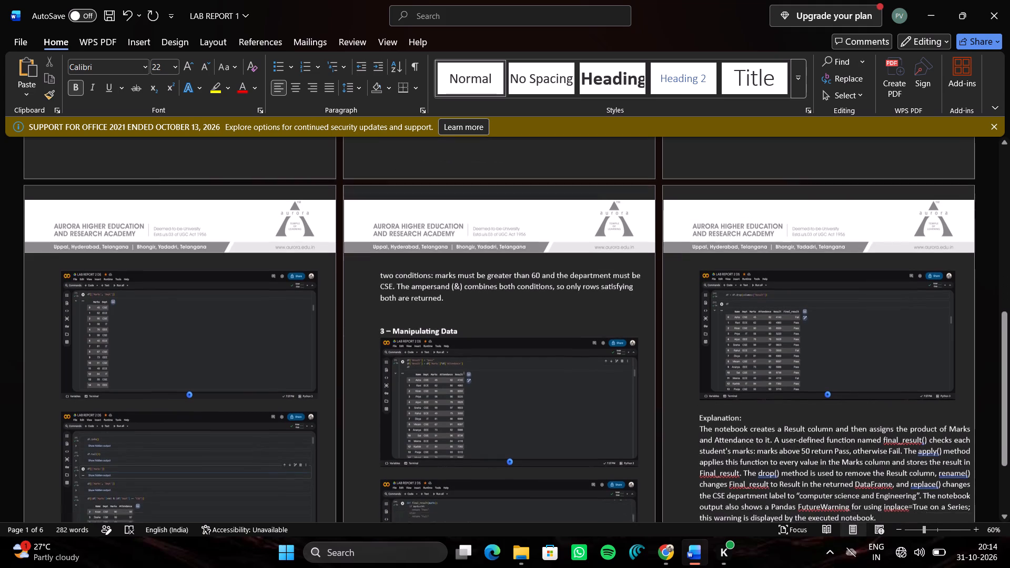
scroll(212, 411, down, 8)
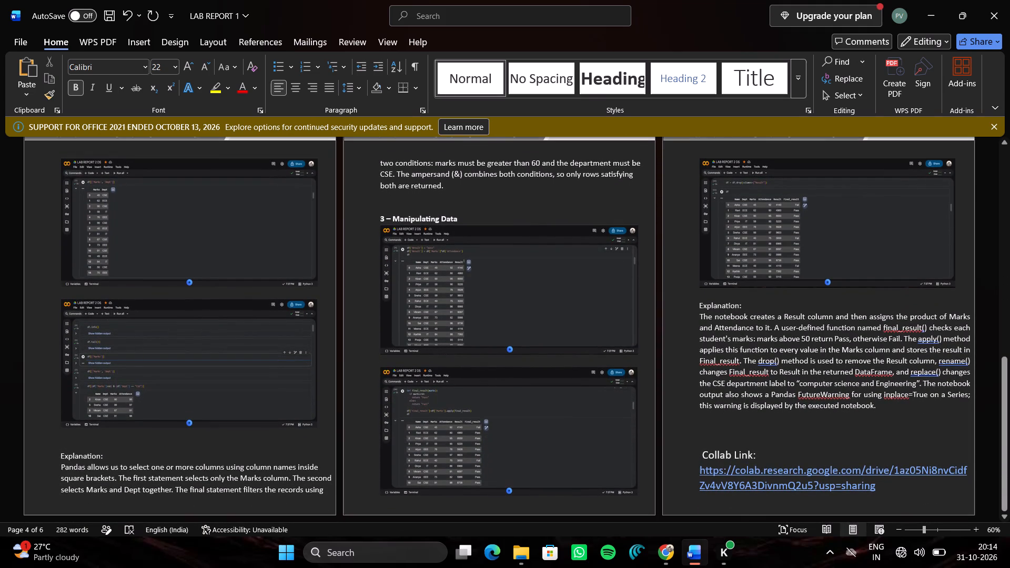
scroll(212, 411, down, 2)
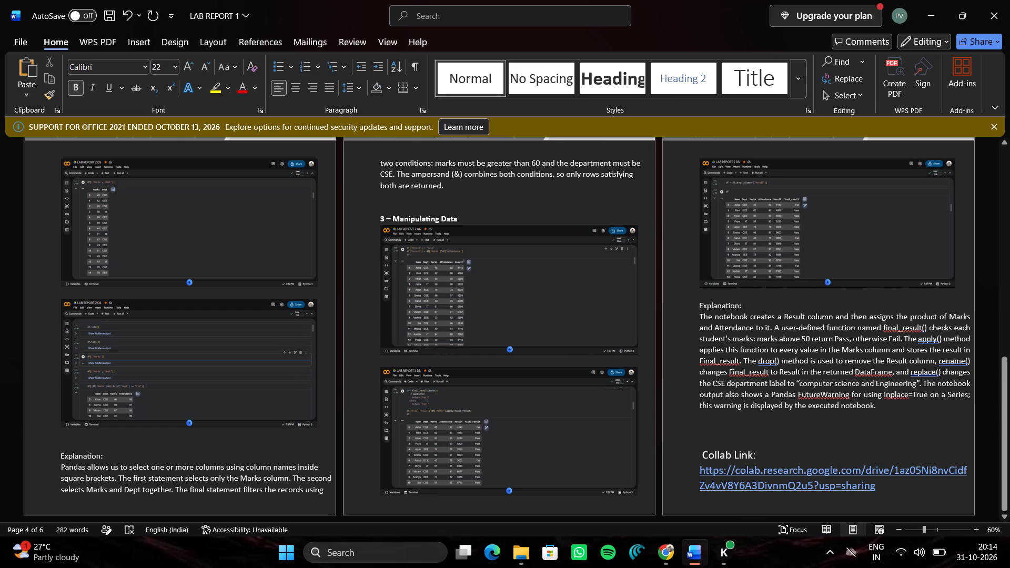
scroll(741, 349, down, 6)
scroll(742, 353, up, 20)
scroll(742, 353, down, 9)
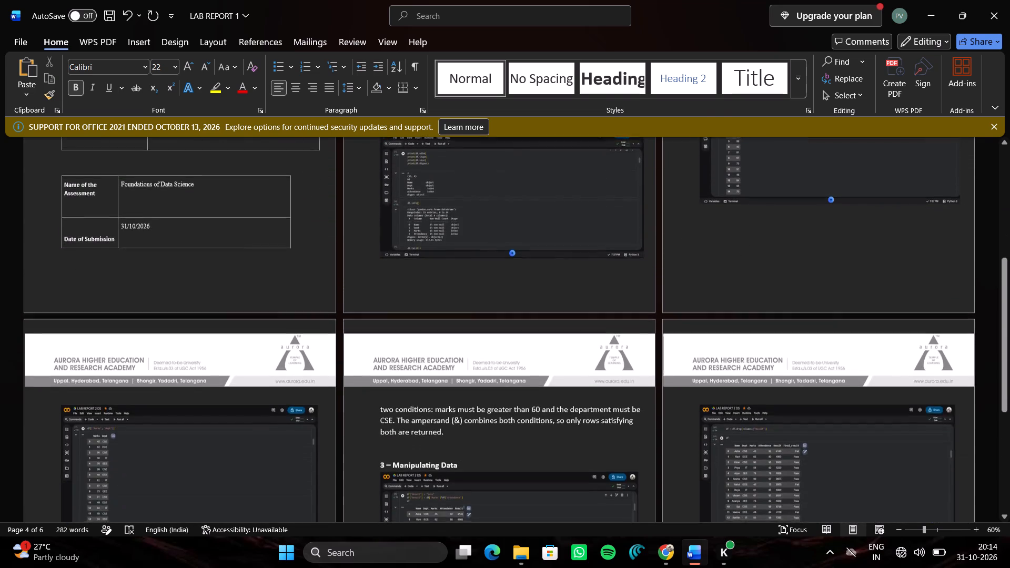
scroll(742, 353, down, 9)
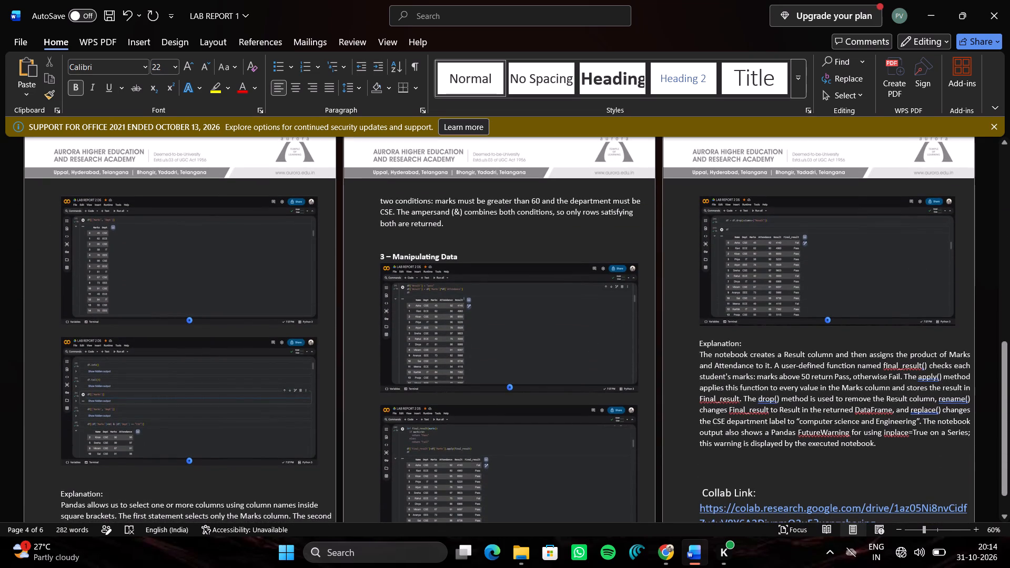
Justify the explanation paragraph about ndim, shape, size, dtypes, info() and tail(3) on page 3.
drag(700, 356, 885, 441)
scroll(647, 424, up, 17)
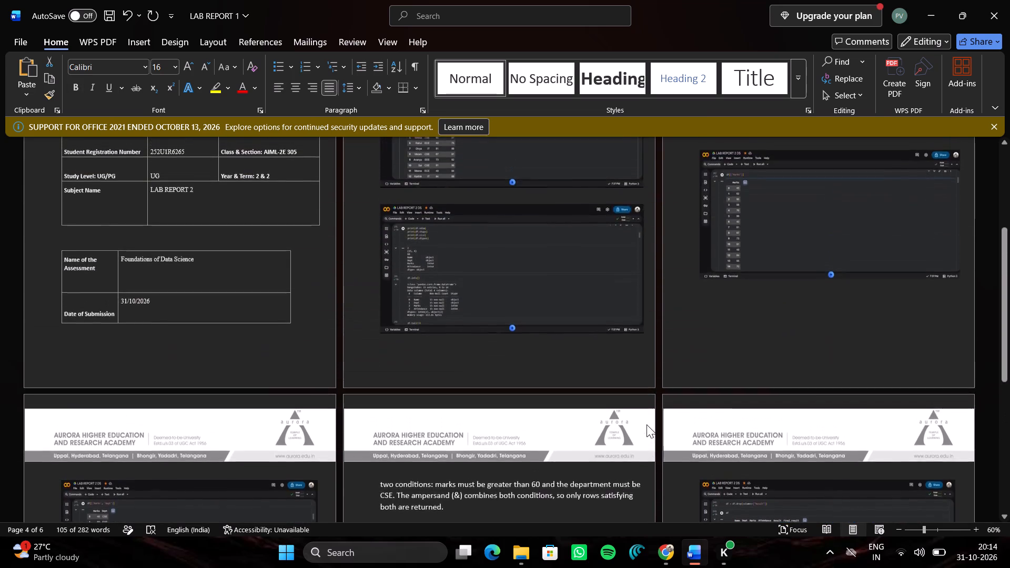
scroll(647, 424, up, 8)
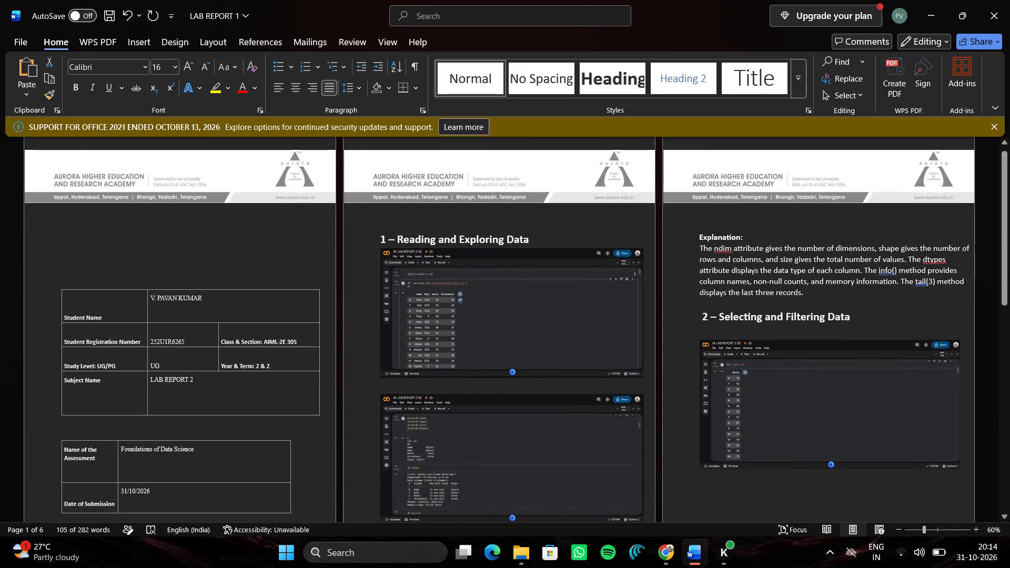
drag(700, 249, 813, 293)
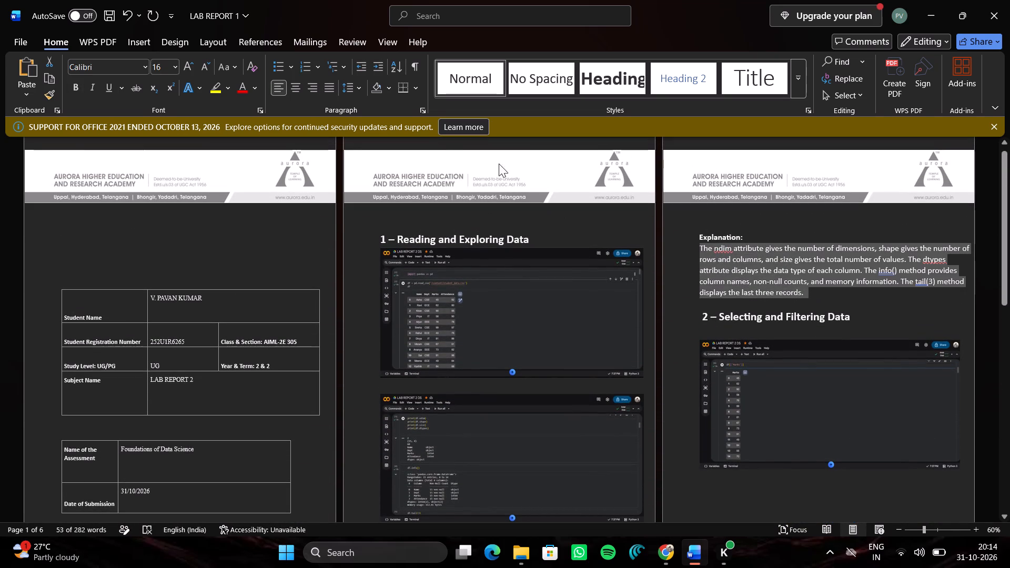
click(335, 89)
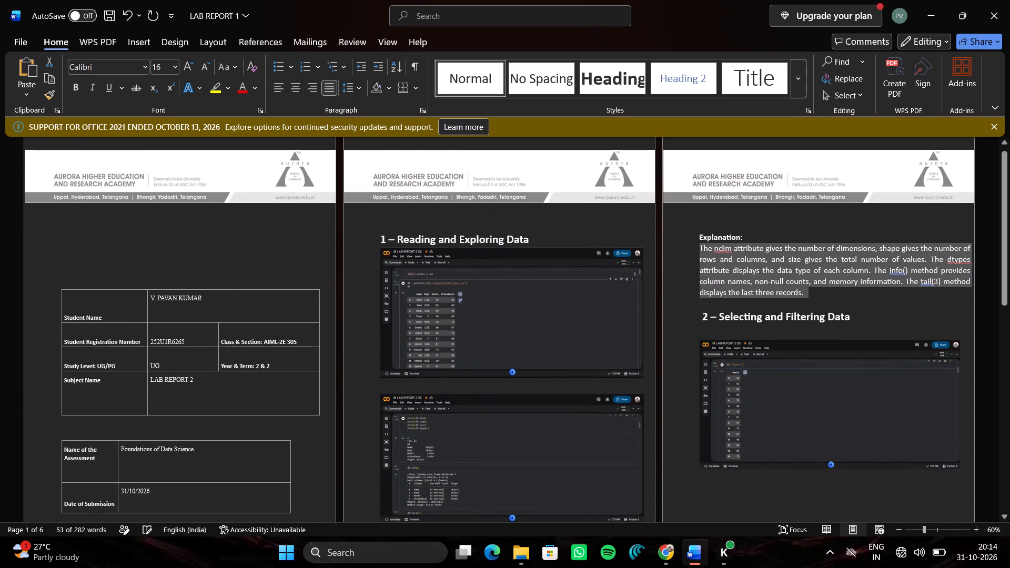
click(854, 316)
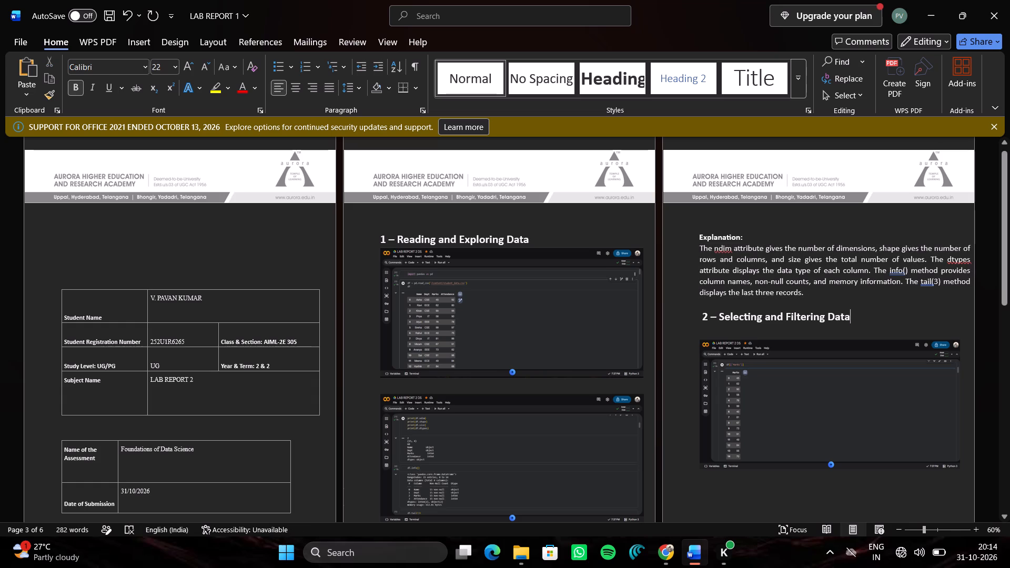
Try to remove the space before the "Explanation:" label at the top of page 3.
click(697, 237)
key(BackSpace)
scroll(549, 310, down, 5)
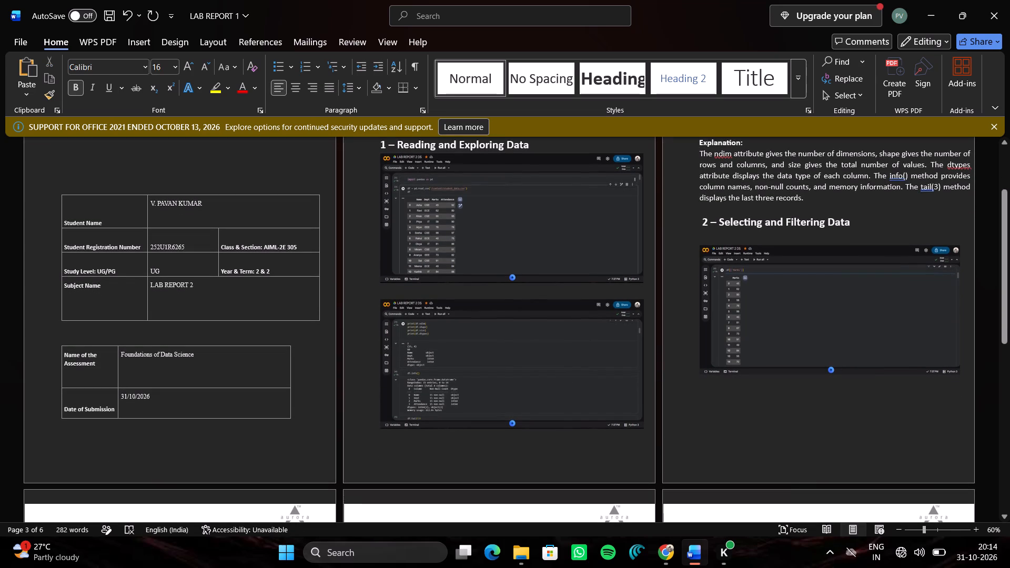
Connect the computer to the Airtel Wi-Fi network in the Windows quick settings, then return to the report in Word.
click(900, 547)
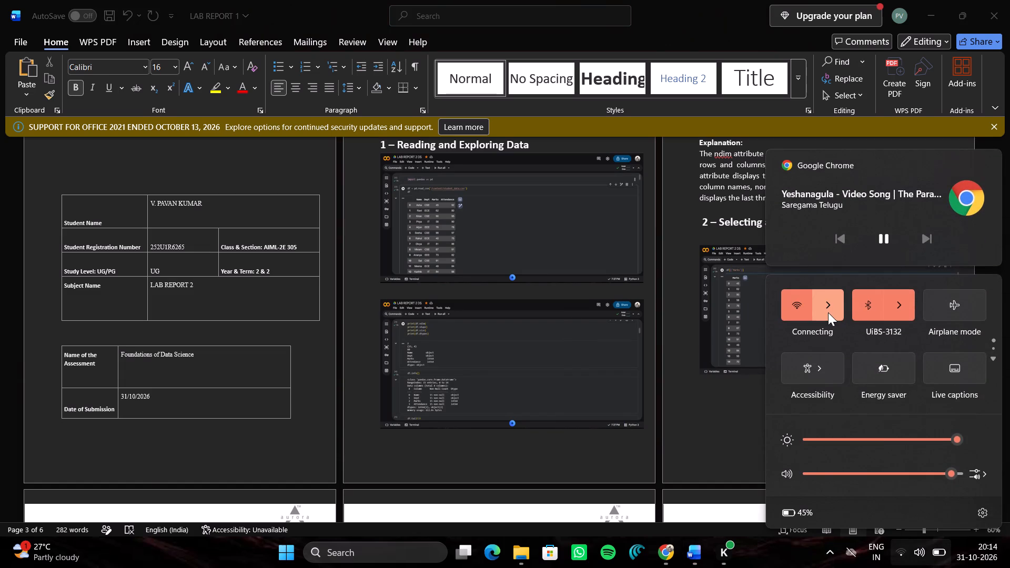
click(828, 312)
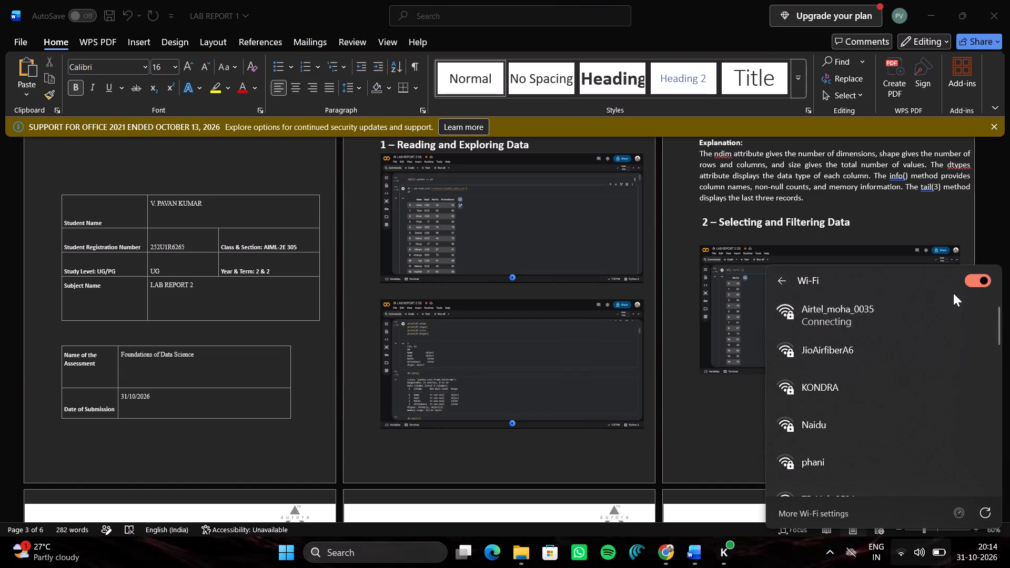
click(949, 323)
click(942, 367)
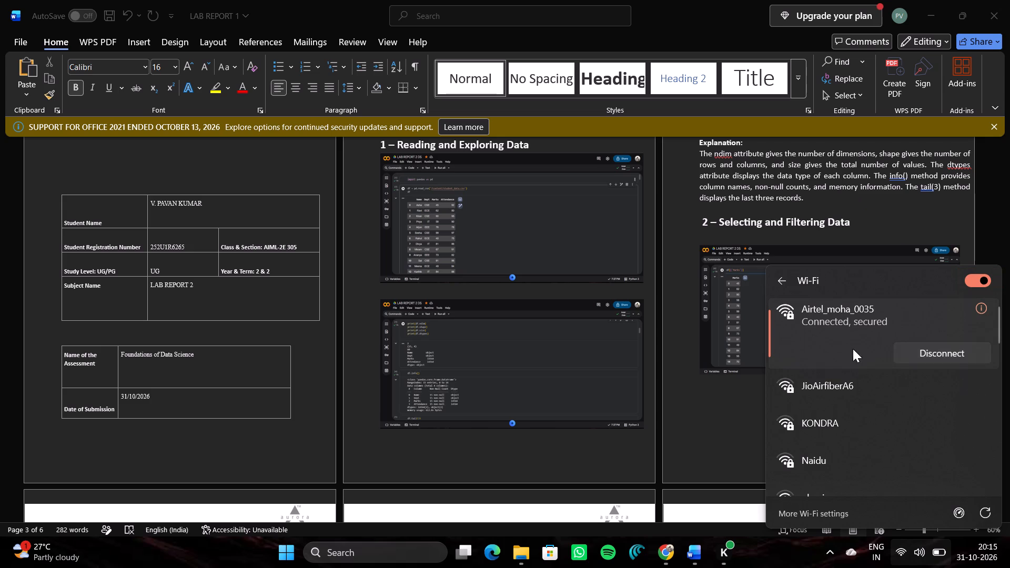
click(789, 287)
click(745, 438)
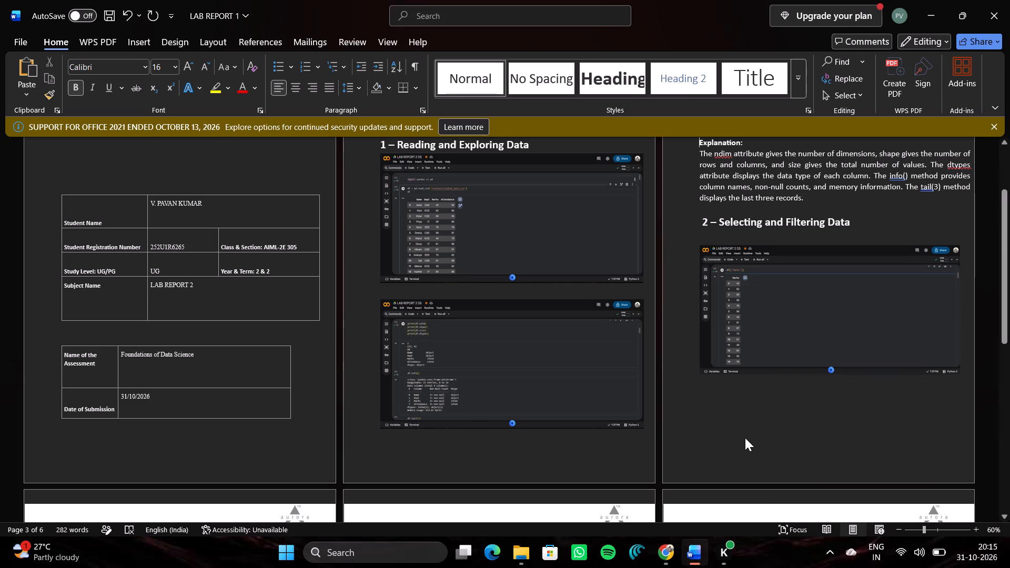
Examine the whole report from the cover page tables to the Collab Link, checking headings, screenshots and explanation paragraphs.
scroll(745, 438, down, 1)
scroll(745, 438, up, 2)
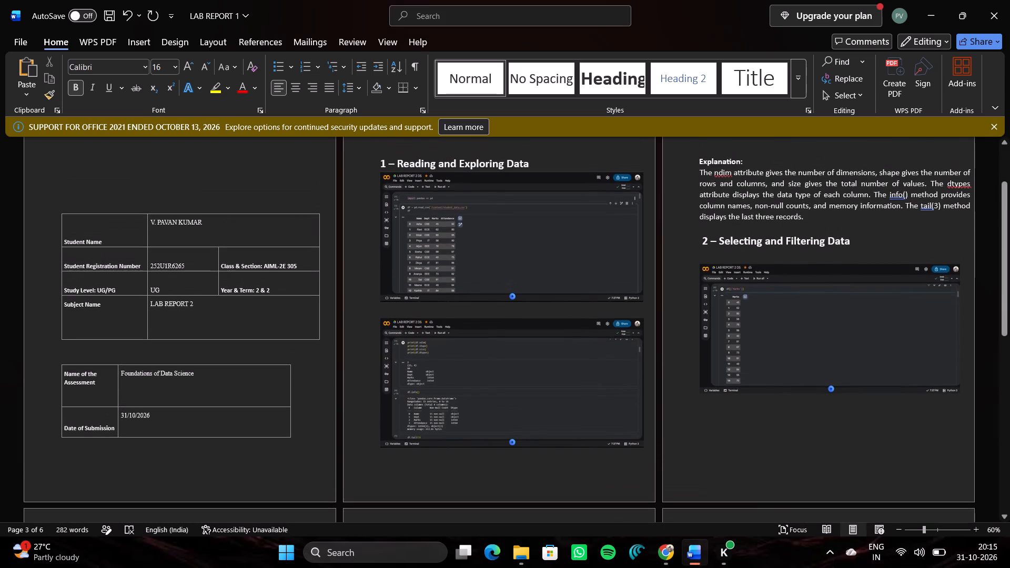
scroll(745, 438, up, 10)
scroll(745, 438, down, 3)
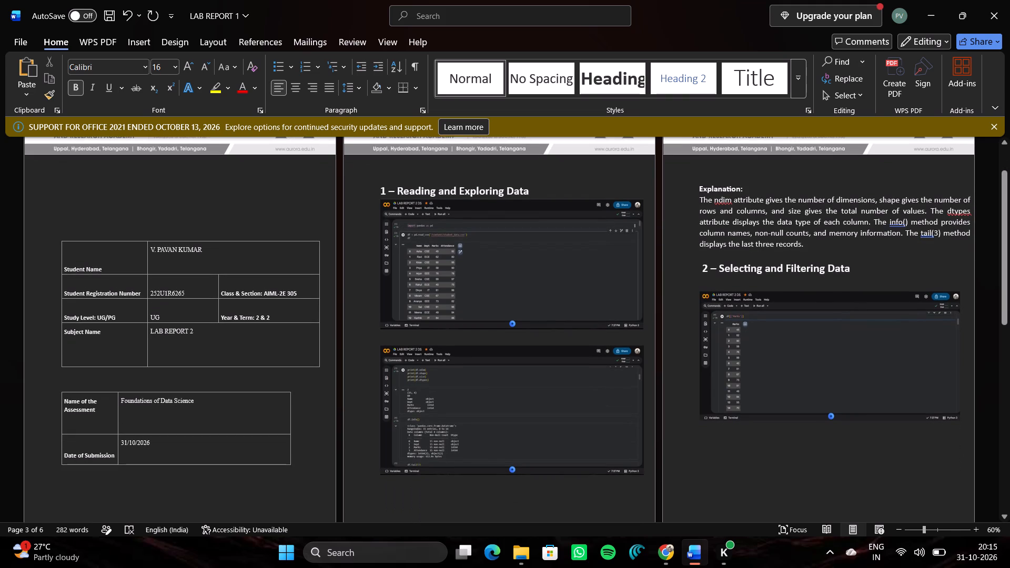
scroll(745, 438, up, 7)
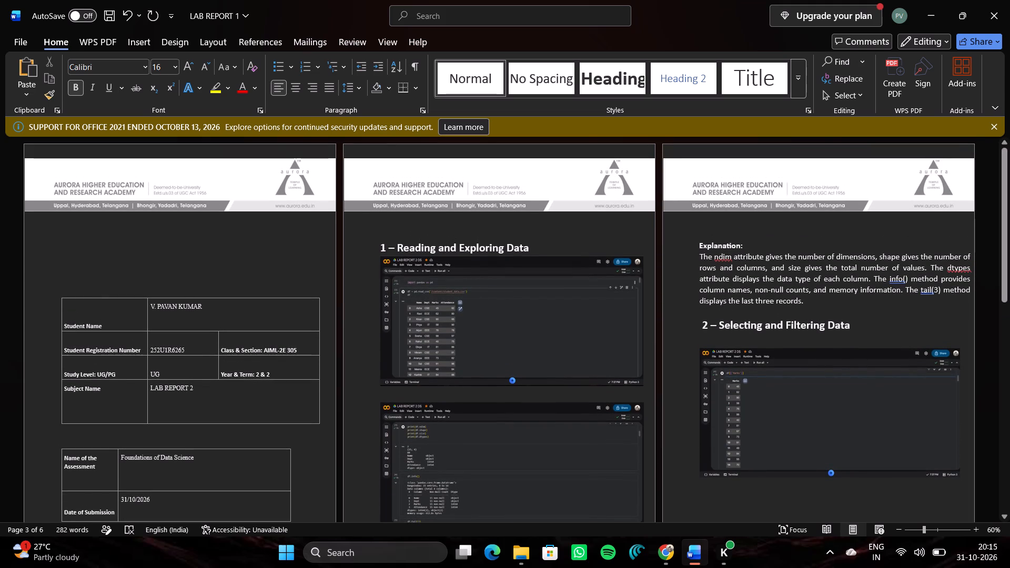
scroll(745, 438, up, 3)
scroll(745, 438, down, 10)
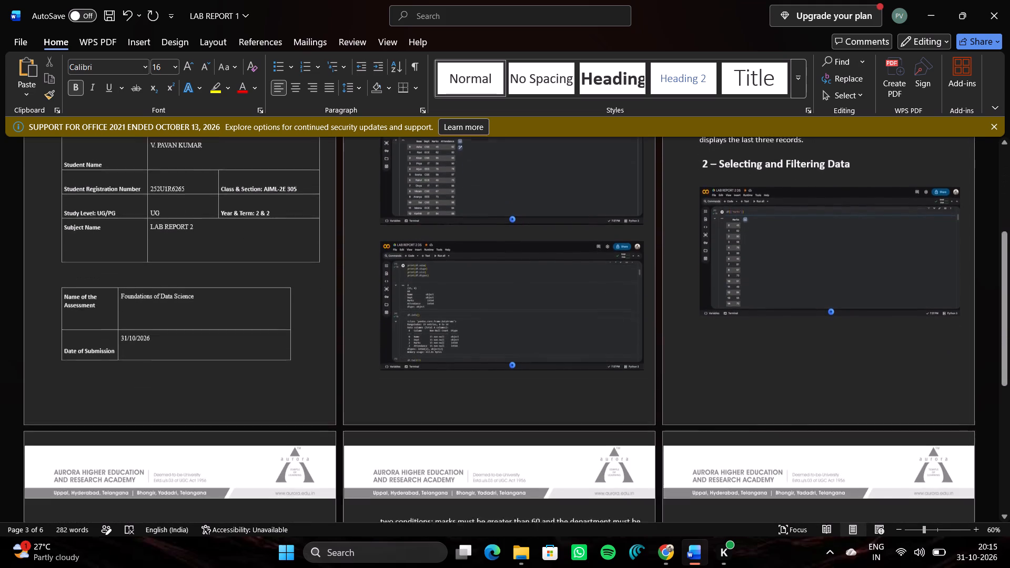
scroll(745, 438, down, 15)
scroll(743, 438, down, 6)
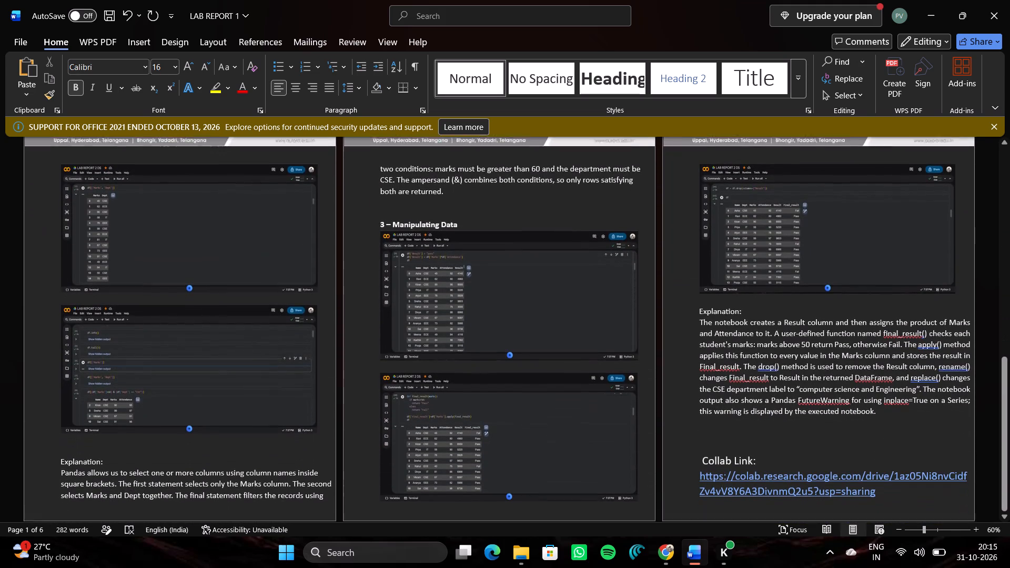
scroll(743, 438, down, 5)
scroll(743, 438, up, 10)
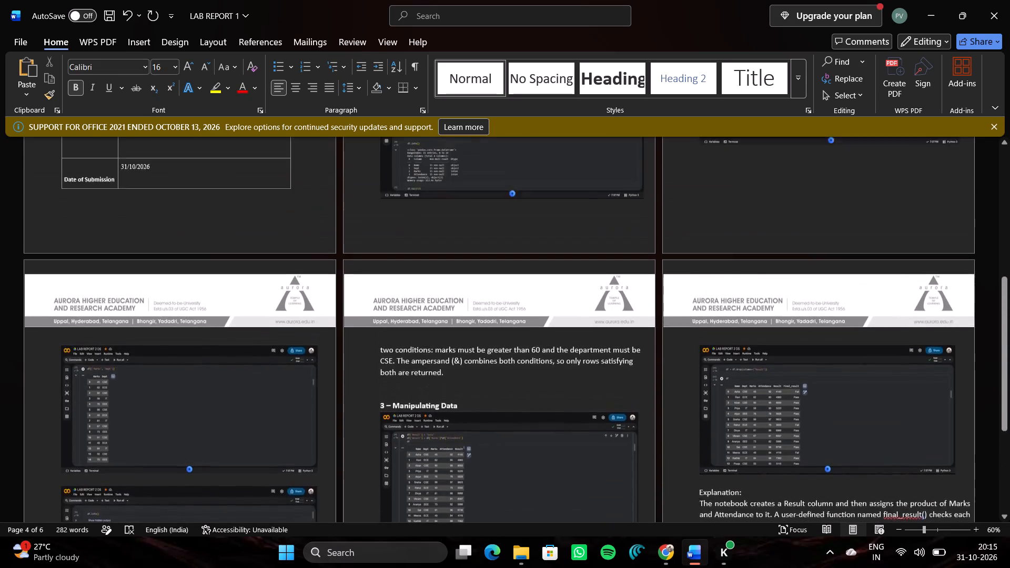
scroll(743, 438, up, 12)
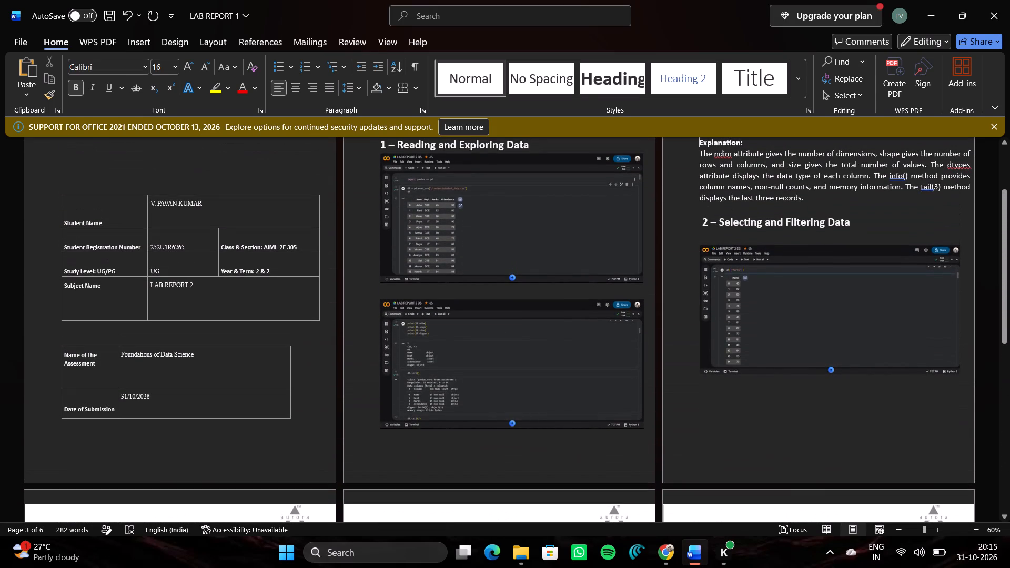
scroll(743, 438, down, 3)
scroll(743, 438, up, 9)
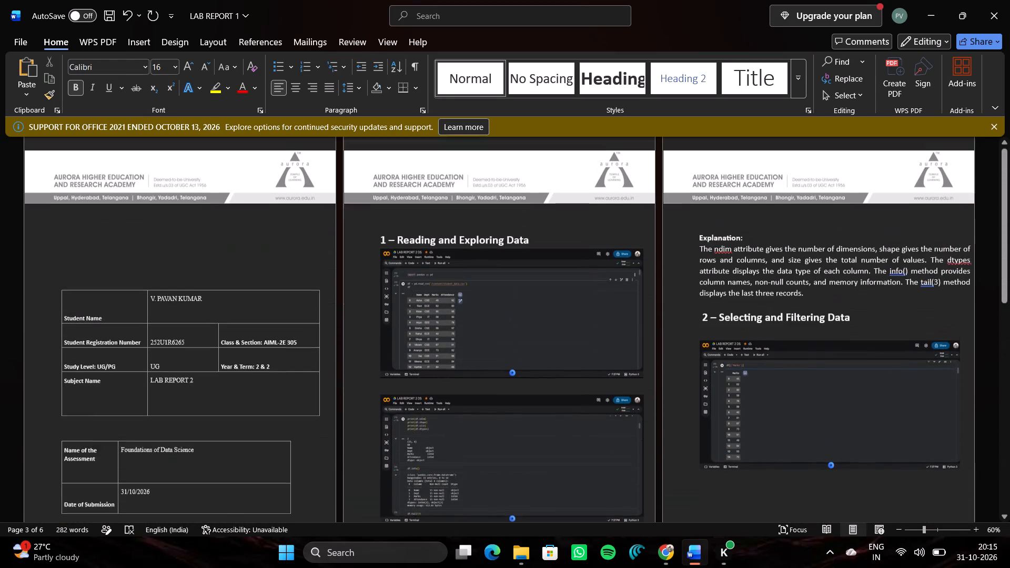
scroll(743, 438, down, 12)
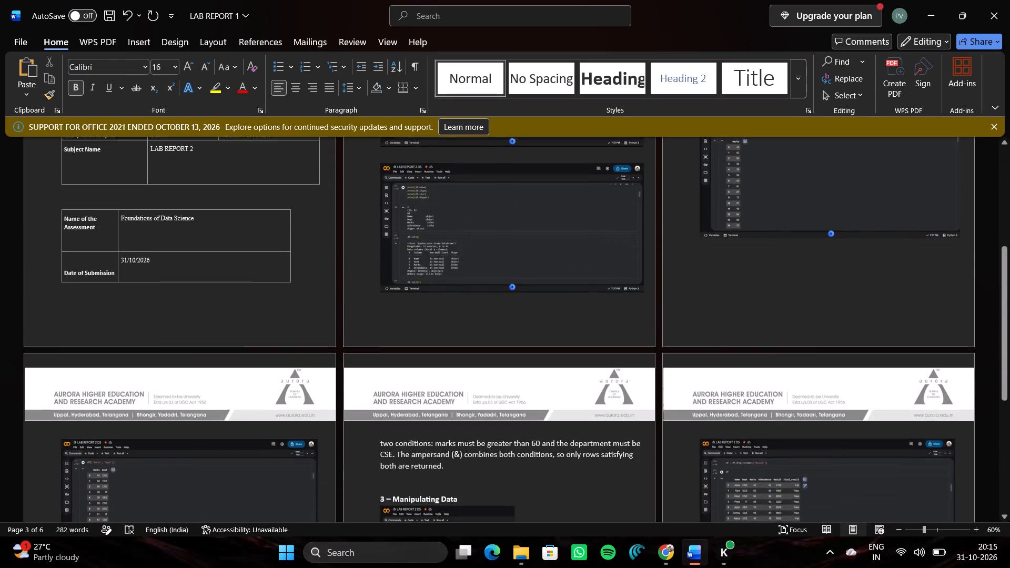
scroll(743, 438, down, 13)
scroll(743, 438, down, 17)
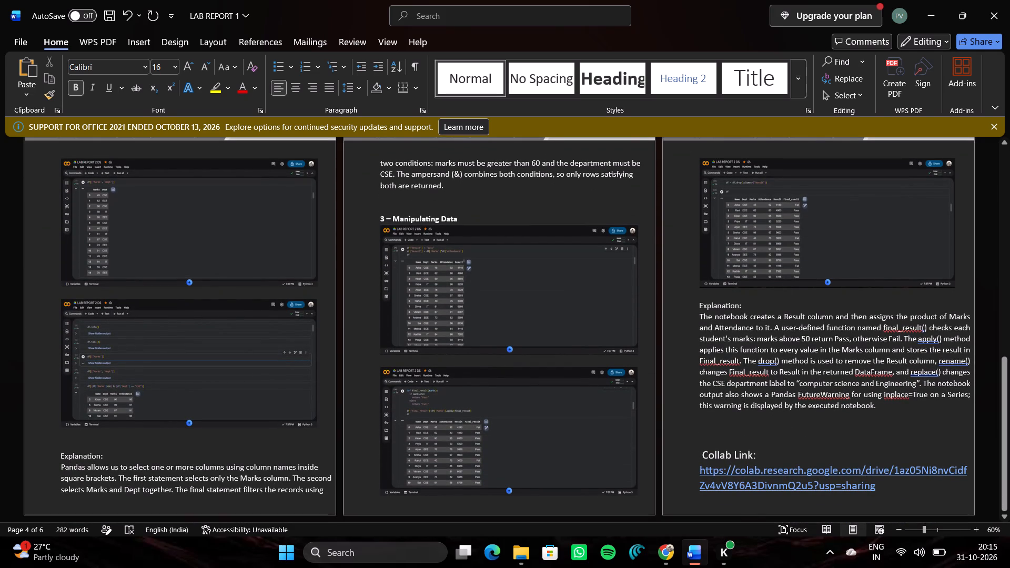
scroll(737, 374, down, 13)
scroll(737, 374, up, 13)
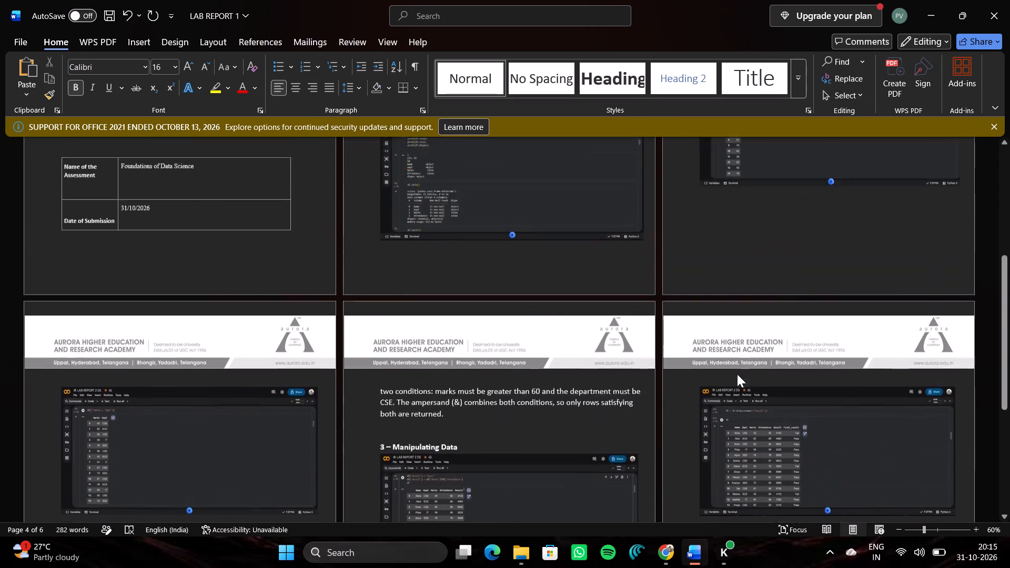
scroll(737, 374, up, 12)
scroll(737, 374, down, 2)
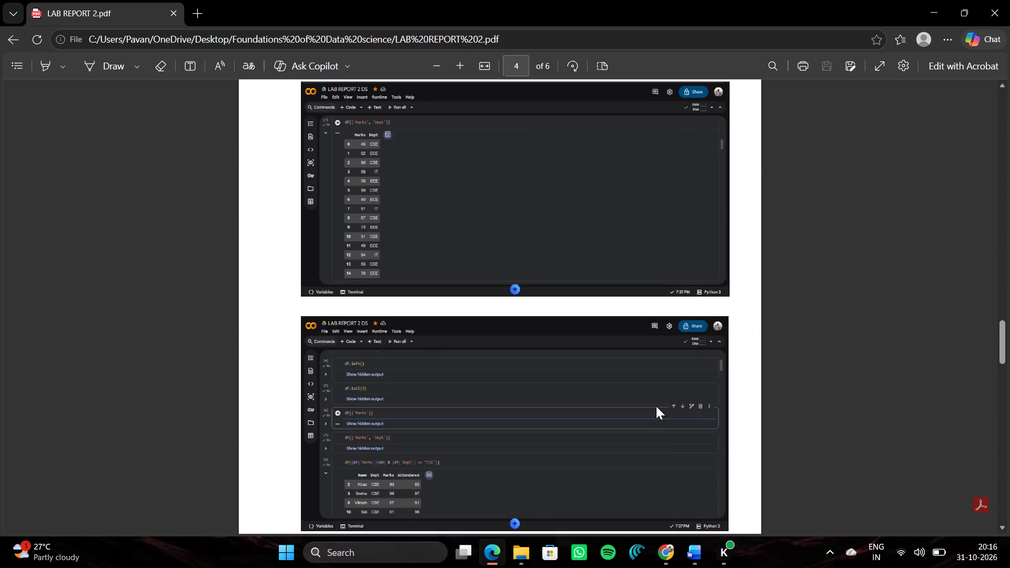
scroll(656, 406, up, 4)
scroll(656, 406, down, 12)
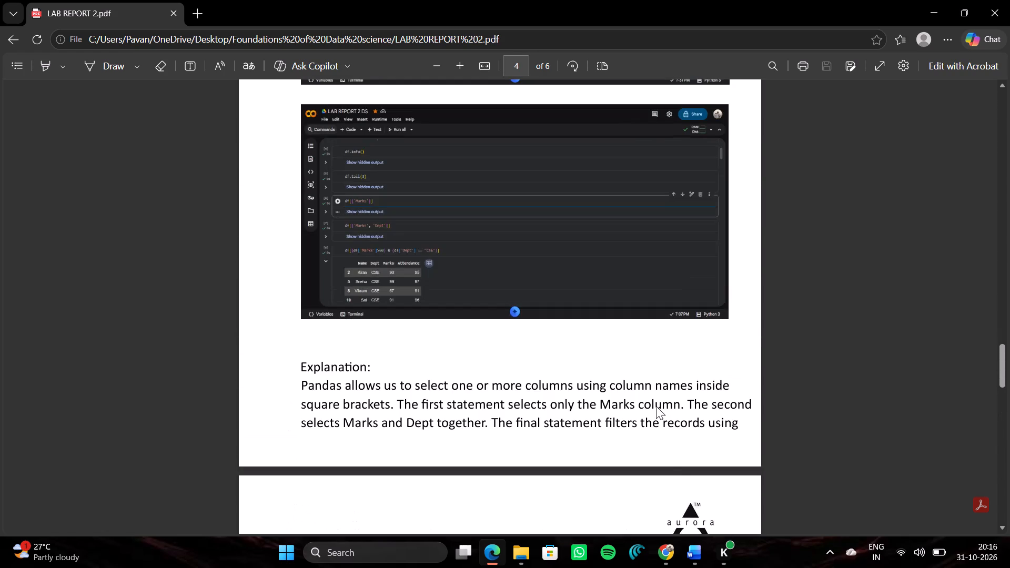
scroll(656, 406, down, 7)
scroll(656, 406, up, 2)
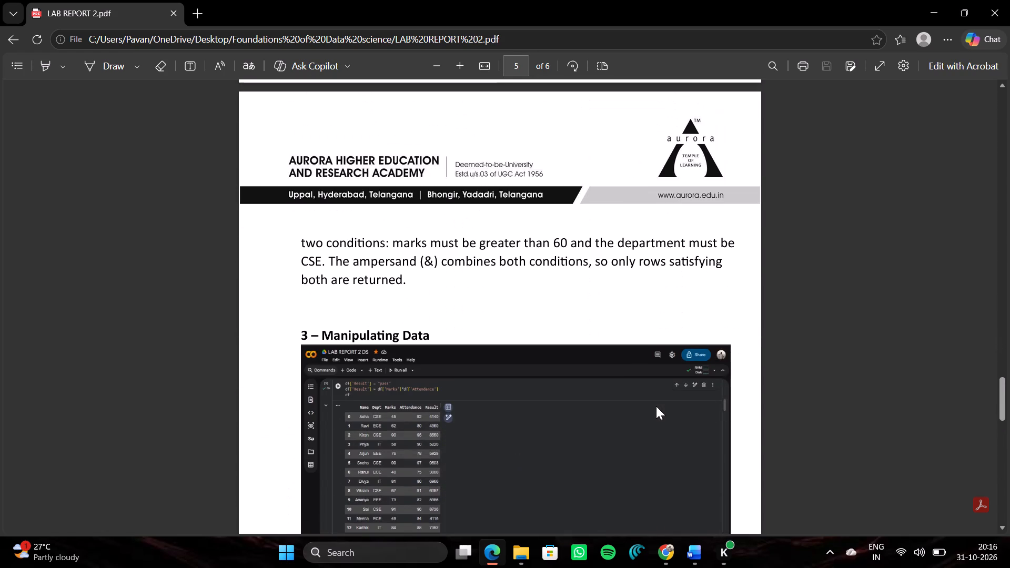
scroll(656, 406, up, 18)
scroll(656, 406, up, 5)
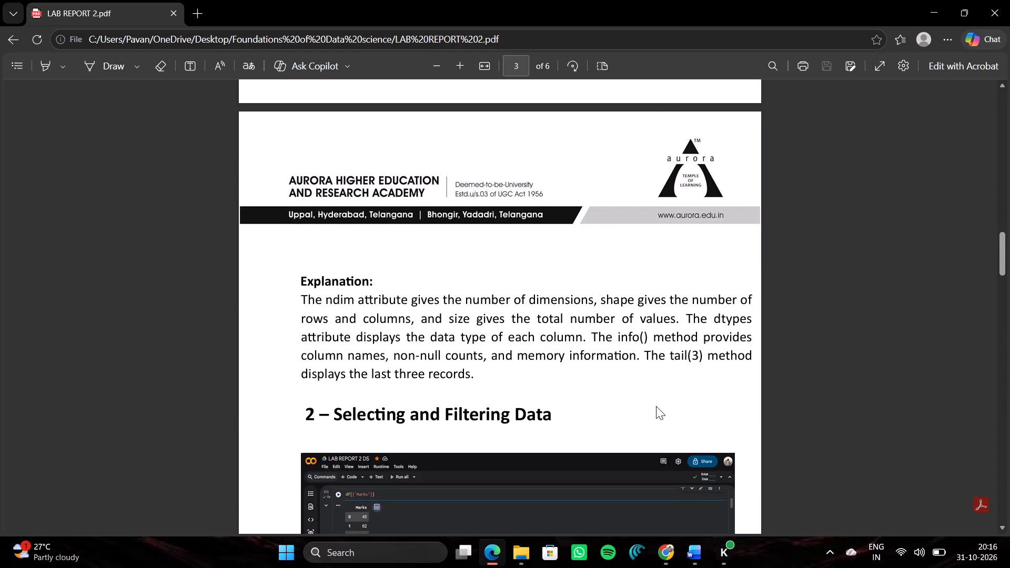
scroll(656, 406, up, 20)
scroll(656, 406, up, 5)
scroll(656, 406, down, 5)
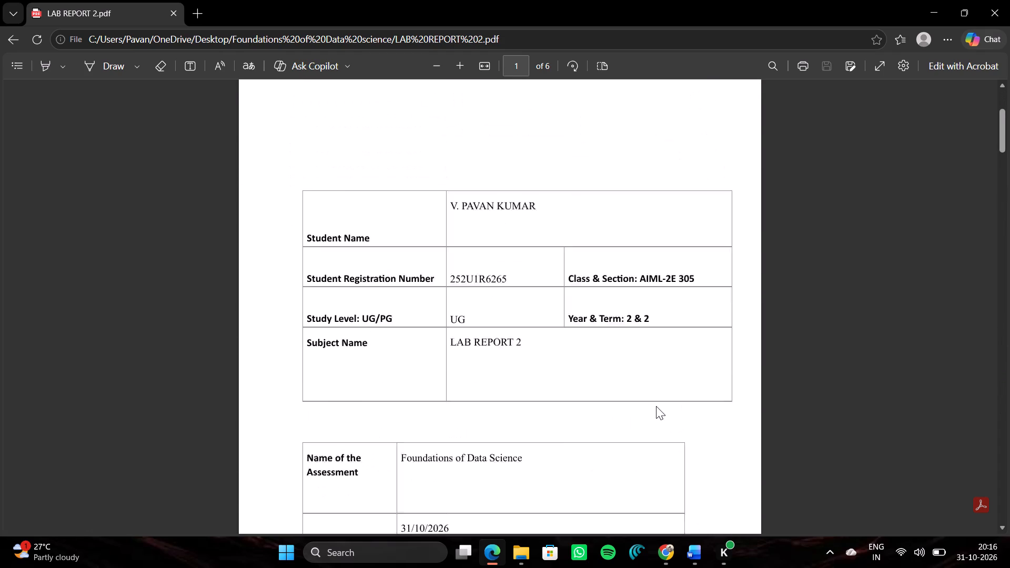
scroll(656, 406, down, 9)
scroll(656, 406, up, 2)
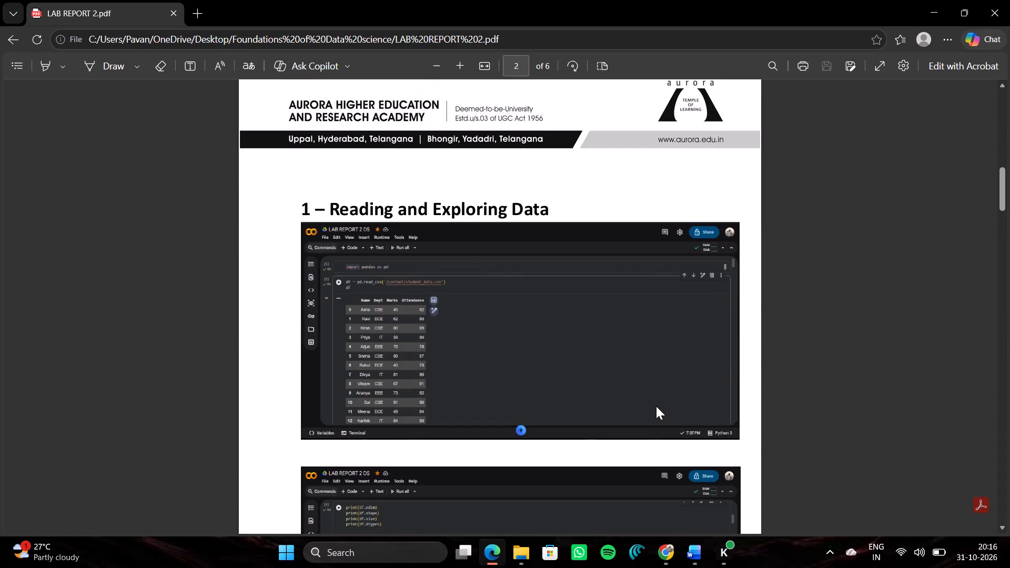
scroll(656, 406, down, 5)
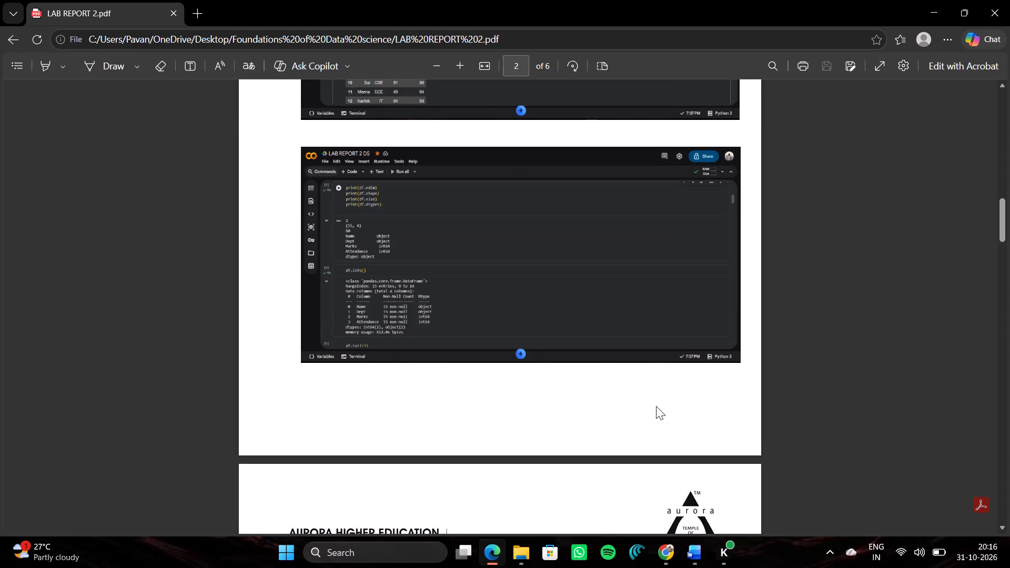
scroll(656, 406, down, 19)
scroll(656, 406, down, 10)
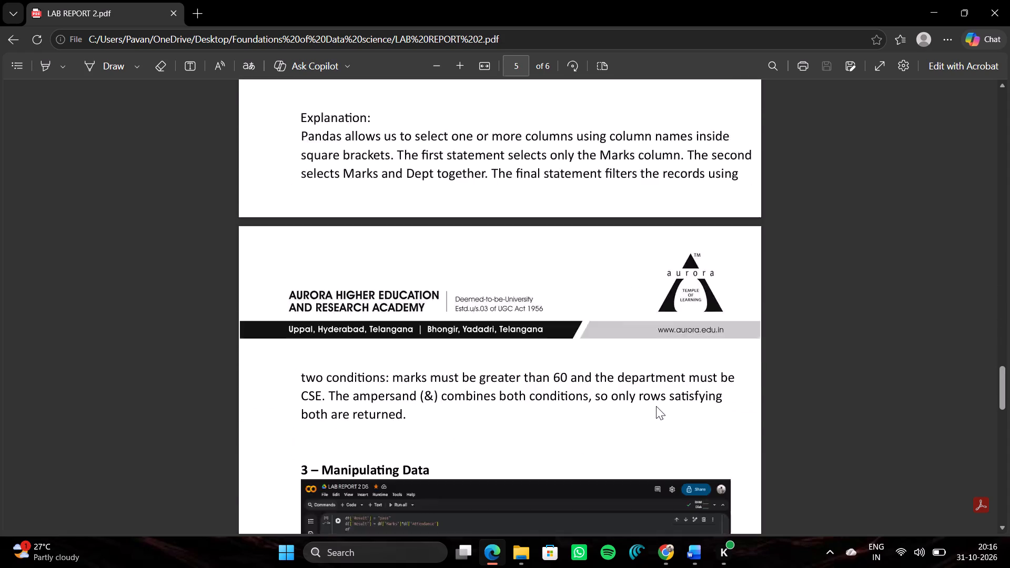
scroll(656, 406, down, 20)
scroll(656, 406, down, 11)
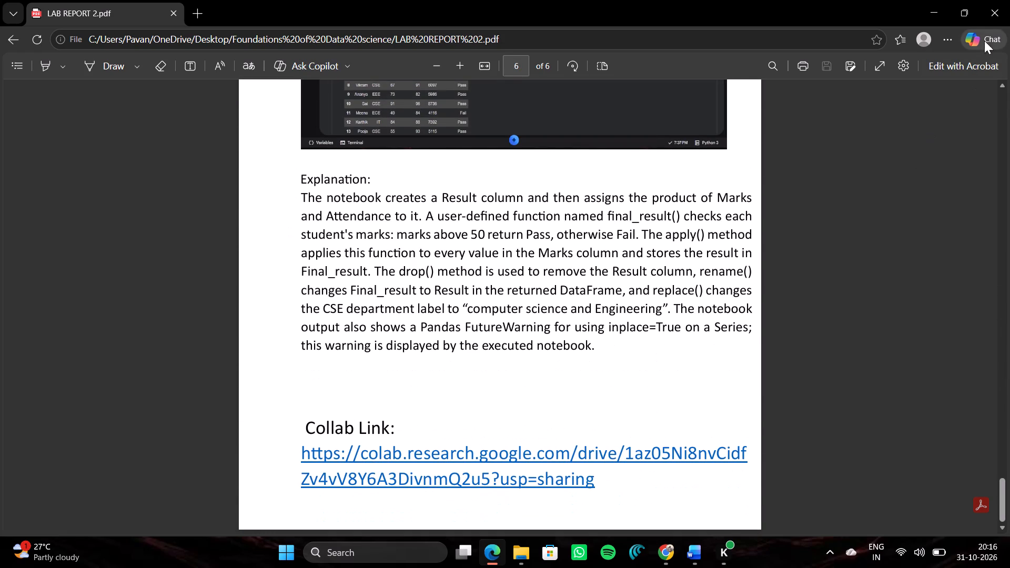
Open the PDF's Collab link, examine the shared LAB REPORT 2 DS notebook through its last cell, and close the browser window.
click(631, 452)
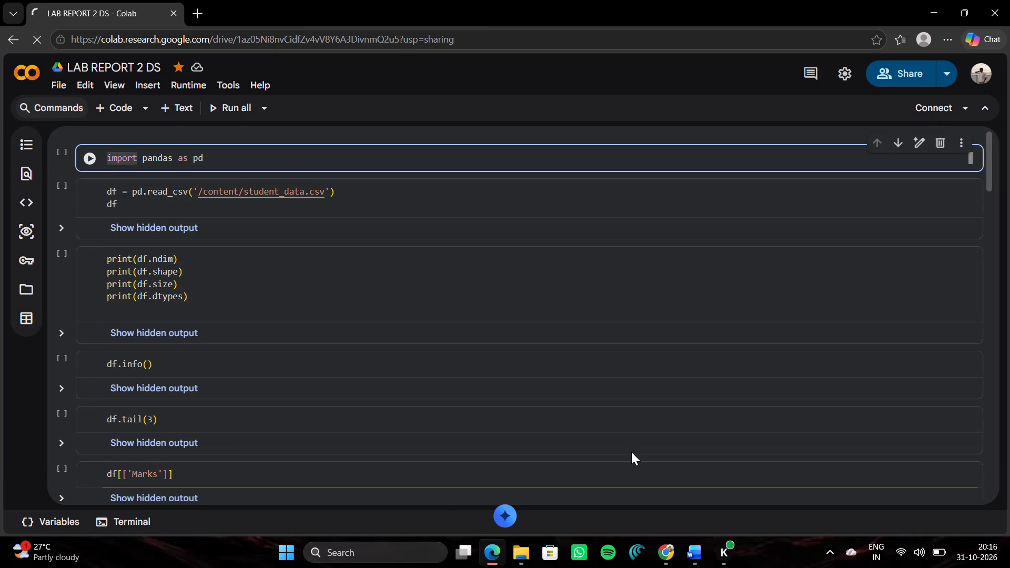
scroll(462, 305, down, 3)
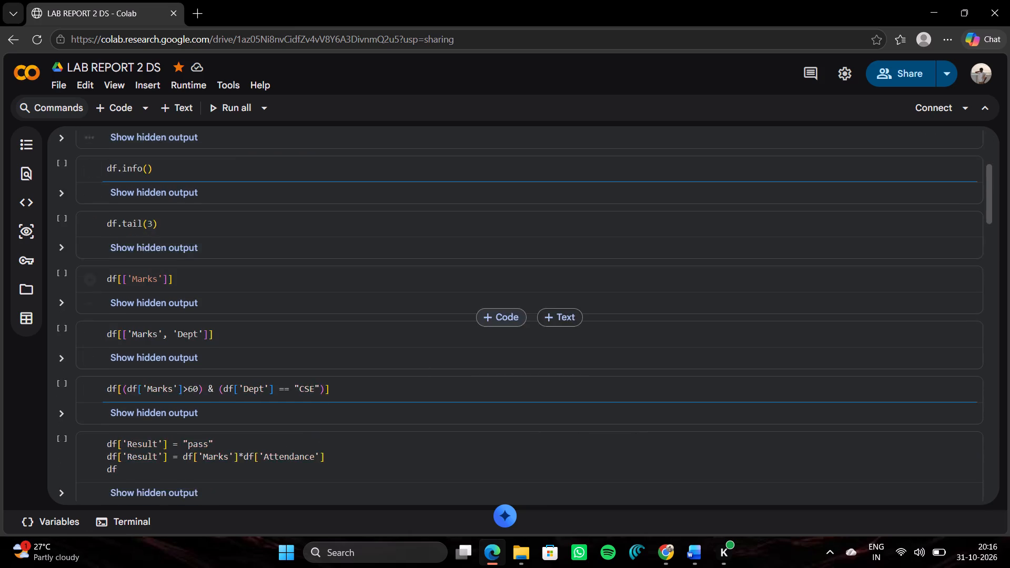
scroll(504, 372, down, 15)
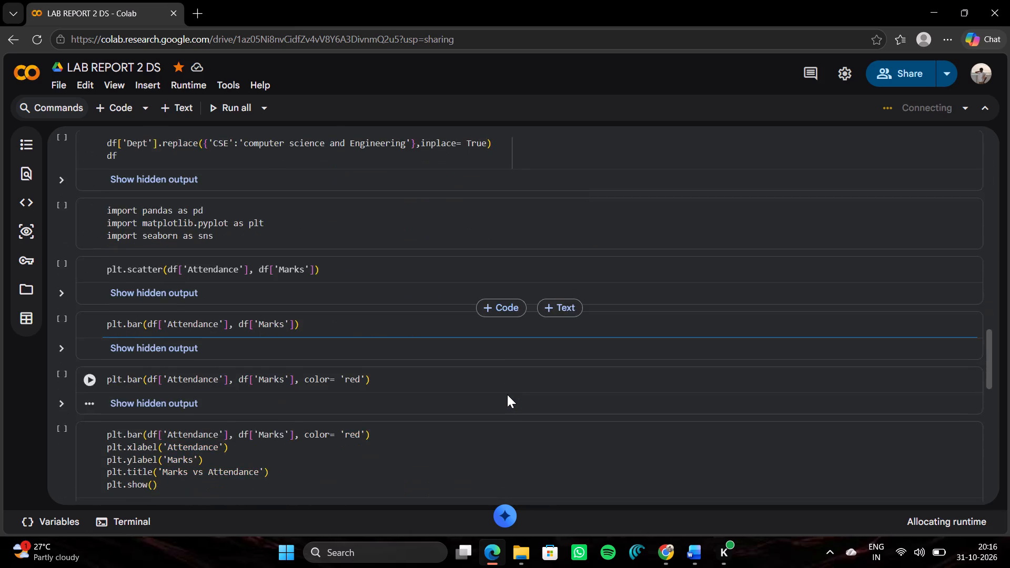
scroll(507, 394, down, 14)
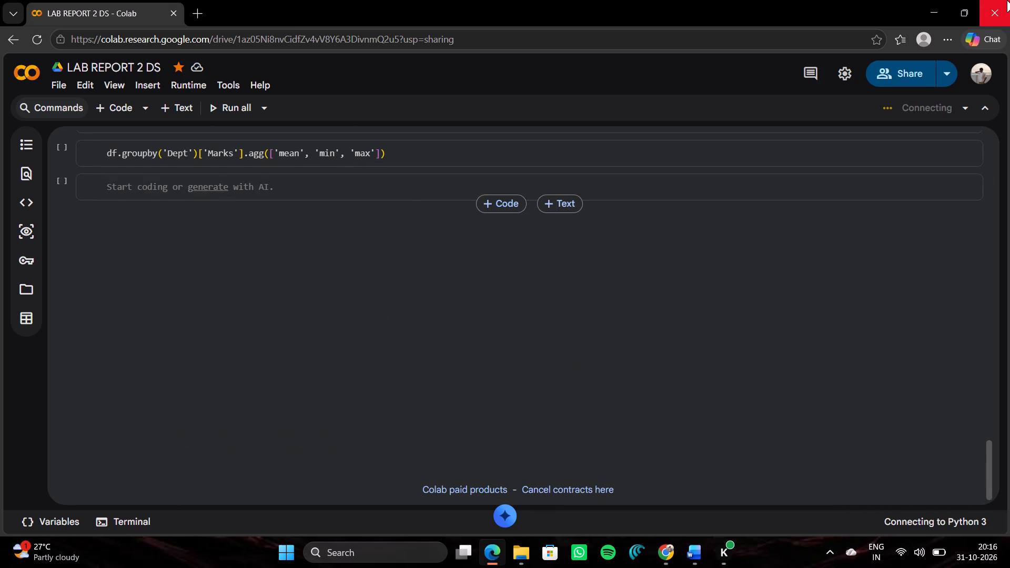
click(1007, 0)
Minimise Word and bring up the LAB REPORT 2 DS Colab notebook in Chrome.
click(923, 0)
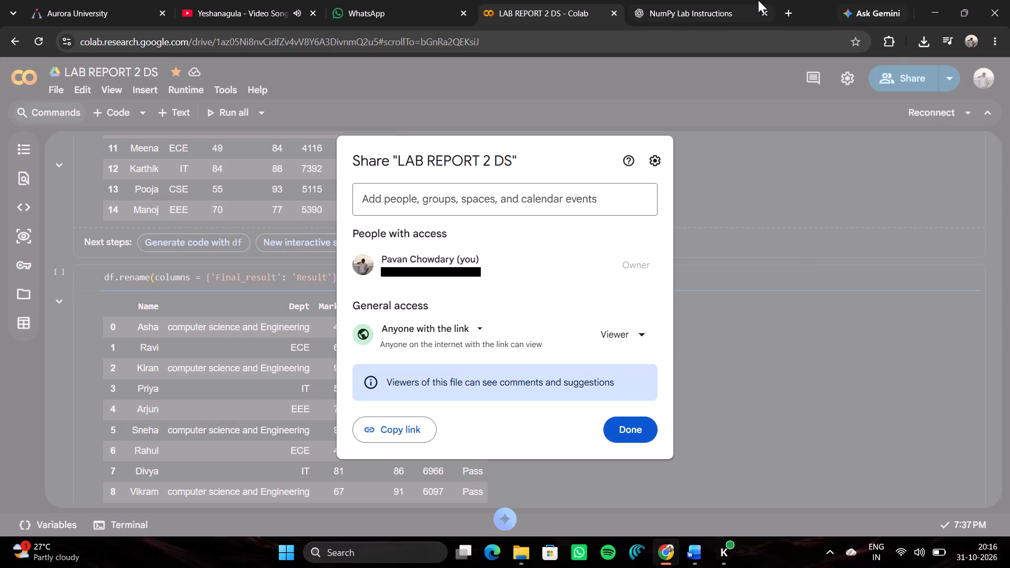
click(701, 0)
click(571, 0)
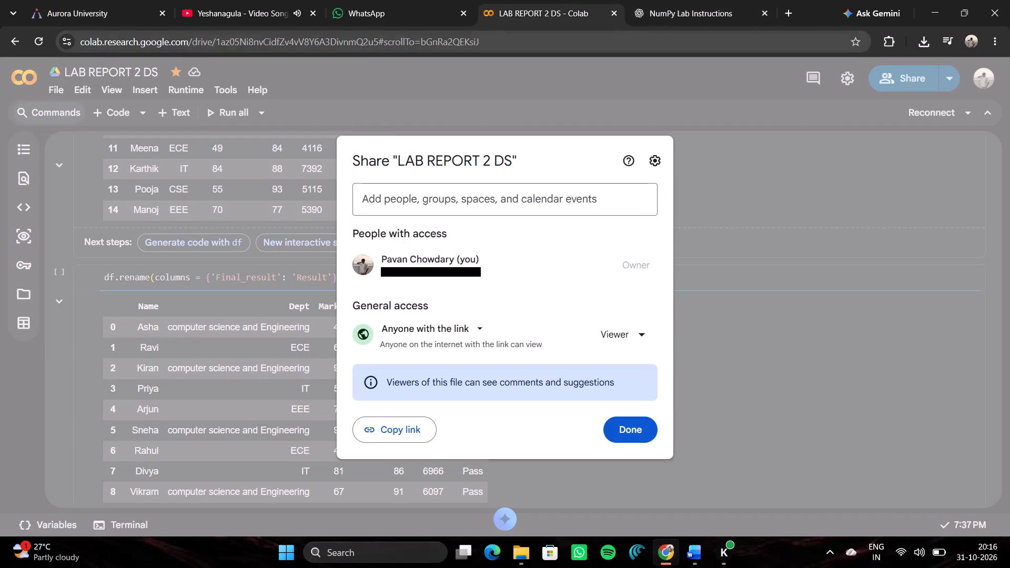